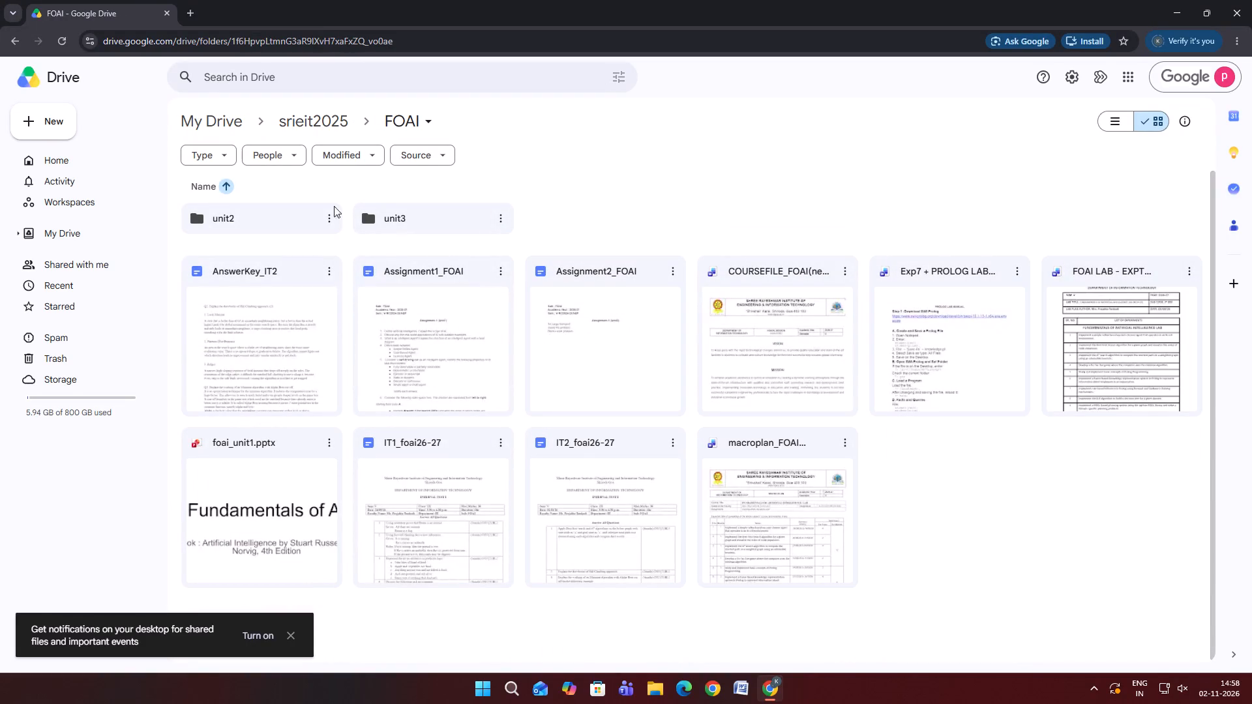
Look through FOAI's unit2 and unit3 folders and download the POP document from unit3.
{"action": "double_click", "coordinate": [254, 207]}
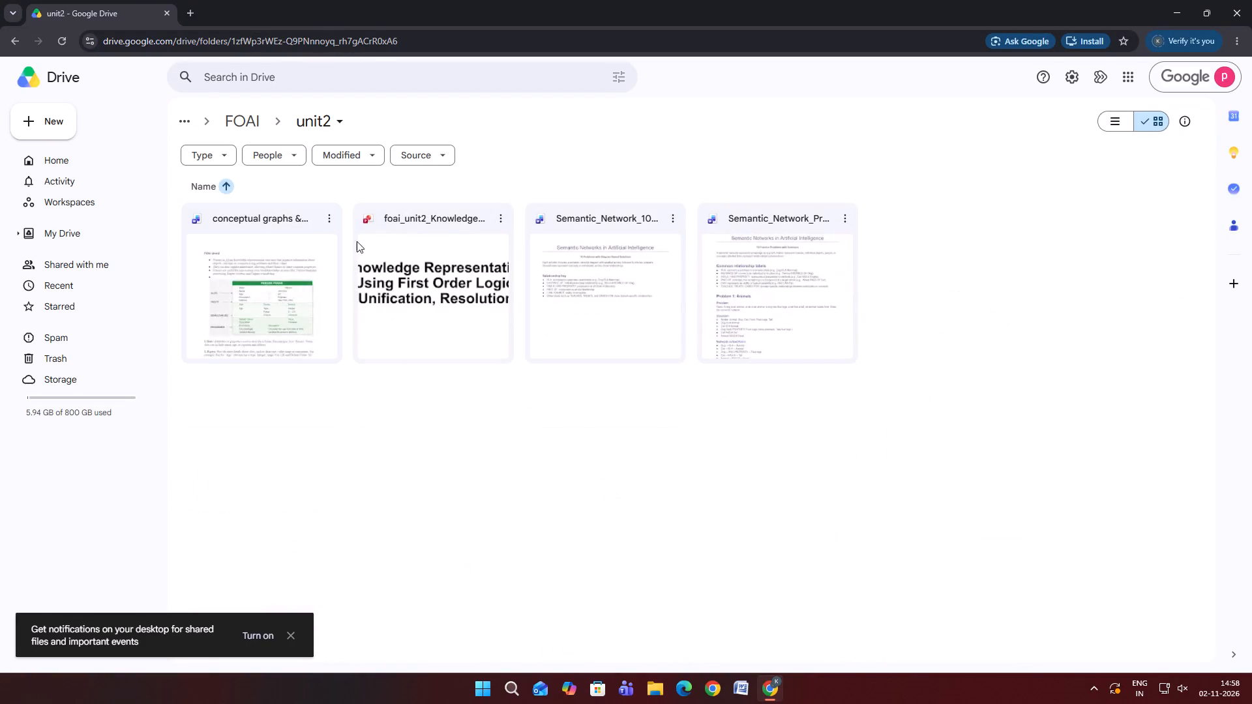
{"action": "left_click", "coordinate": [238, 115]}
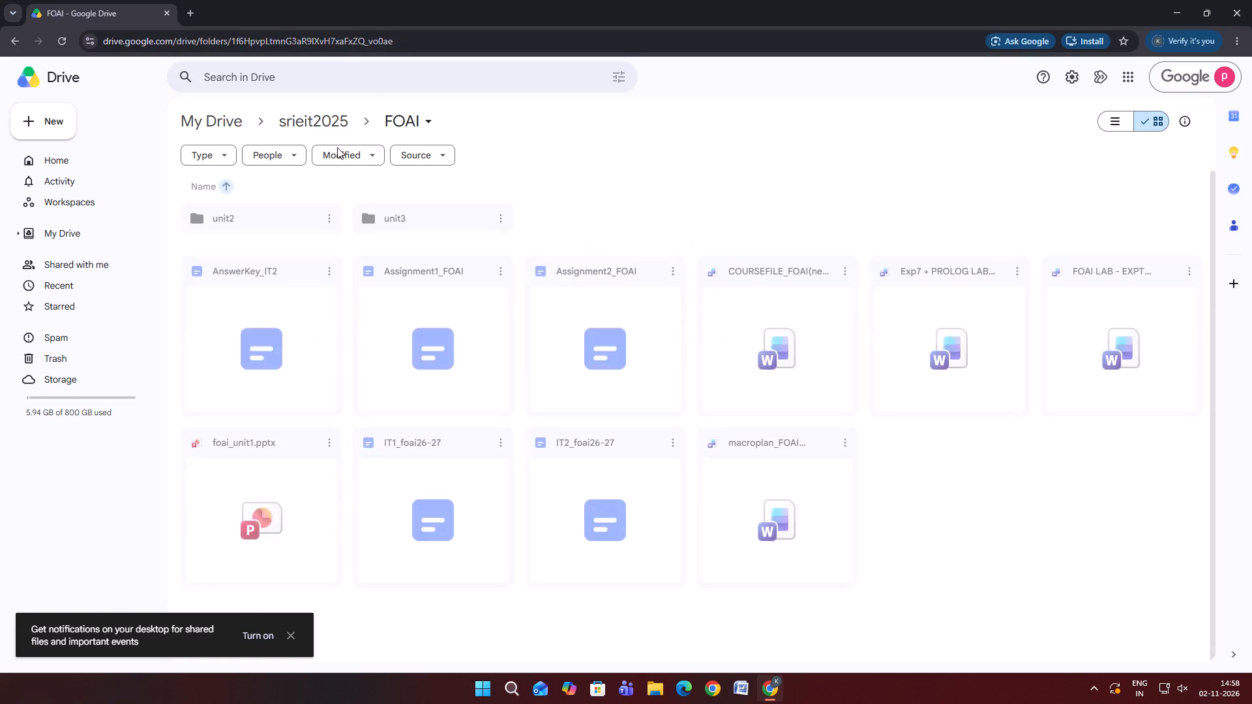
{"action": "double_click", "coordinate": [392, 226]}
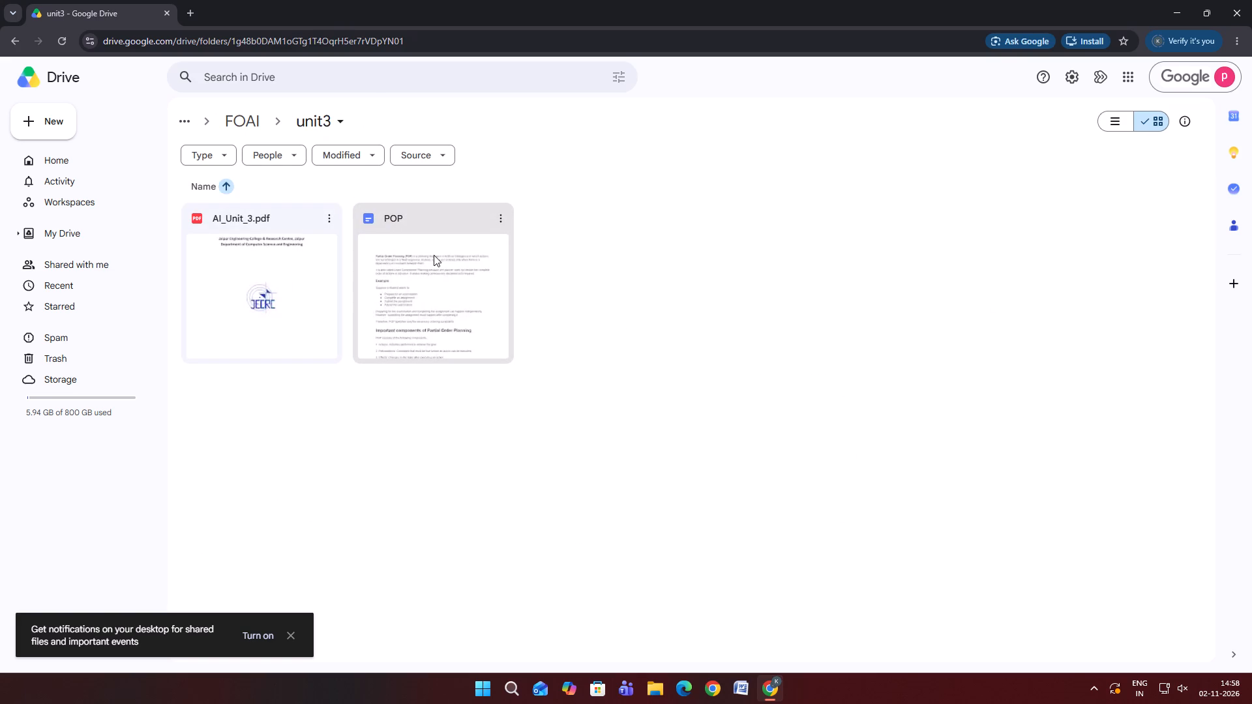
{"action": "double_click", "coordinate": [435, 254]}
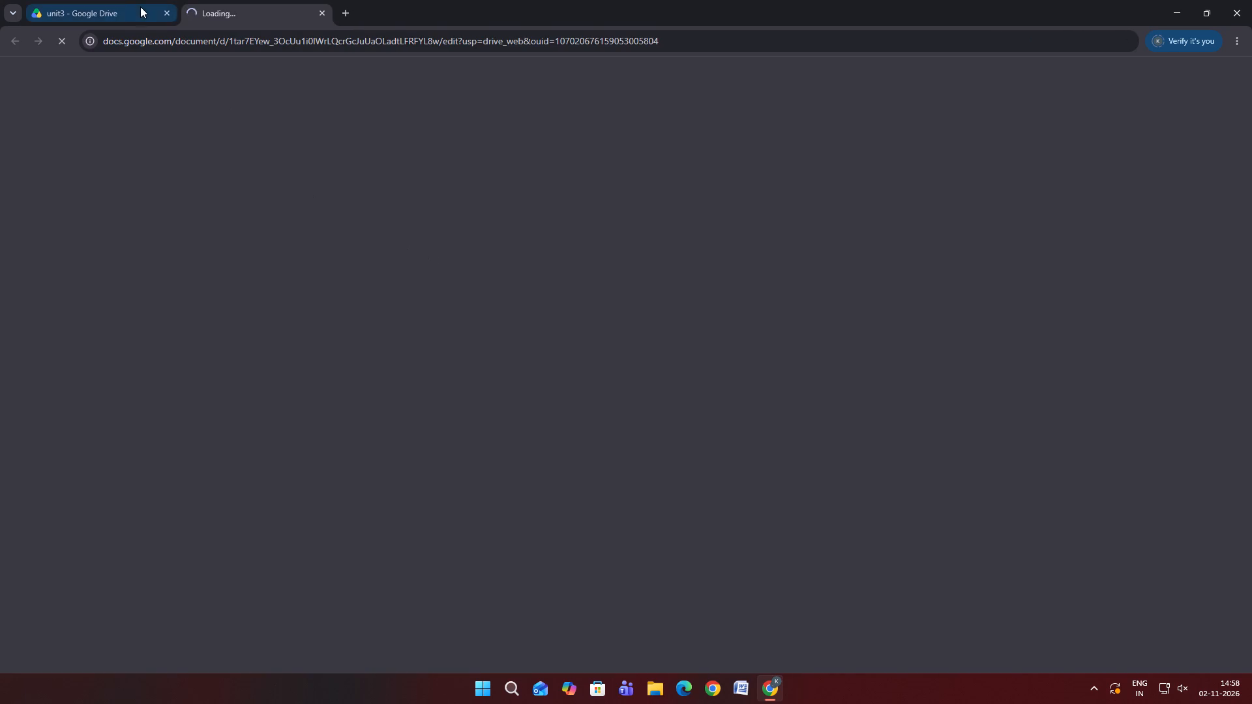
{"action": "left_click", "coordinate": [323, 12]}
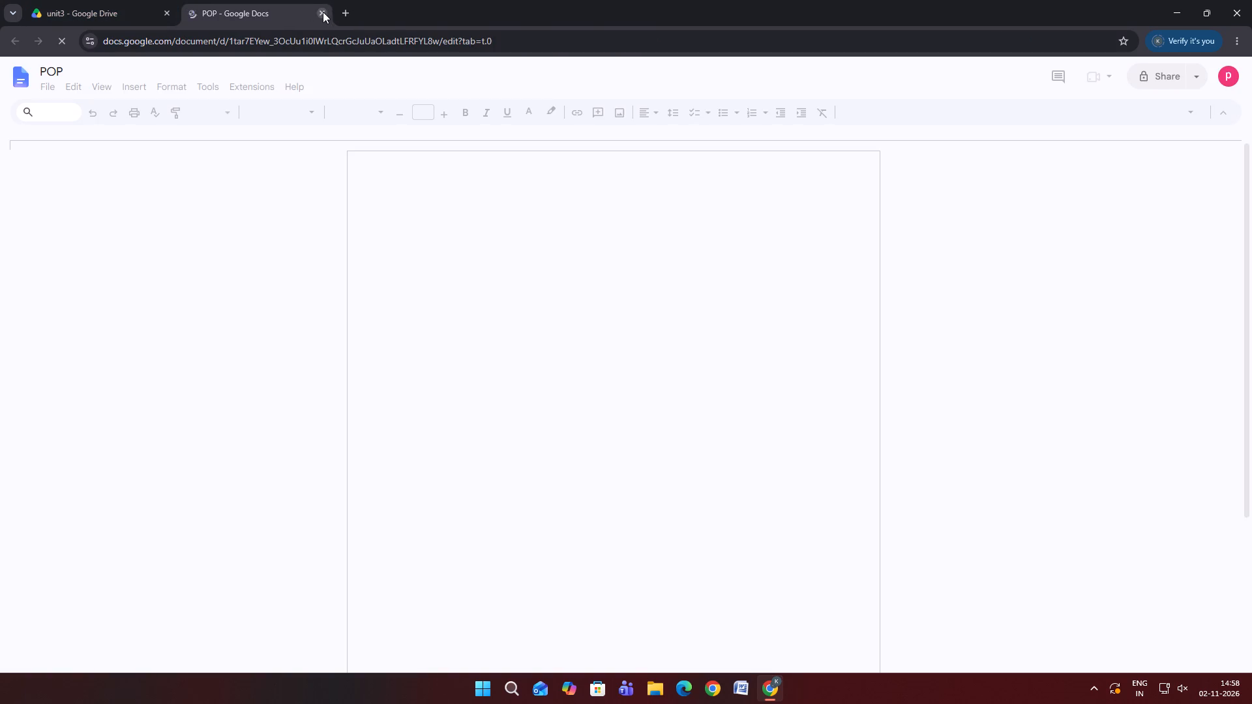
{"action": "left_click", "coordinate": [505, 219]}
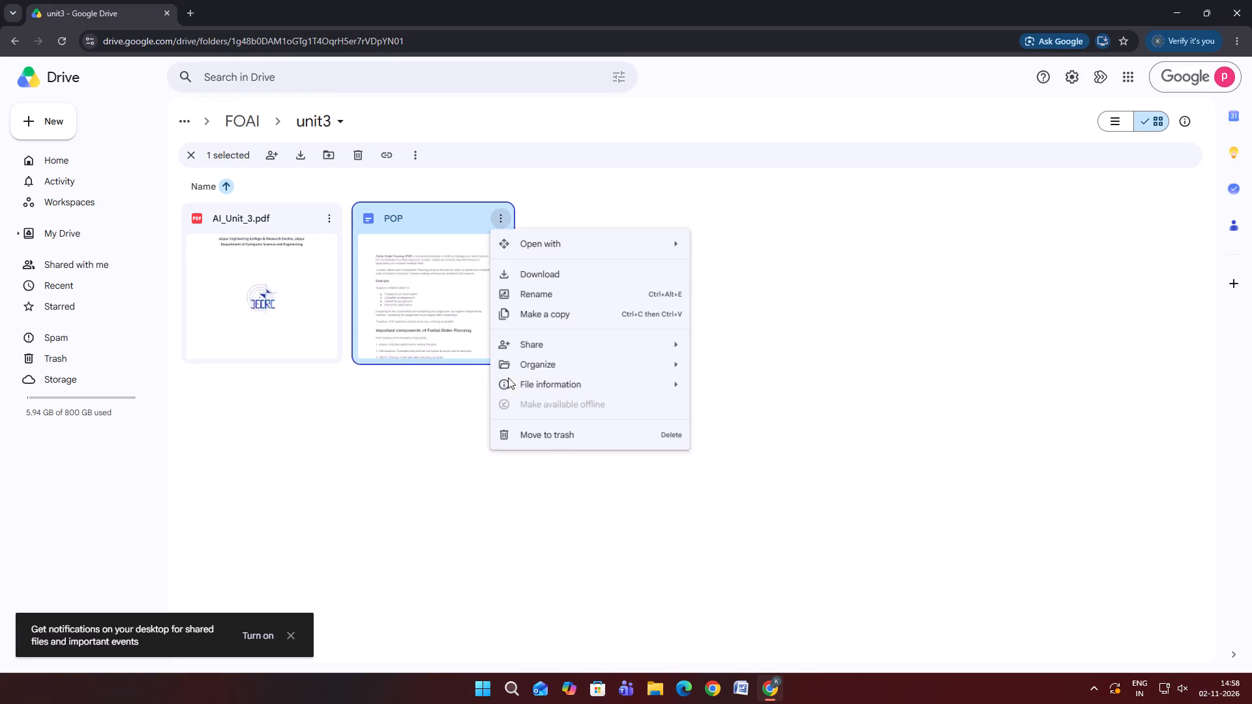
{"action": "left_click", "coordinate": [522, 280]}
Download AI_Unit_3.pdf from the unit3 folder, allowing the site to download multiple files.
{"action": "left_click", "coordinate": [333, 220]}
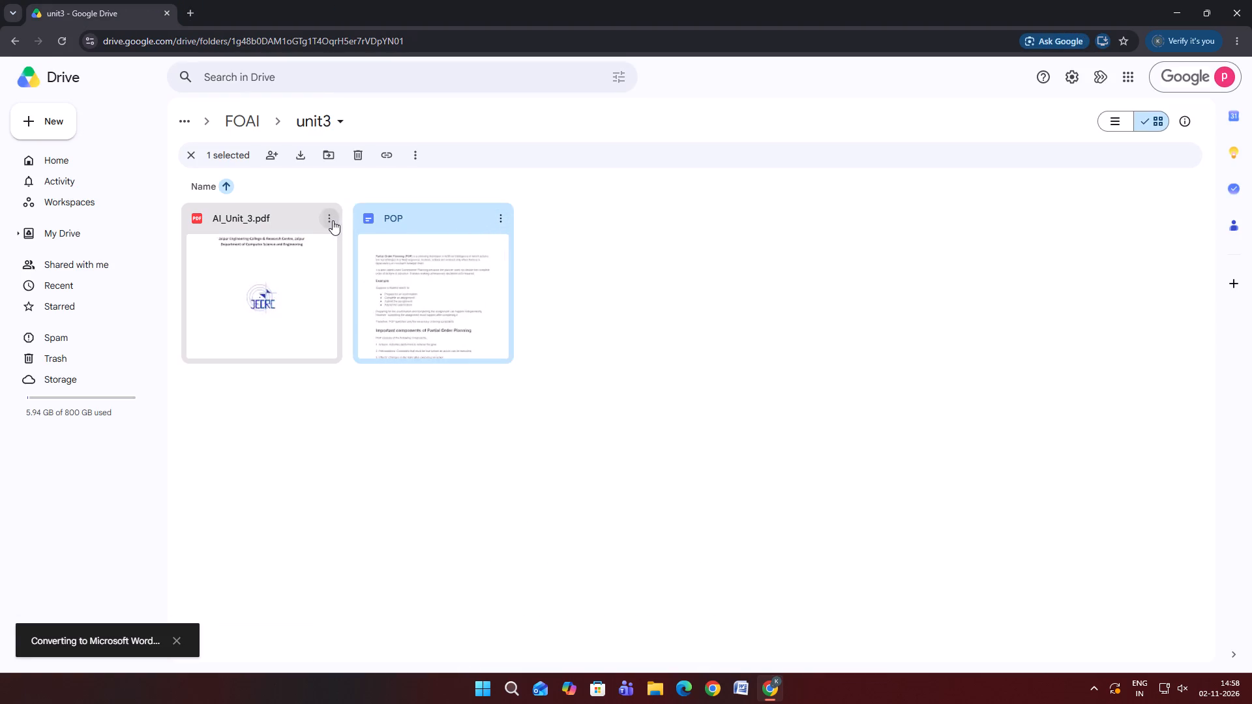
{"action": "left_click", "coordinate": [351, 272]}
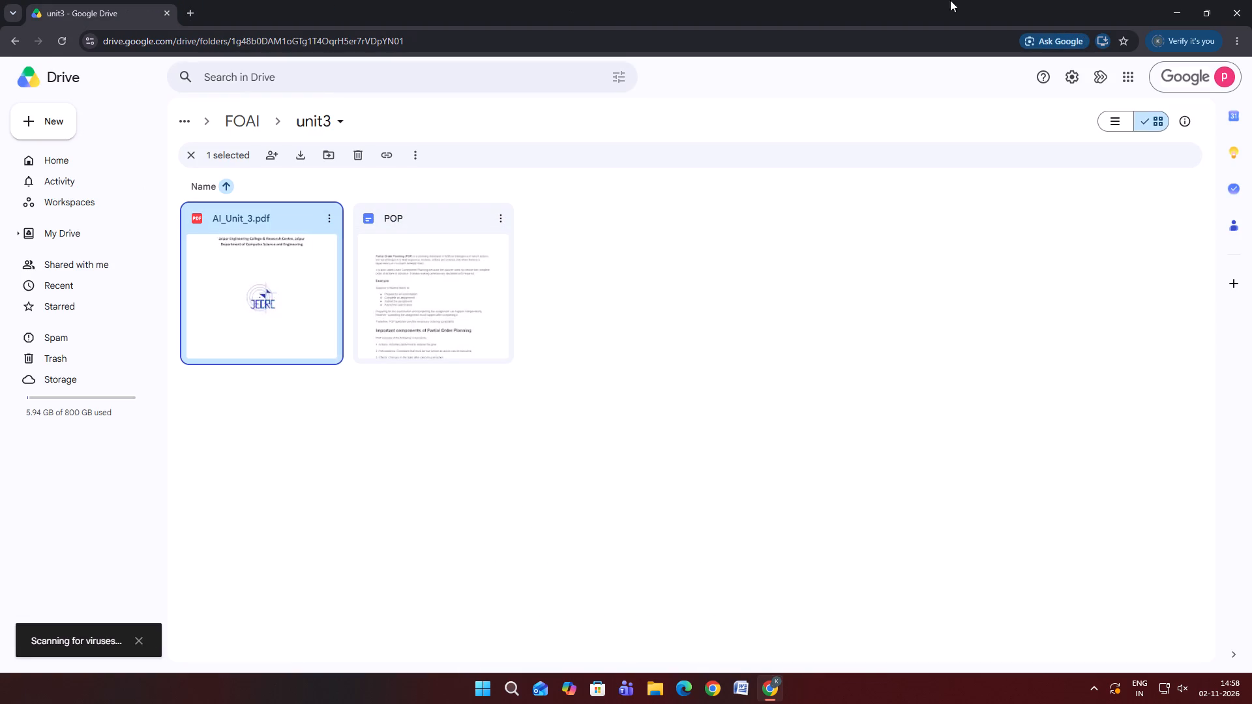
{"action": "left_click", "coordinate": [660, 690]}
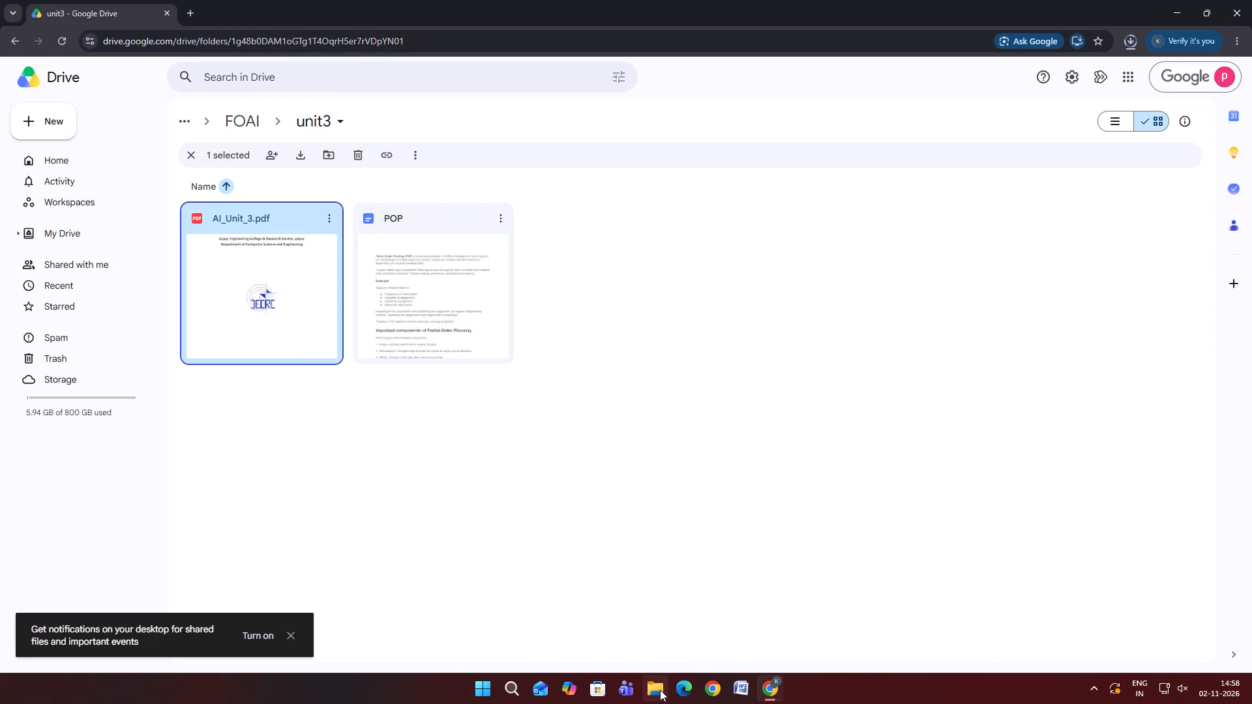
{"action": "left_click", "coordinate": [660, 690]}
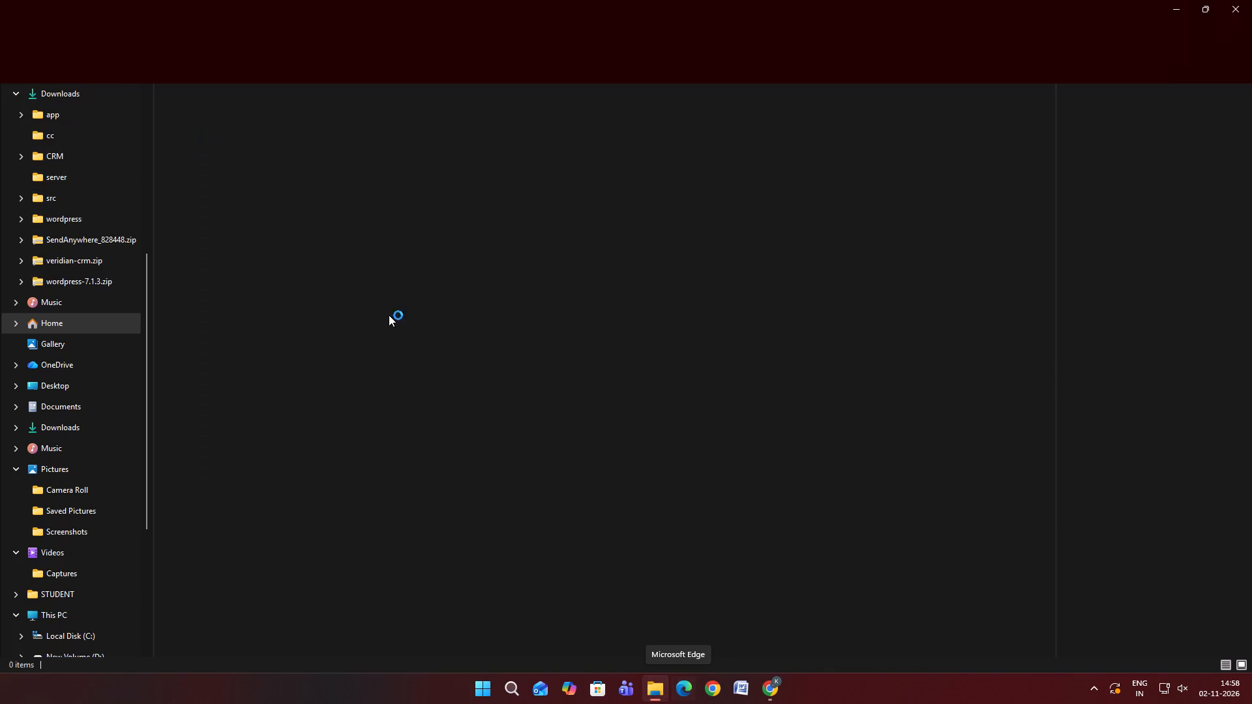
{"action": "left_click", "coordinate": [778, 694]}
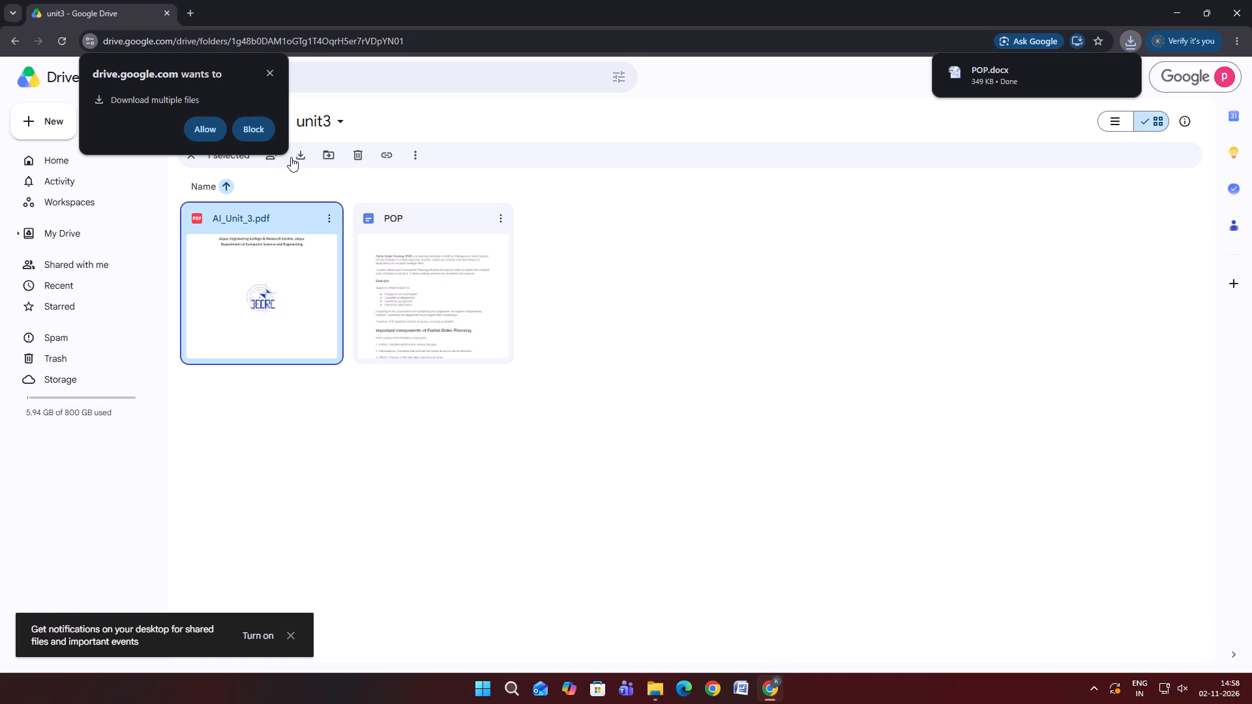
{"action": "left_click", "coordinate": [210, 130]}
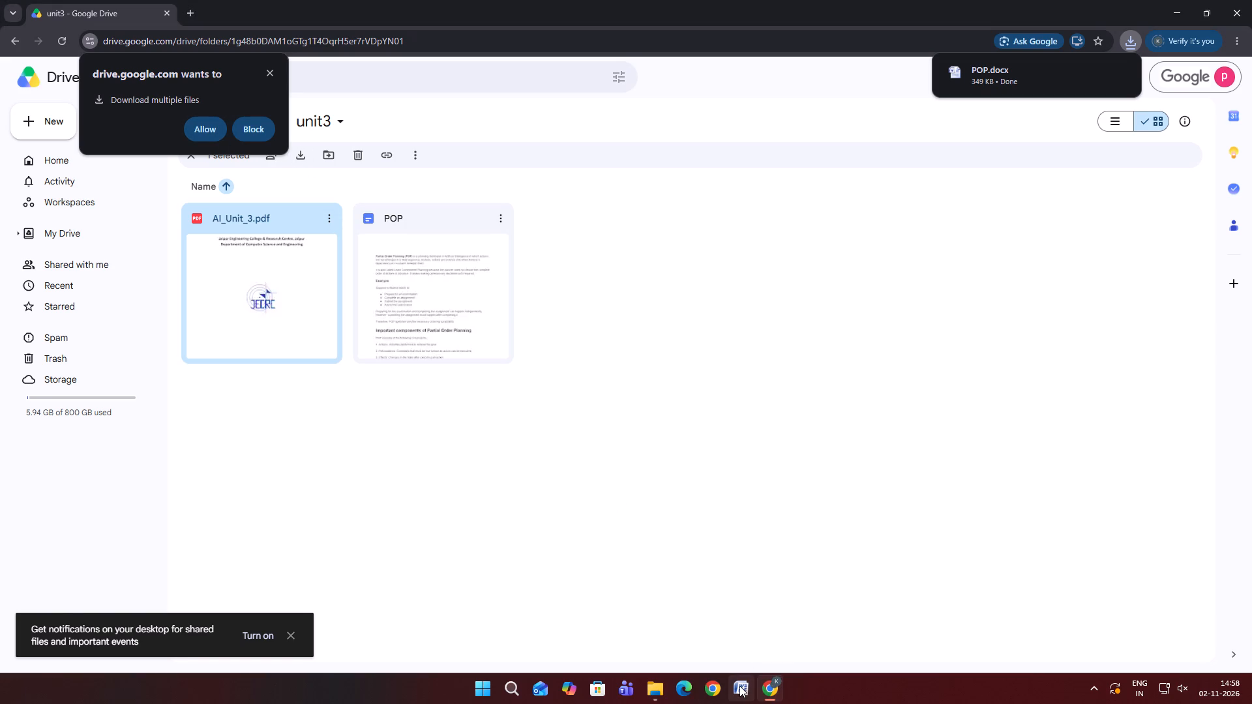
{"action": "left_click", "coordinate": [201, 126]}
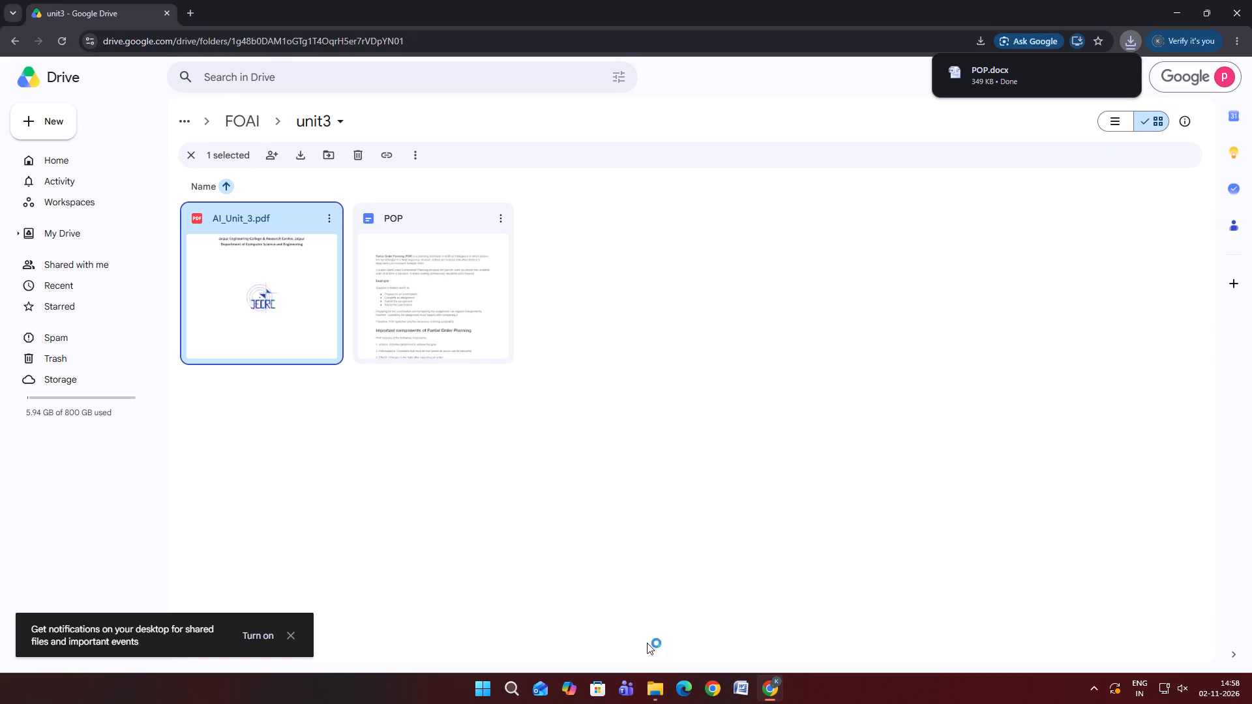
Switch to File Explorer and open POP.docx from the Downloads folder in Word.
{"action": "left_click", "coordinate": [655, 687]}
{"action": "double_click", "coordinate": [466, 126]}
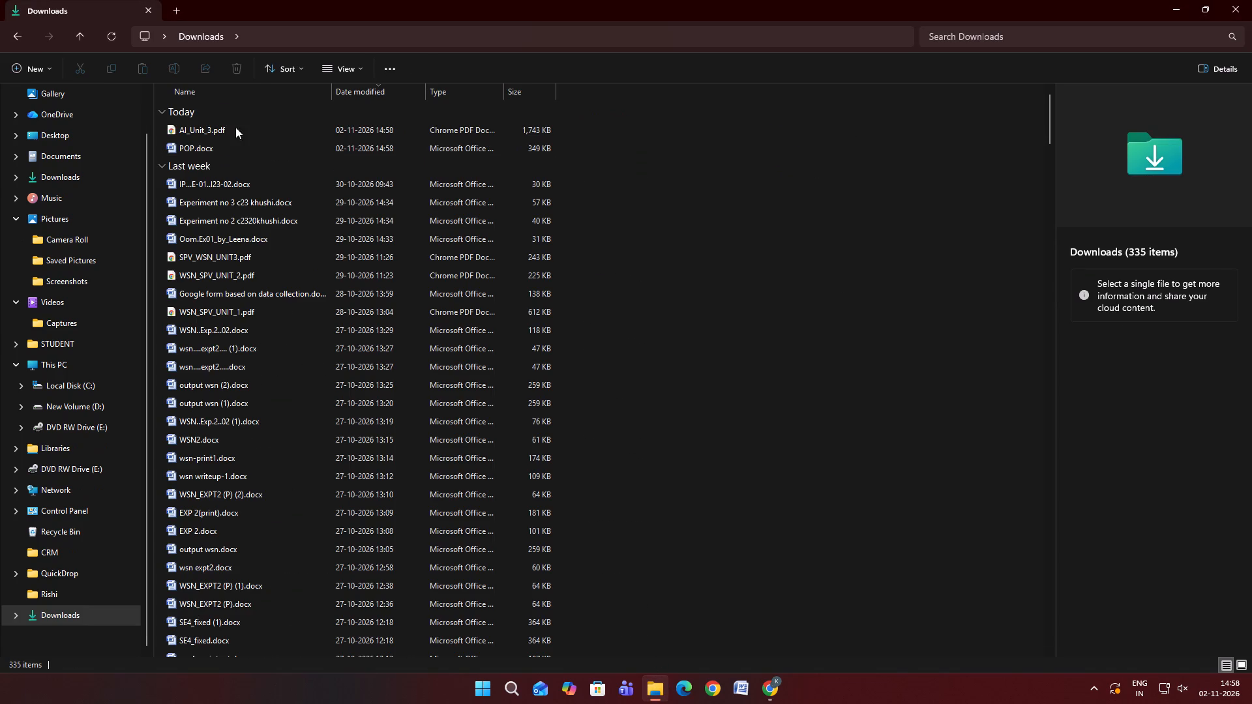
{"action": "left_click", "coordinate": [211, 148]}
{"action": "left_click", "coordinate": [211, 148]}
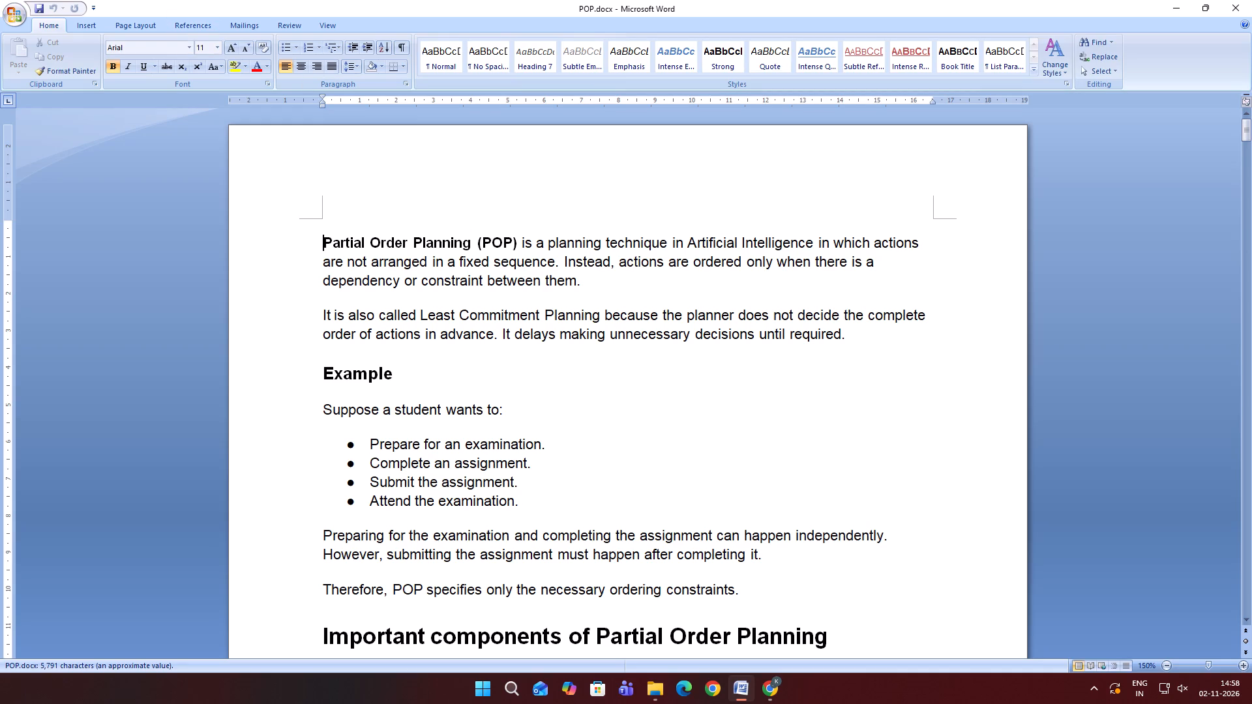
Format the text from the document's start through "A causal link is represented as:" in Times New Roman, size 12.
{"action": "scroll", "coordinate": [506, 447], "scroll_direction": "down", "scroll_amount": 4}
{"action": "scroll", "coordinate": [502, 408], "scroll_direction": "up", "scroll_amount": 6}
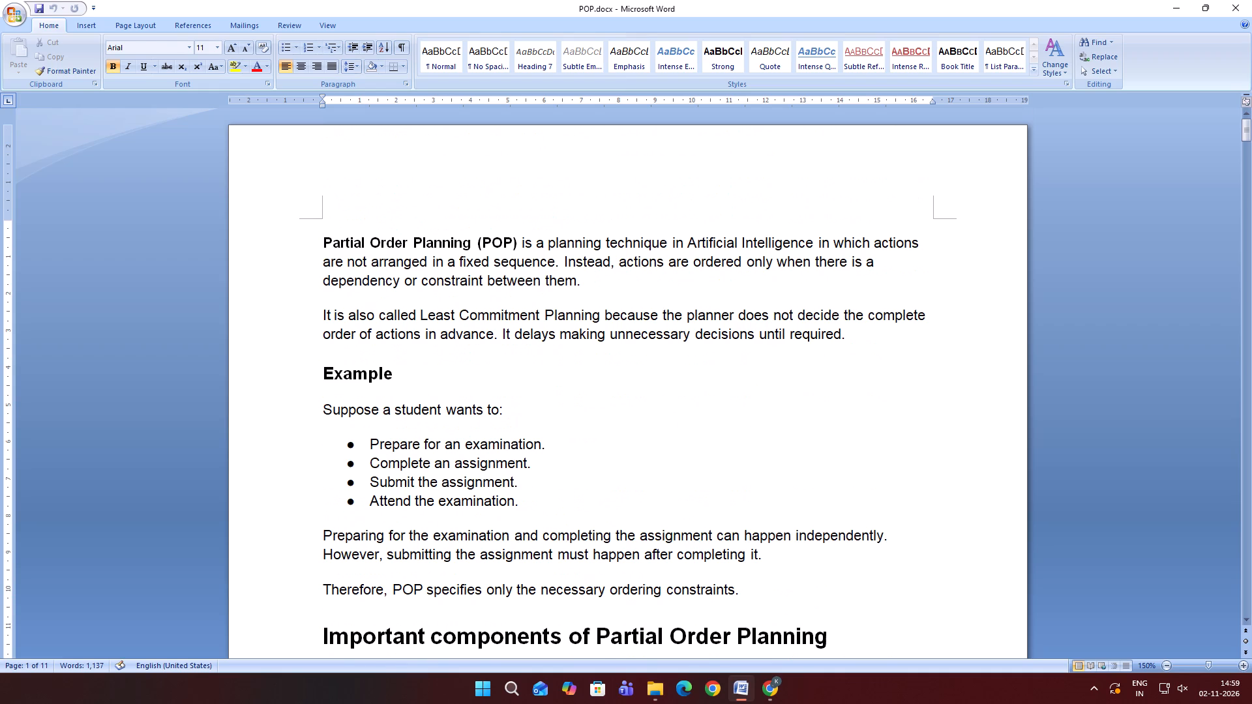
{"action": "left_click_drag", "start_coordinate": [321, 239], "coordinate": [446, 352]}
{"action": "scroll", "coordinate": [321, 239], "scroll_direction": "down", "scroll_amount": 13}
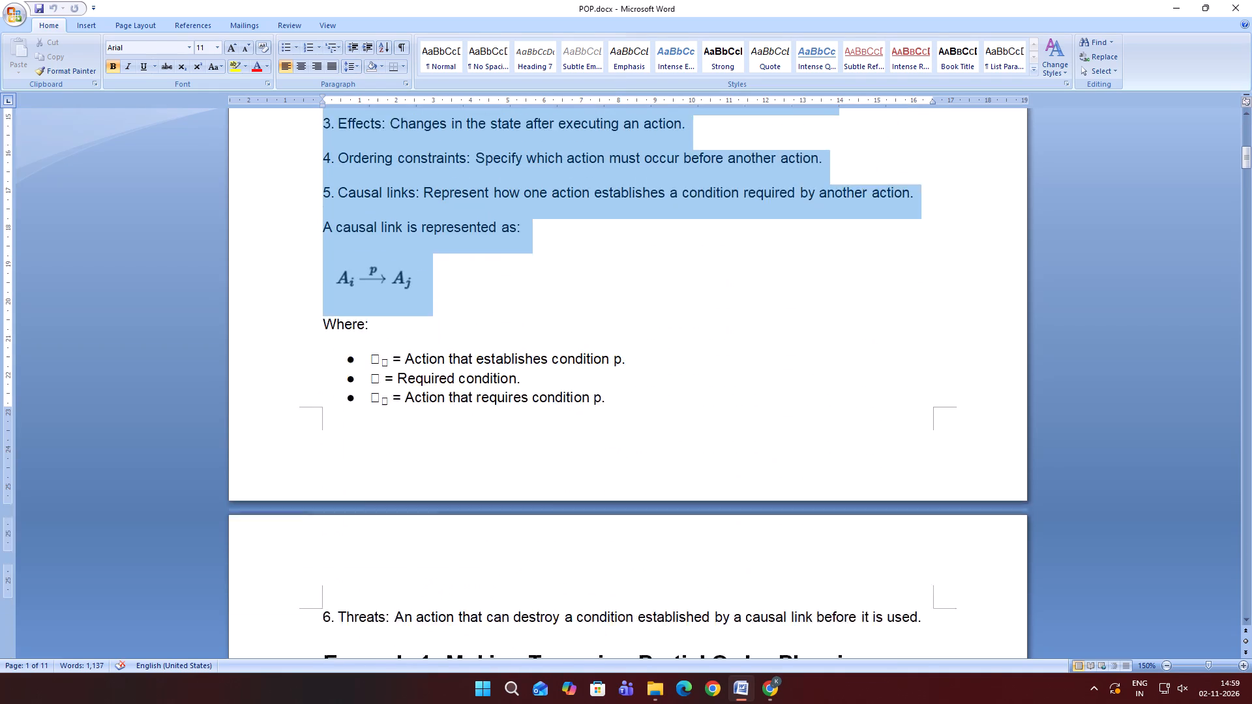
{"action": "scroll", "coordinate": [446, 352], "scroll_direction": "down", "scroll_amount": 2}
{"action": "left_click_drag", "start_coordinate": [446, 352], "coordinate": [608, 186]}
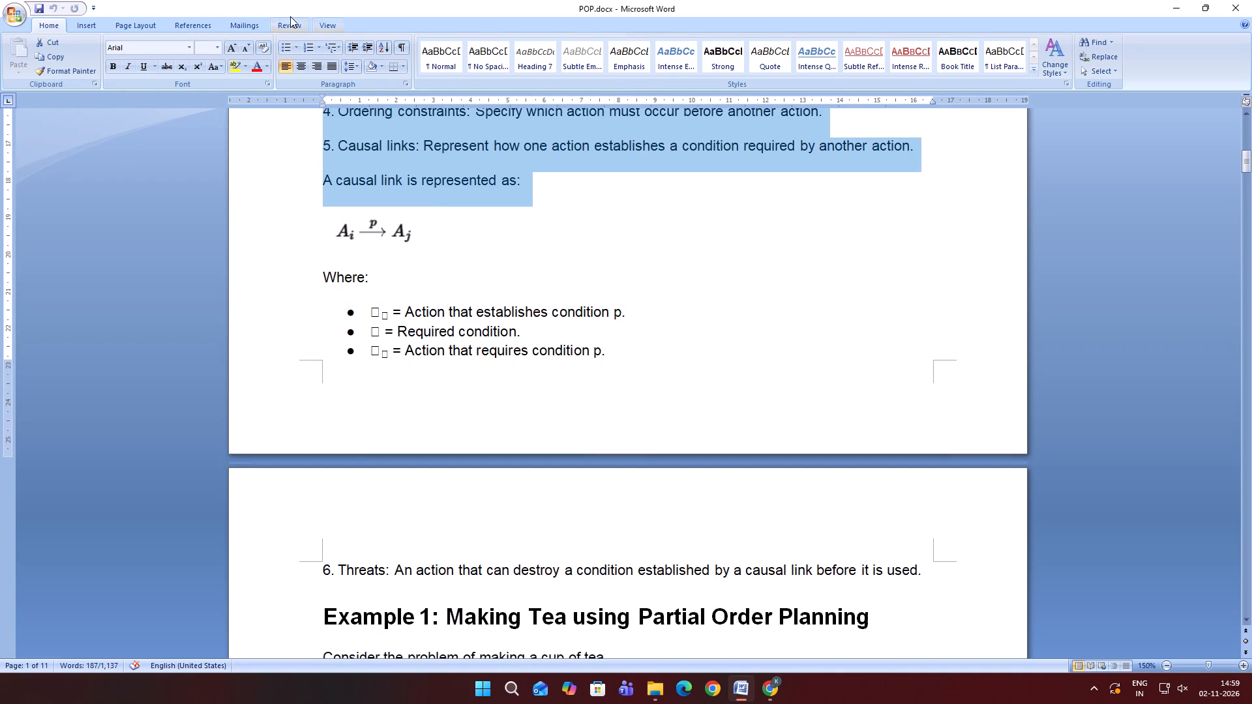
{"action": "left_click", "coordinate": [190, 49]}
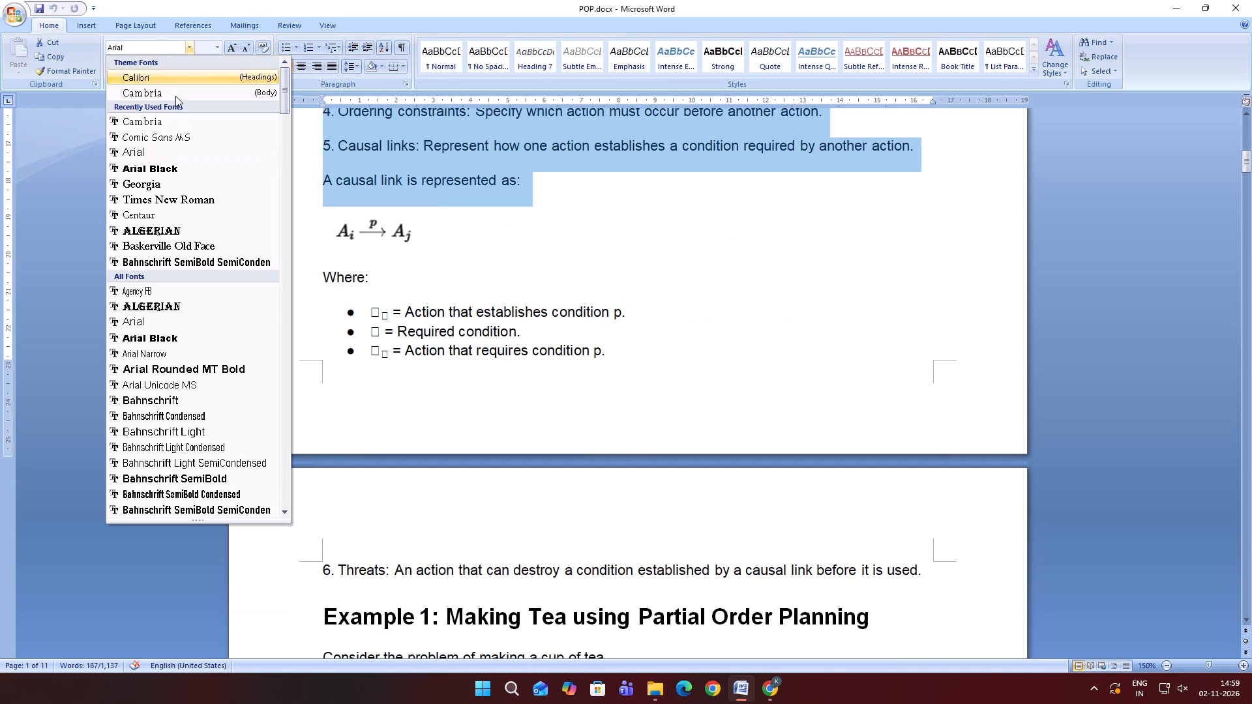
{"action": "left_click", "coordinate": [170, 205]}
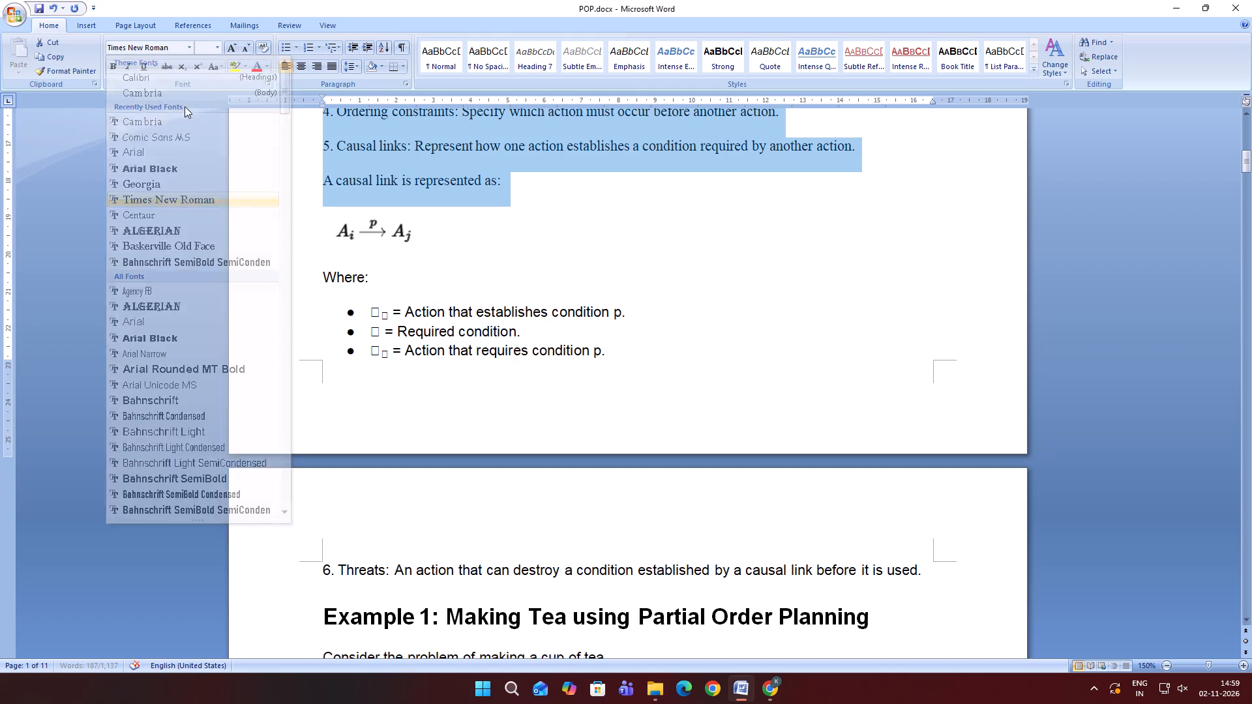
{"action": "left_click", "coordinate": [218, 46]}
{"action": "left_click", "coordinate": [203, 104]}
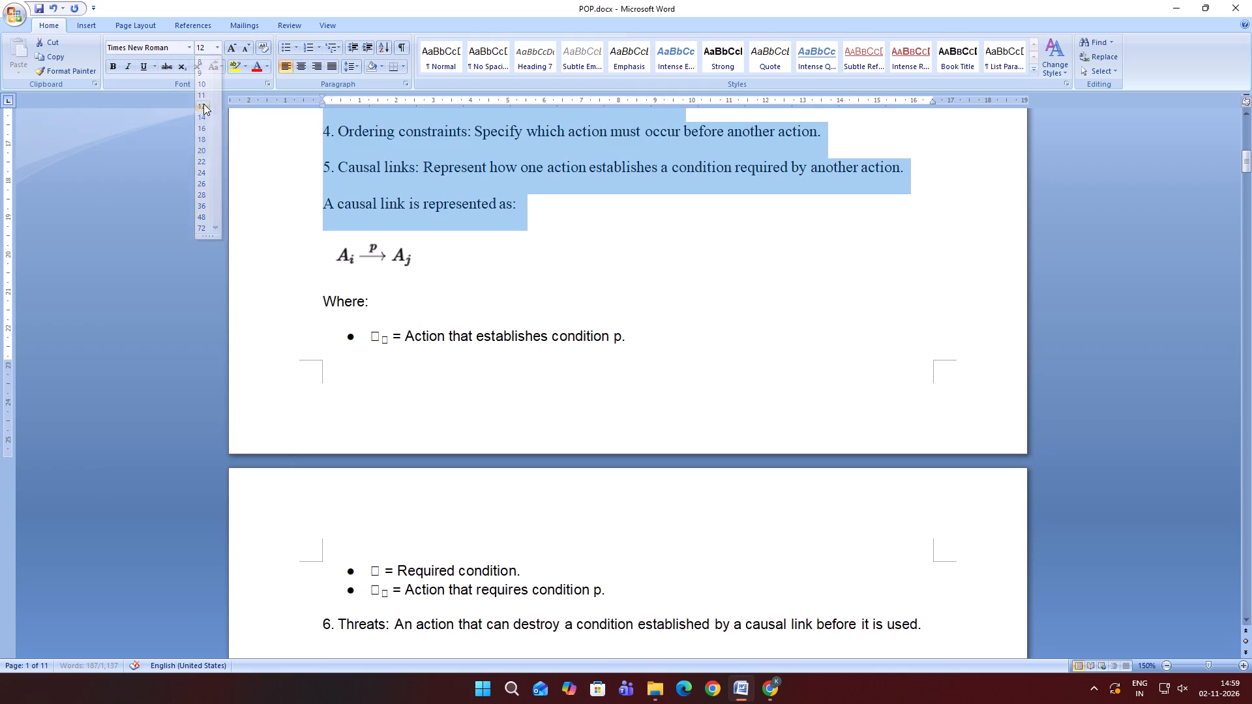
Remove the space before and after the same paragraphs and set their line spacing to 1.0.
{"action": "left_click", "coordinate": [354, 69]}
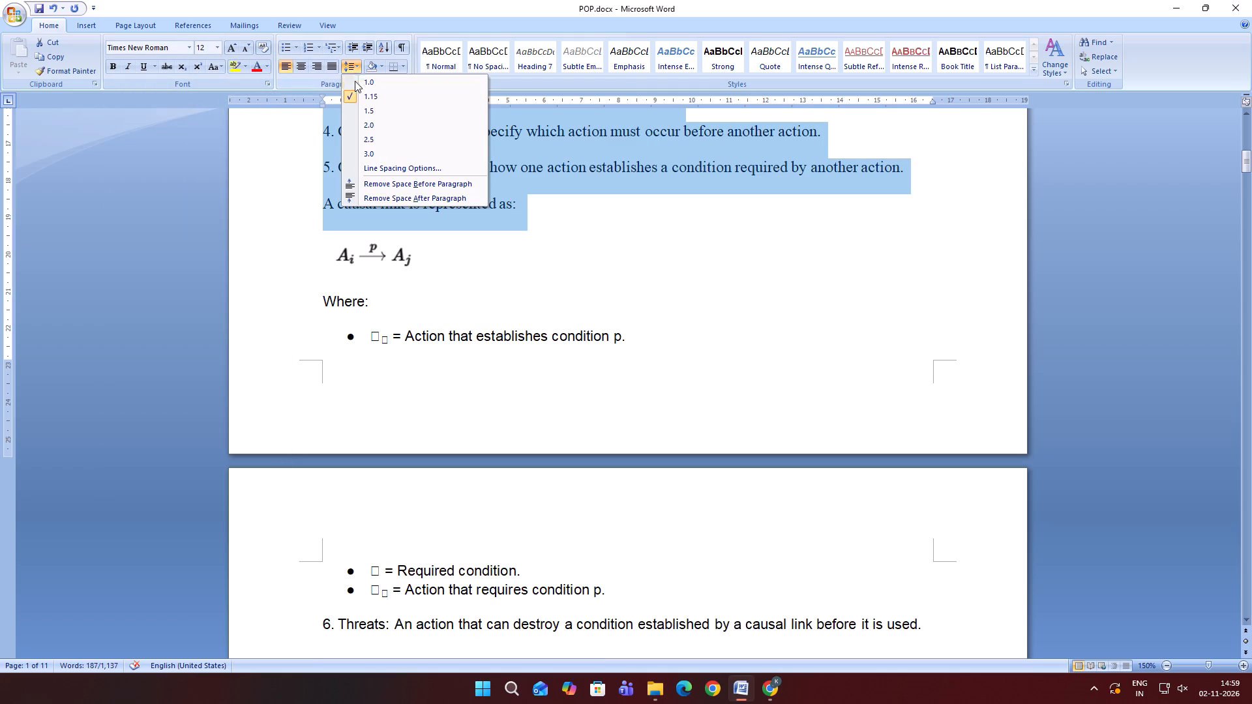
{"action": "left_click", "coordinate": [365, 181]}
{"action": "left_click", "coordinate": [363, 63]}
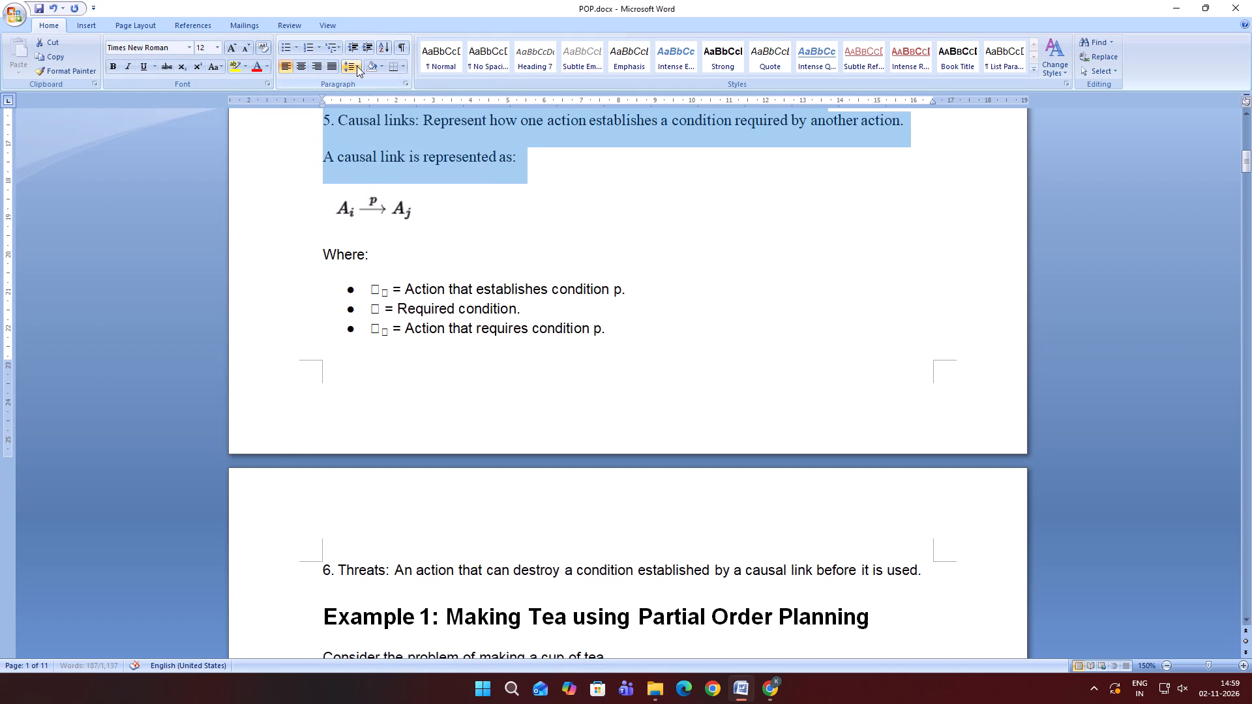
{"action": "left_click", "coordinate": [357, 66]}
{"action": "left_click", "coordinate": [368, 194]}
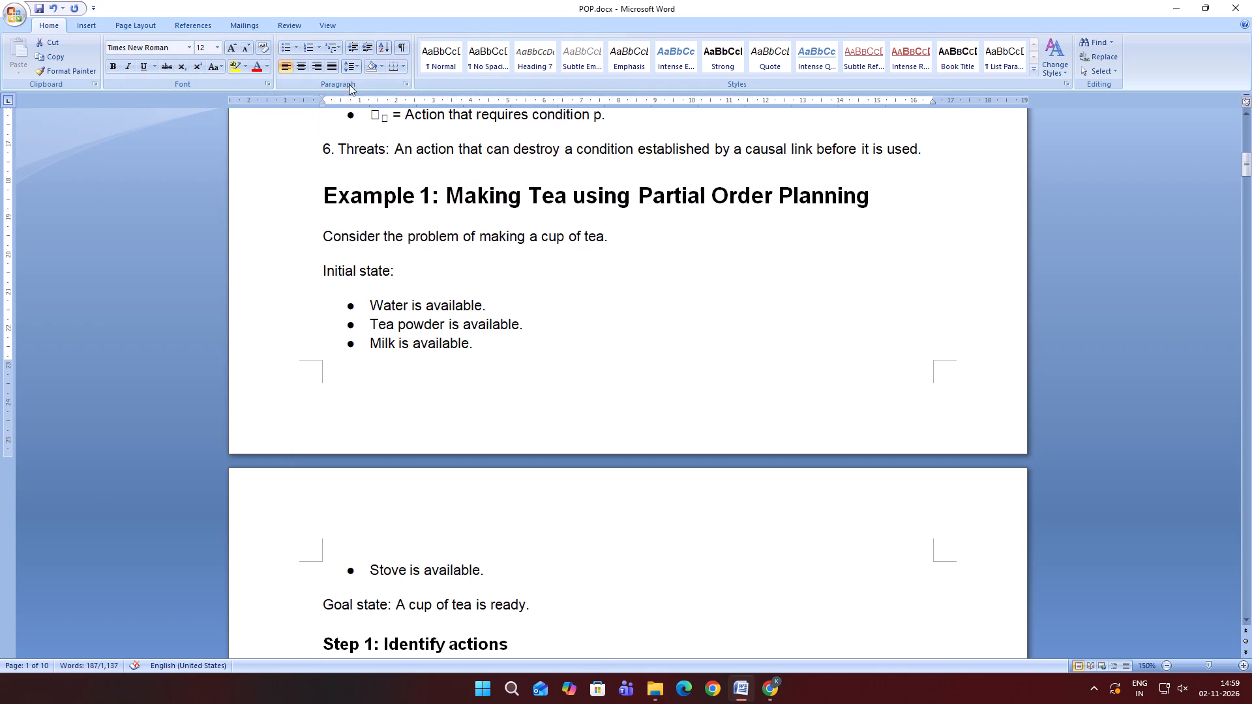
{"action": "left_click", "coordinate": [355, 64]}
{"action": "left_click", "coordinate": [370, 86]}
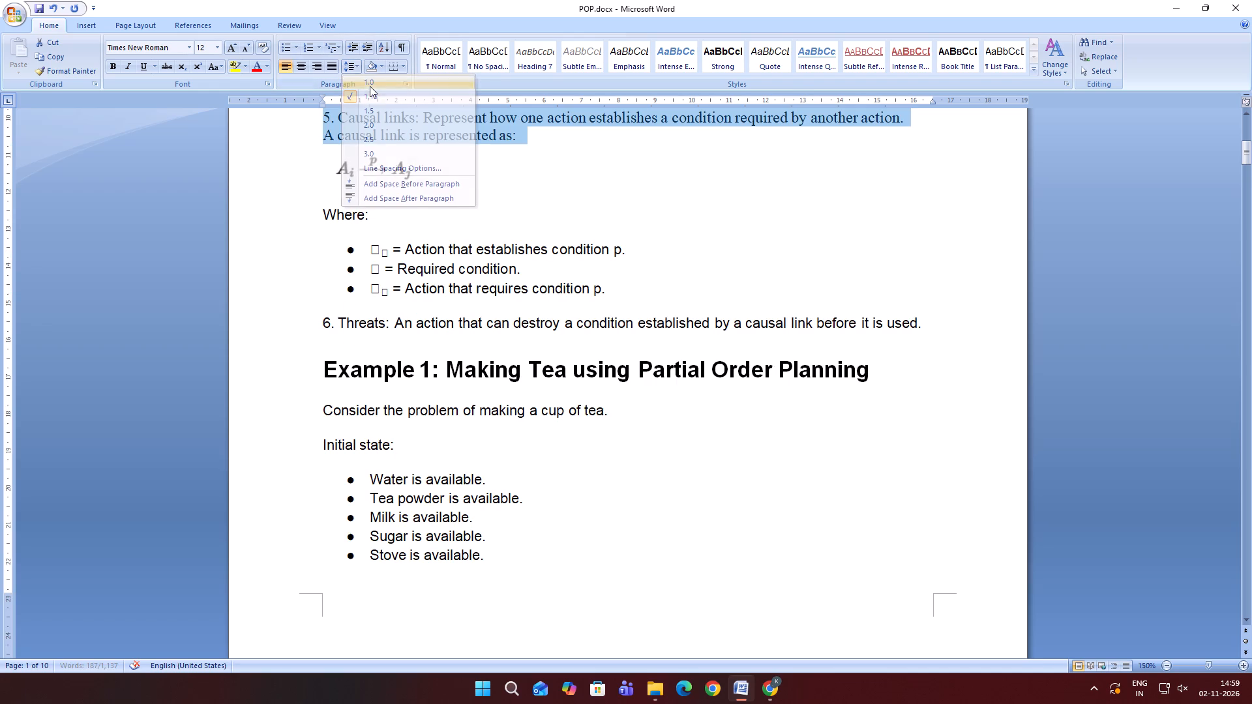
{"action": "left_click", "coordinate": [467, 220]}
Insert an unbulleted blank line after "Attend the examination." and a blank line above the "Important components of Partial Order Planning" heading.
{"action": "scroll", "coordinate": [450, 209], "scroll_direction": "up", "scroll_amount": 5}
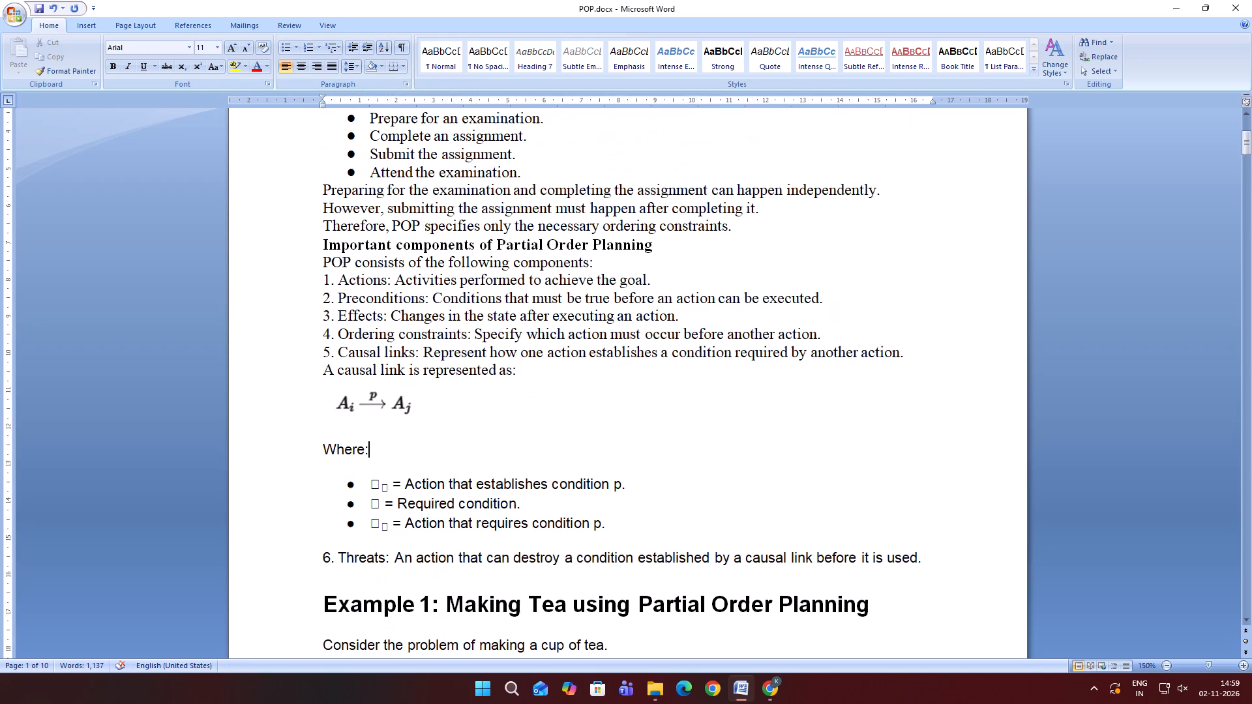
{"action": "left_click", "coordinate": [544, 174]}
{"action": "key", "text": "Return"}
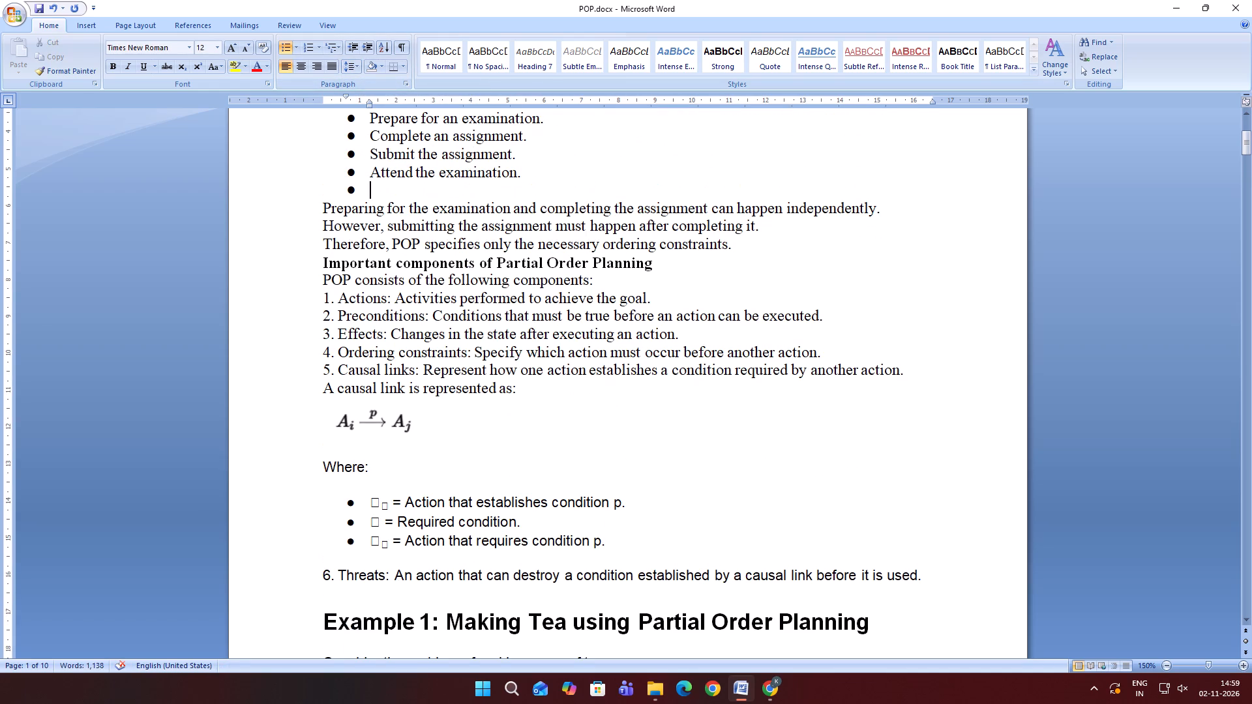
{"action": "key", "text": "BackSpace"}
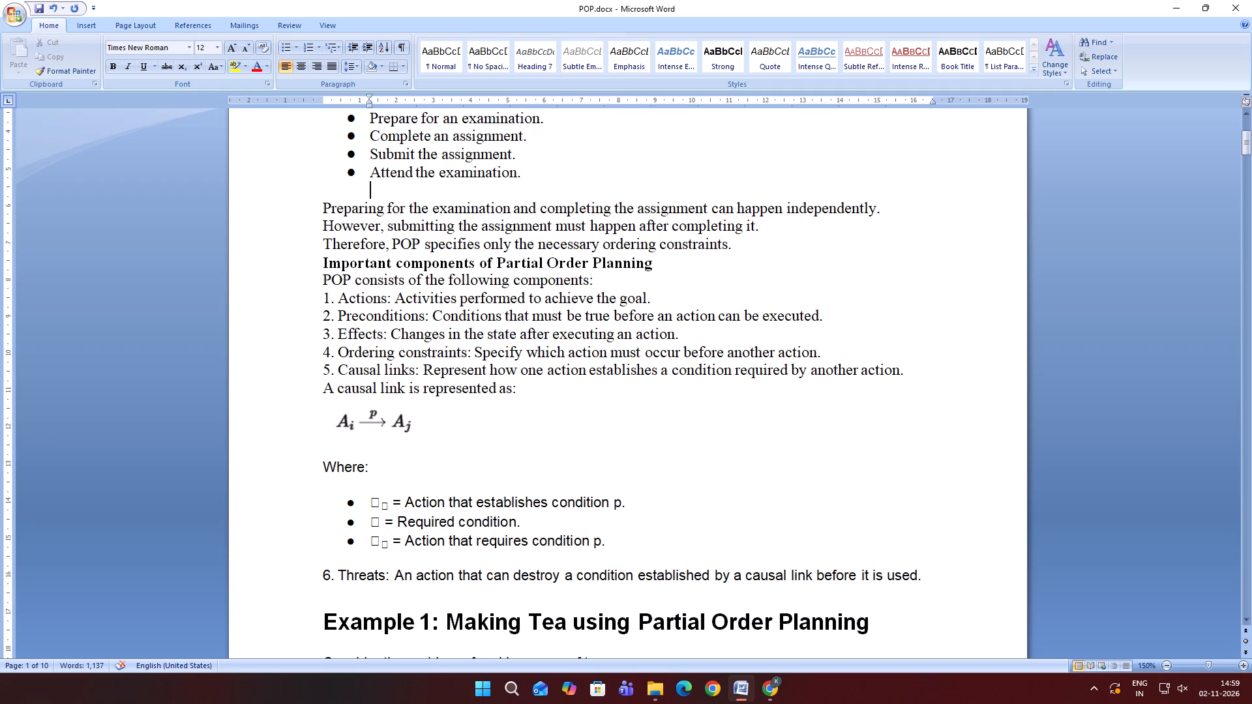
{"action": "left_click", "coordinate": [323, 267]}
{"action": "key", "text": "Return"}
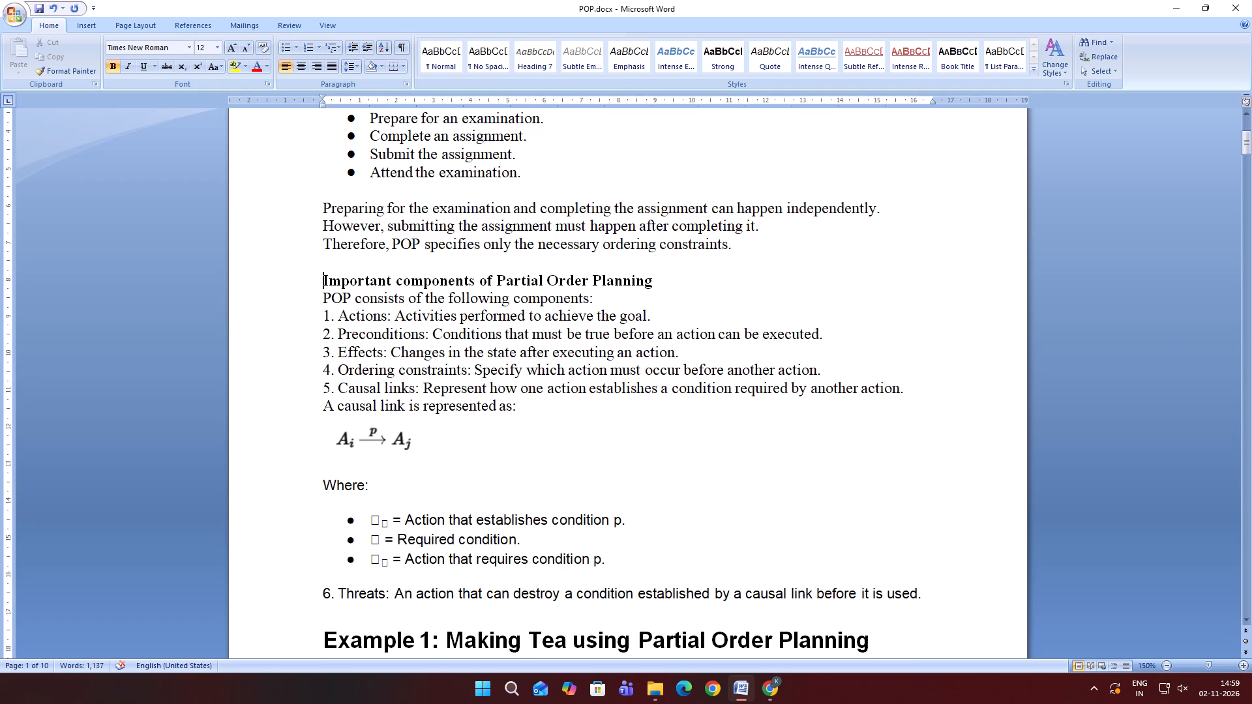
Delete the heading "Important components of Partial Order Planning".
{"action": "left_click_drag", "start_coordinate": [662, 278], "coordinate": [363, 279]}
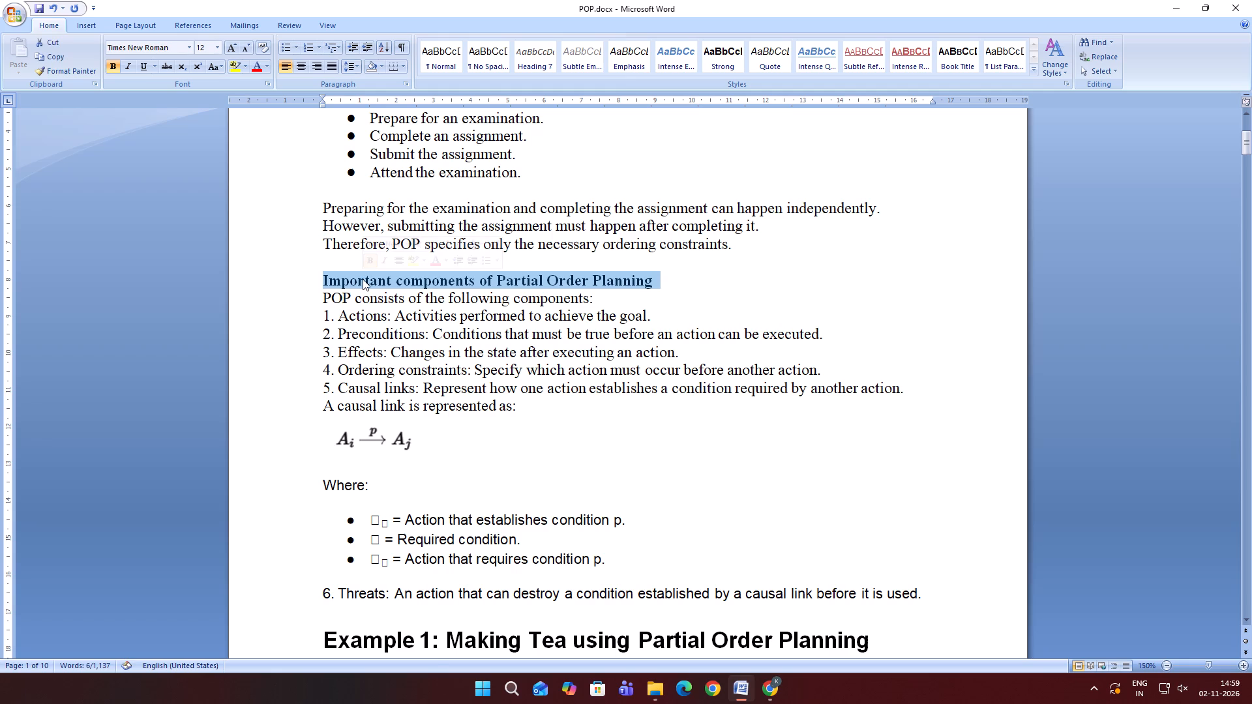
{"action": "key", "text": "Delete"}
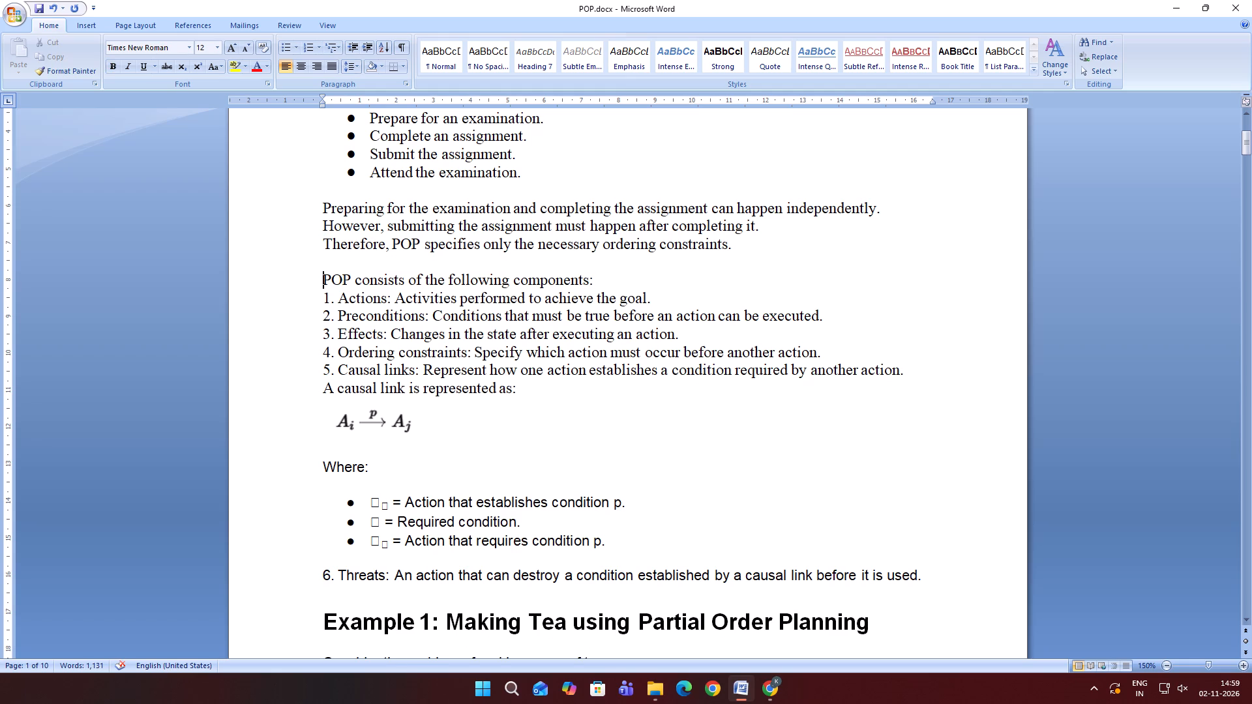
Make the word "components" bold in the line "POP consists of the following components:".
{"action": "left_click_drag", "start_coordinate": [516, 280], "coordinate": [552, 276]}
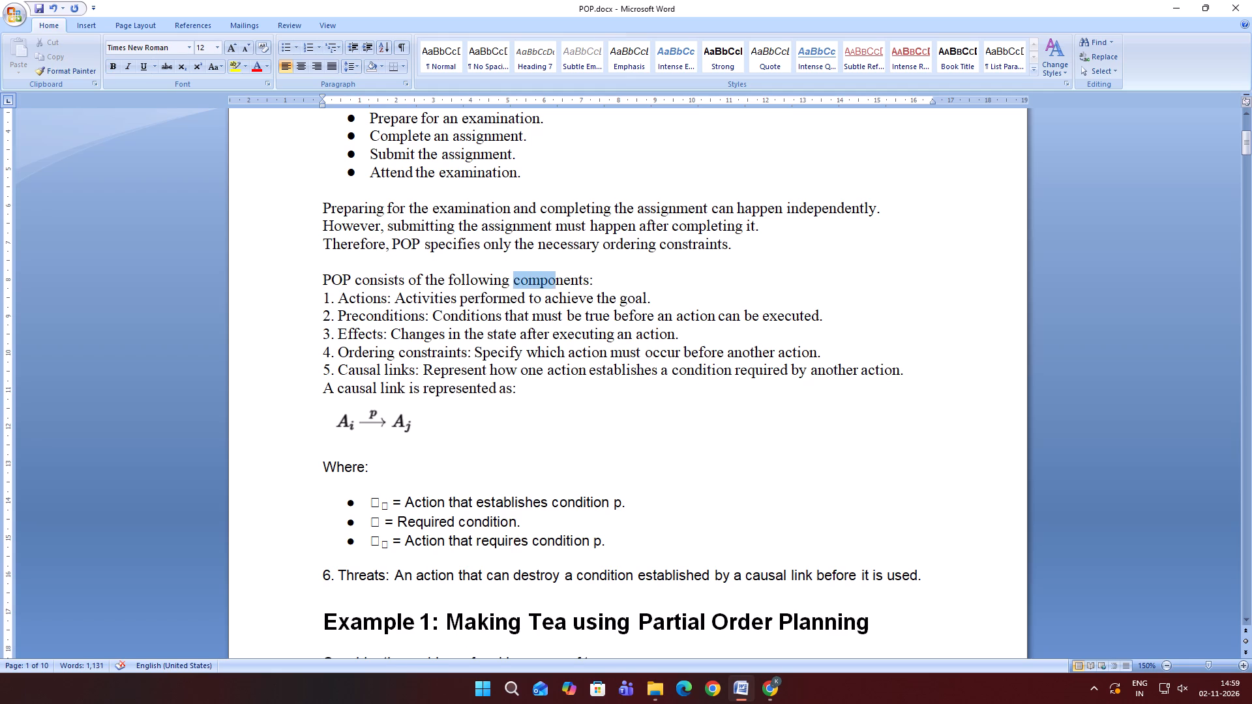
{"action": "left_click_drag", "start_coordinate": [552, 276], "coordinate": [589, 279]}
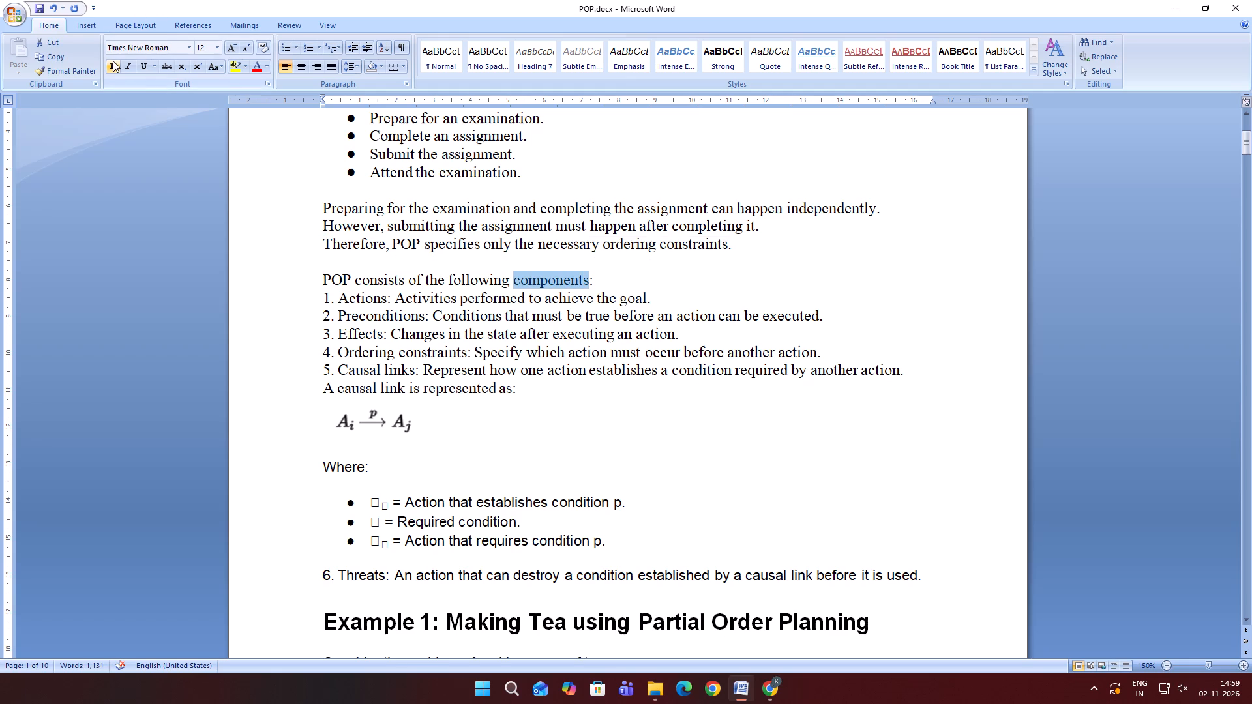
{"action": "left_click", "coordinate": [113, 61]}
{"action": "left_click", "coordinate": [427, 330]}
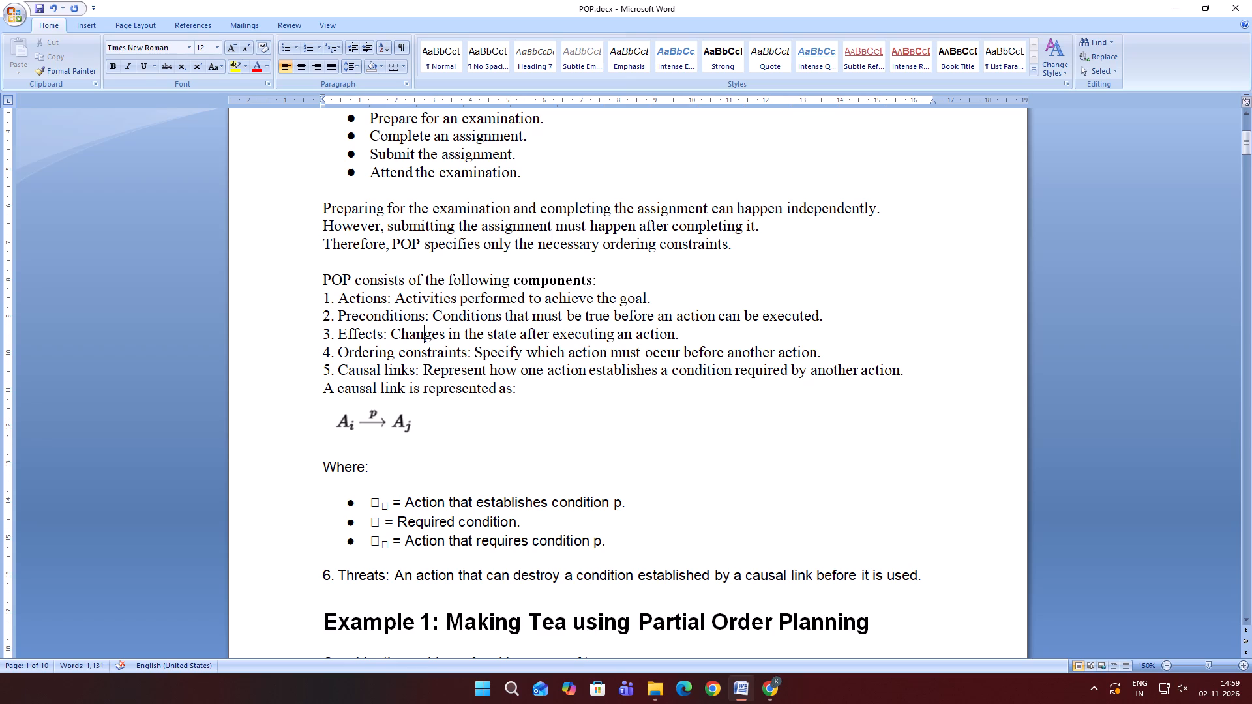
Set the text from "Where:" through "Stove is available." to Times New Roman, size 12.
{"action": "scroll", "coordinate": [400, 487], "scroll_direction": "down", "scroll_amount": 1}
{"action": "left_click_drag", "start_coordinate": [322, 418], "coordinate": [428, 446]}
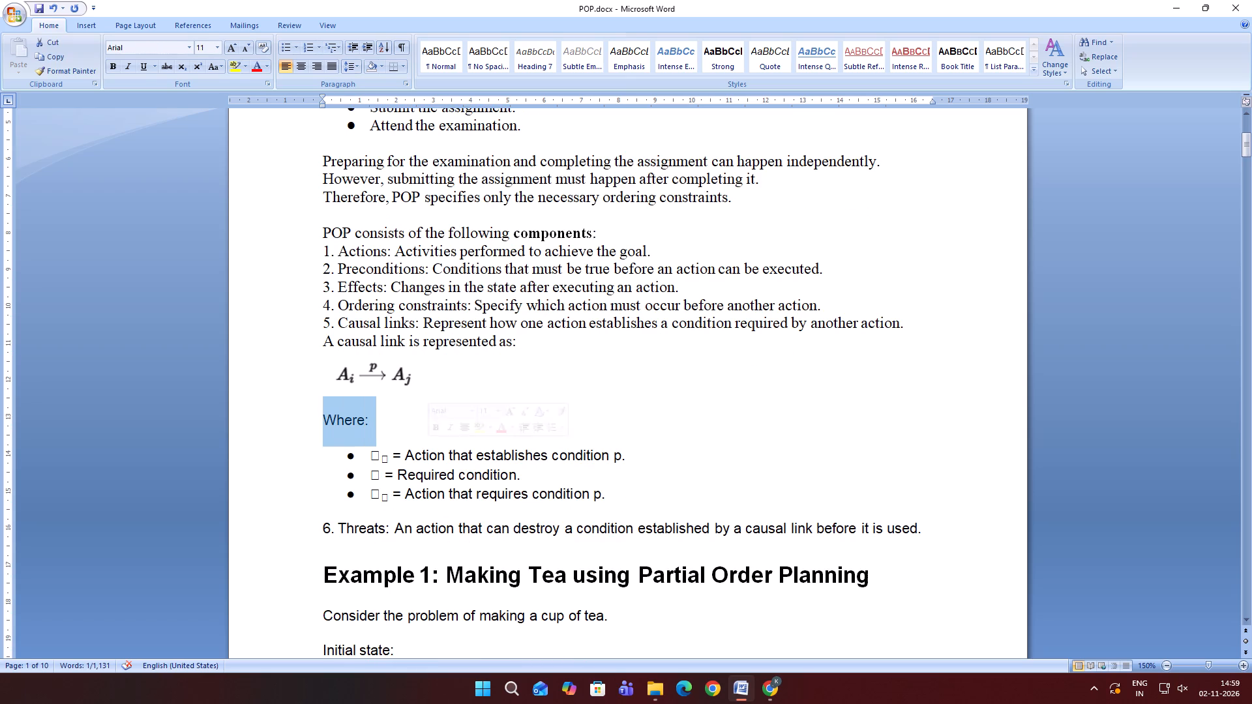
{"action": "left_click", "coordinate": [385, 462]}
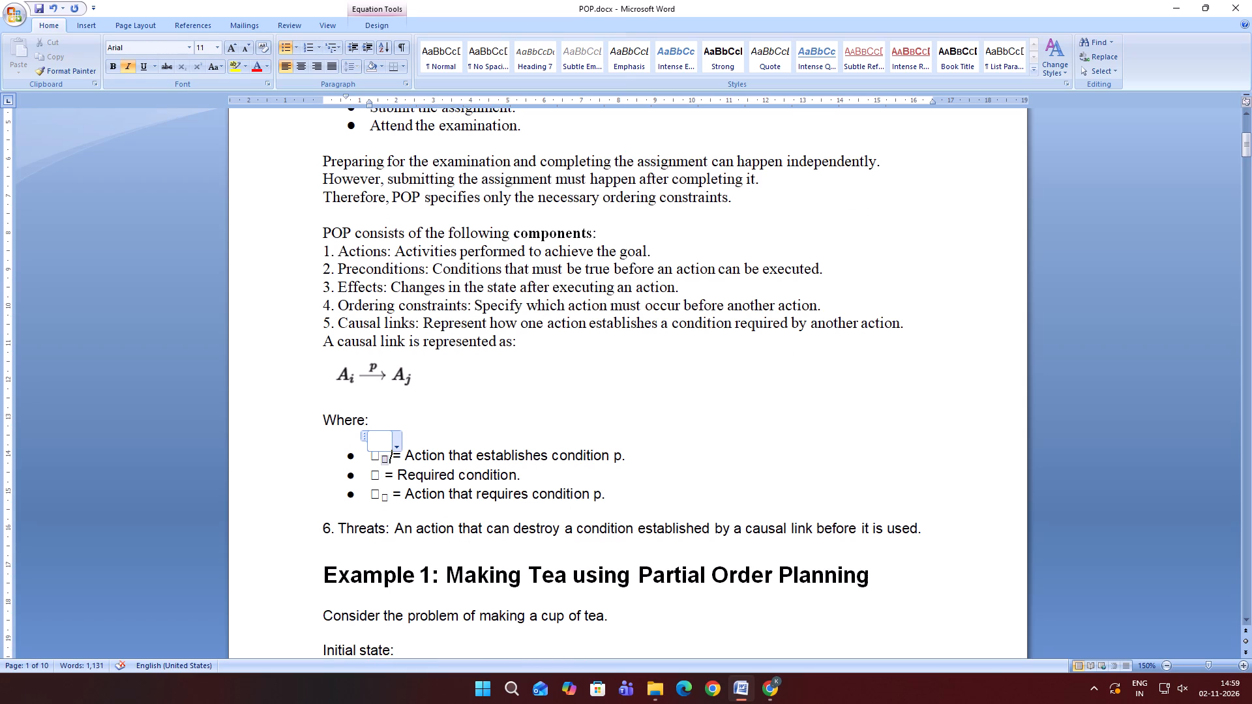
{"action": "left_click", "coordinate": [519, 490]}
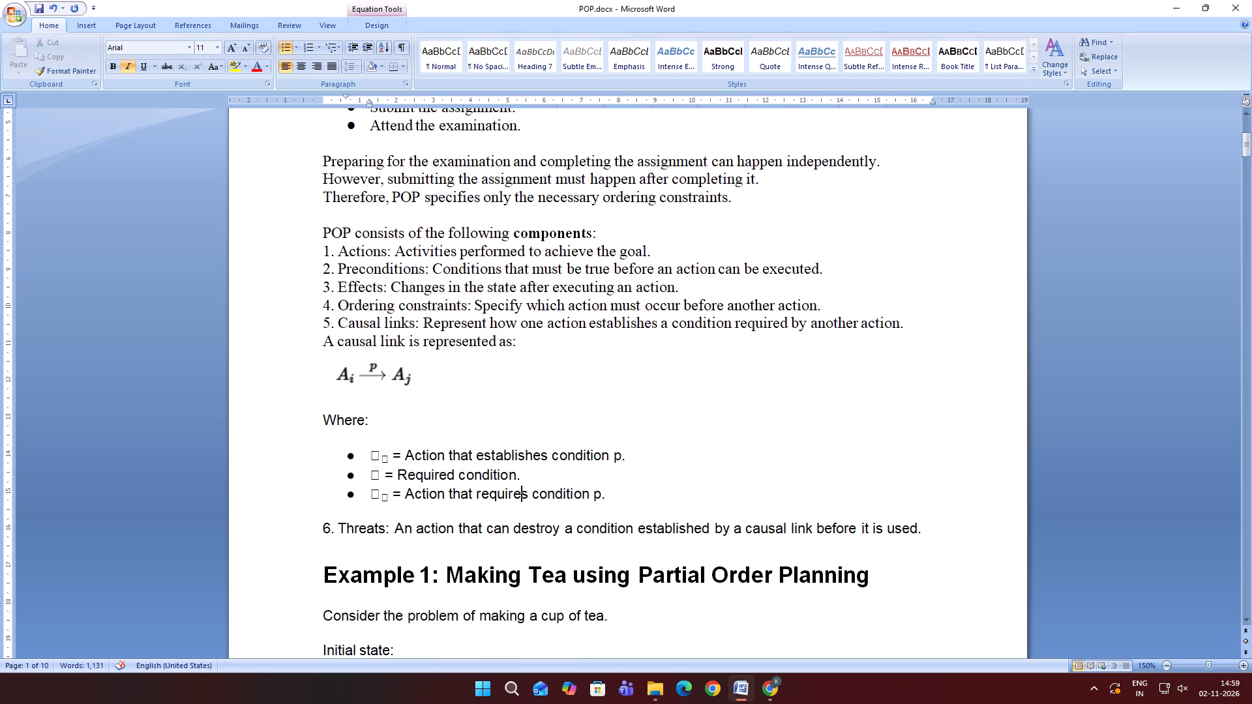
{"action": "left_click", "coordinate": [391, 455]}
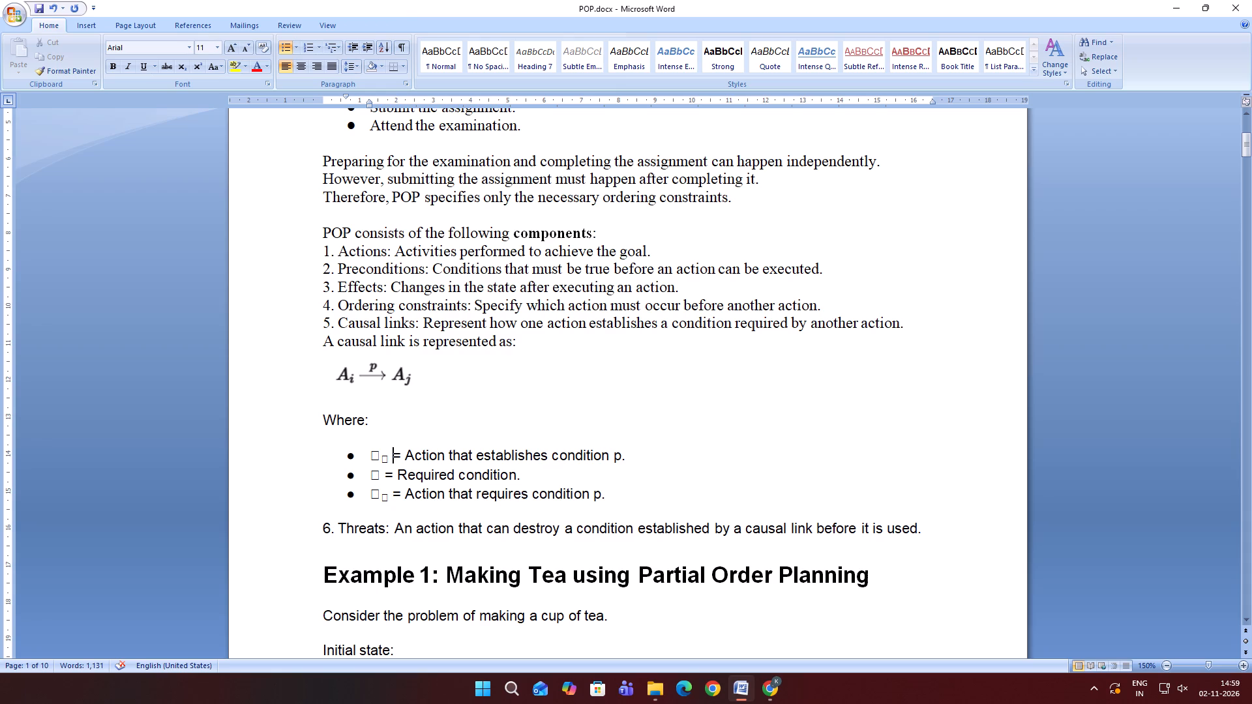
{"action": "left_click_drag", "start_coordinate": [306, 424], "coordinate": [520, 466]}
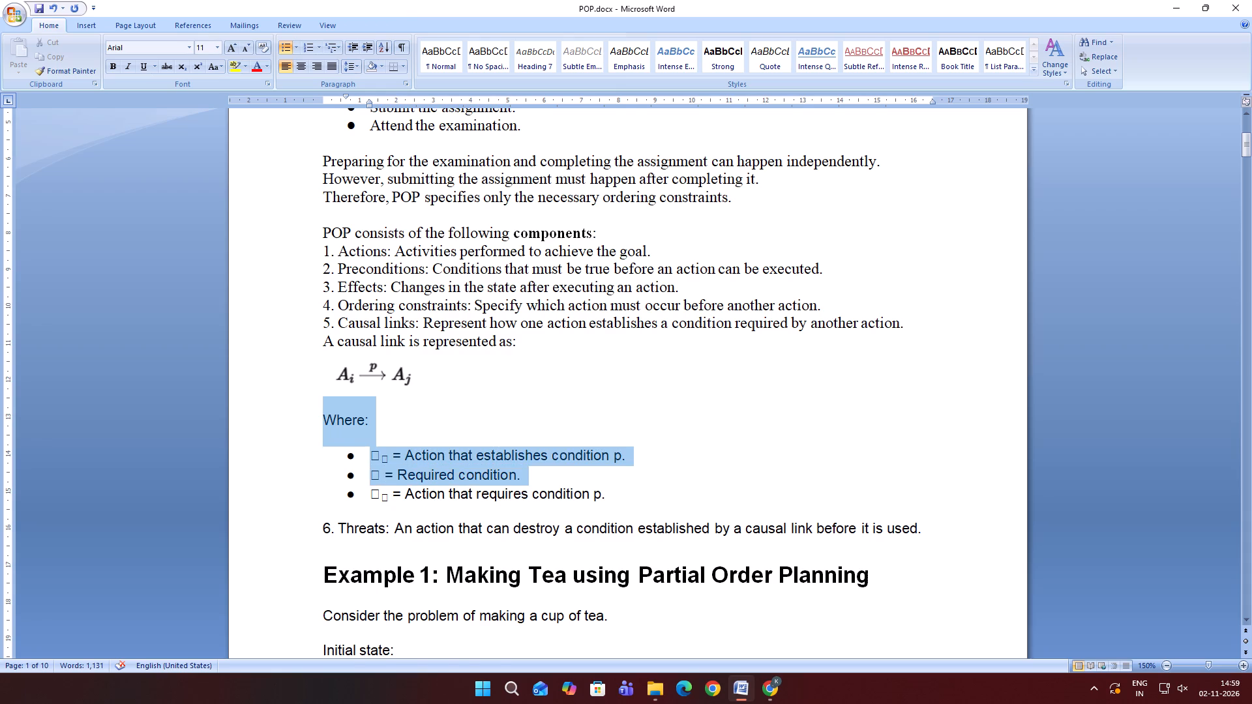
{"action": "left_click_drag", "start_coordinate": [520, 466], "coordinate": [888, 486]}
{"action": "scroll", "coordinate": [524, 465], "scroll_direction": "down", "scroll_amount": 1}
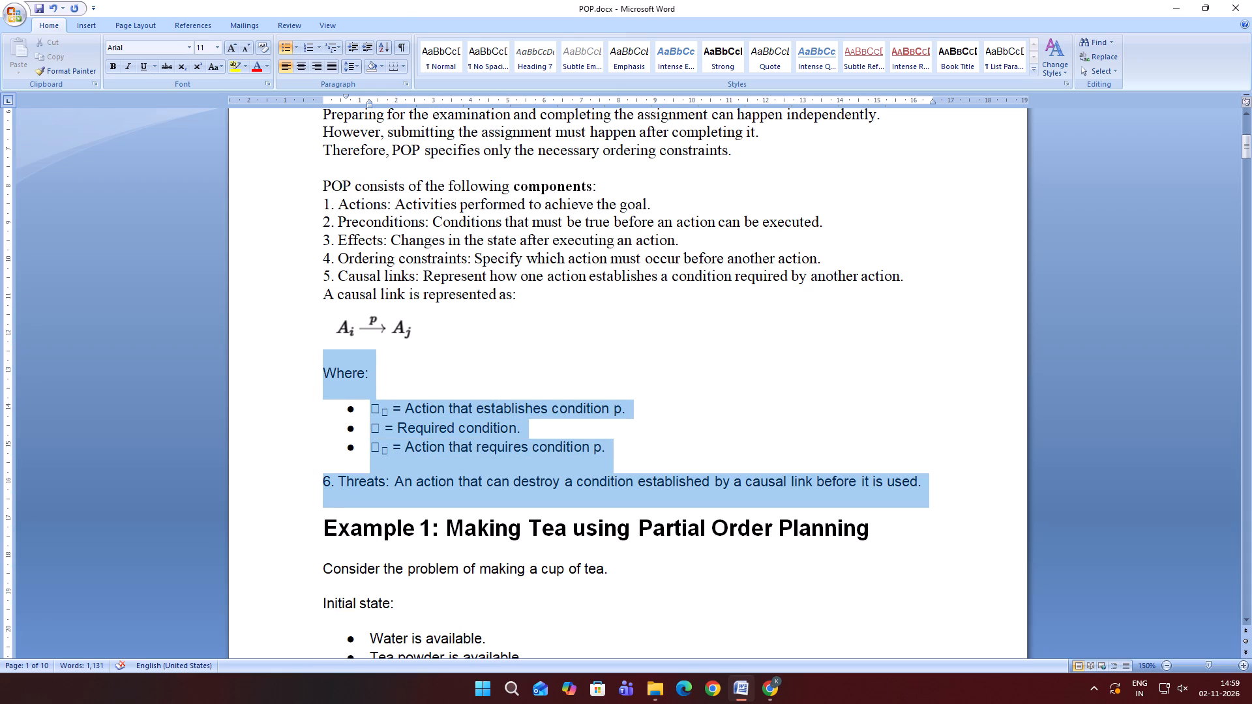
{"action": "left_click_drag", "start_coordinate": [888, 486], "coordinate": [887, 499]}
{"action": "scroll", "coordinate": [888, 493], "scroll_direction": "down", "scroll_amount": 6}
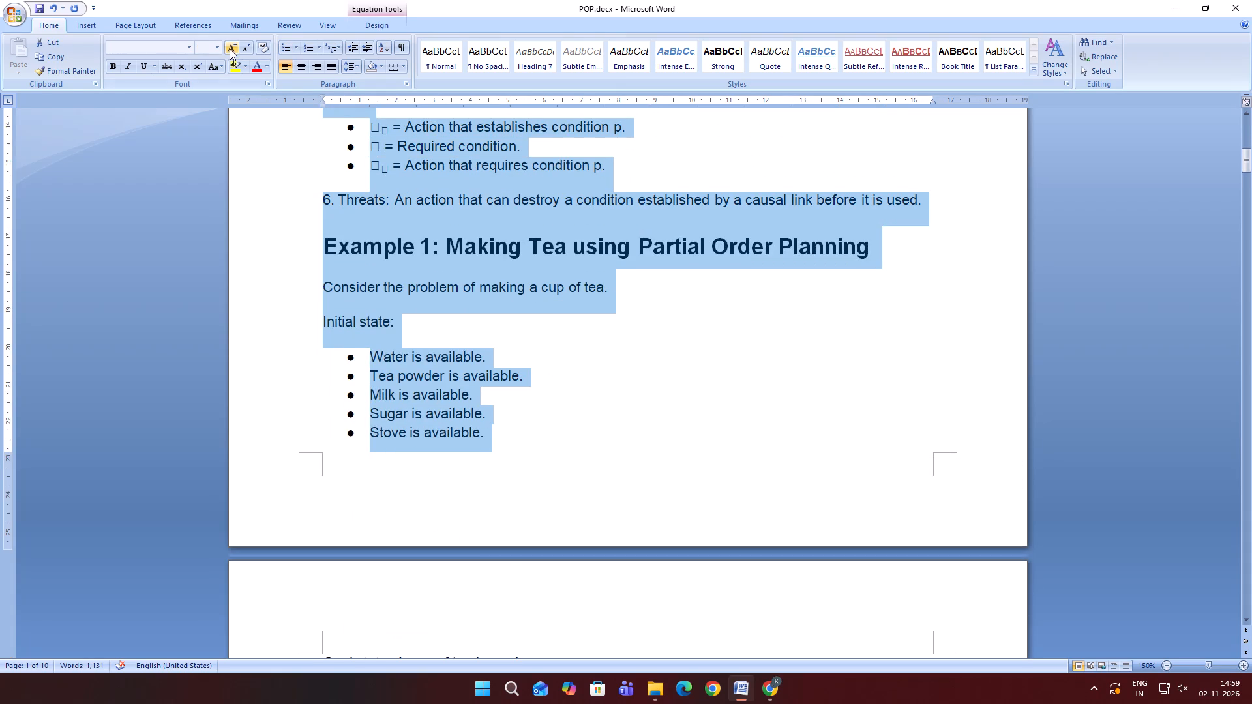
{"action": "left_click", "coordinate": [190, 51]}
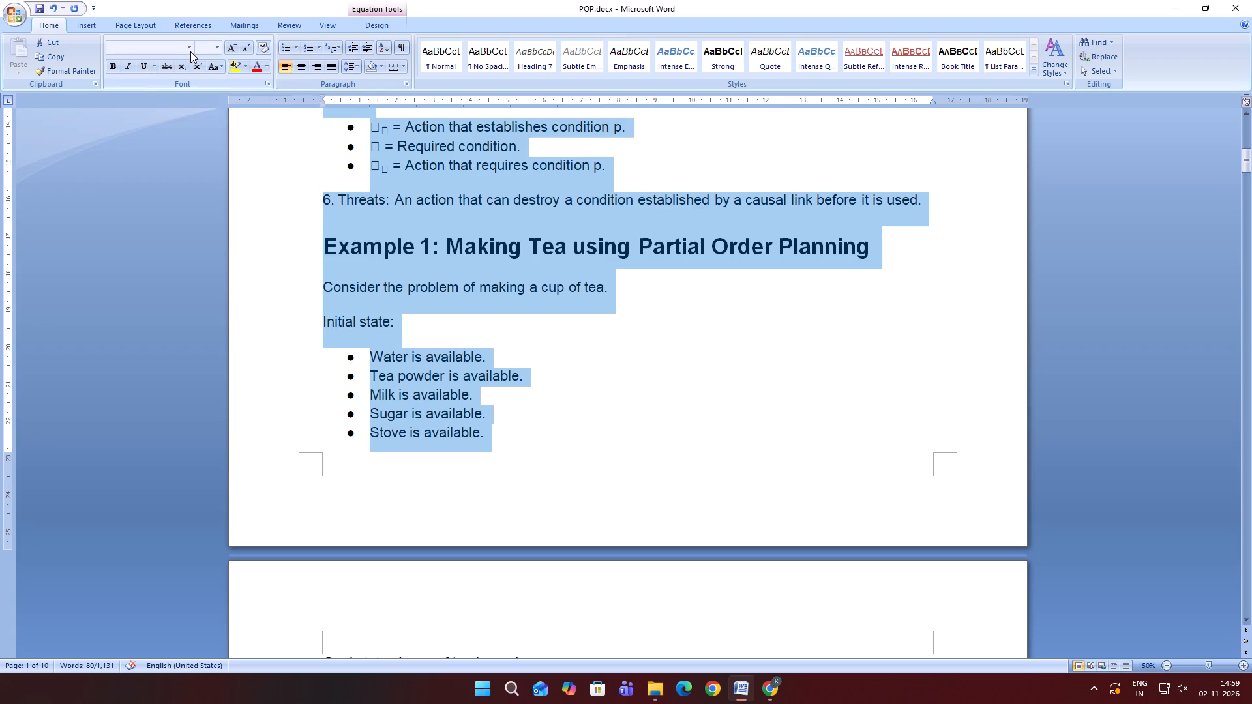
{"action": "left_click", "coordinate": [191, 121]}
{"action": "left_click", "coordinate": [218, 44]}
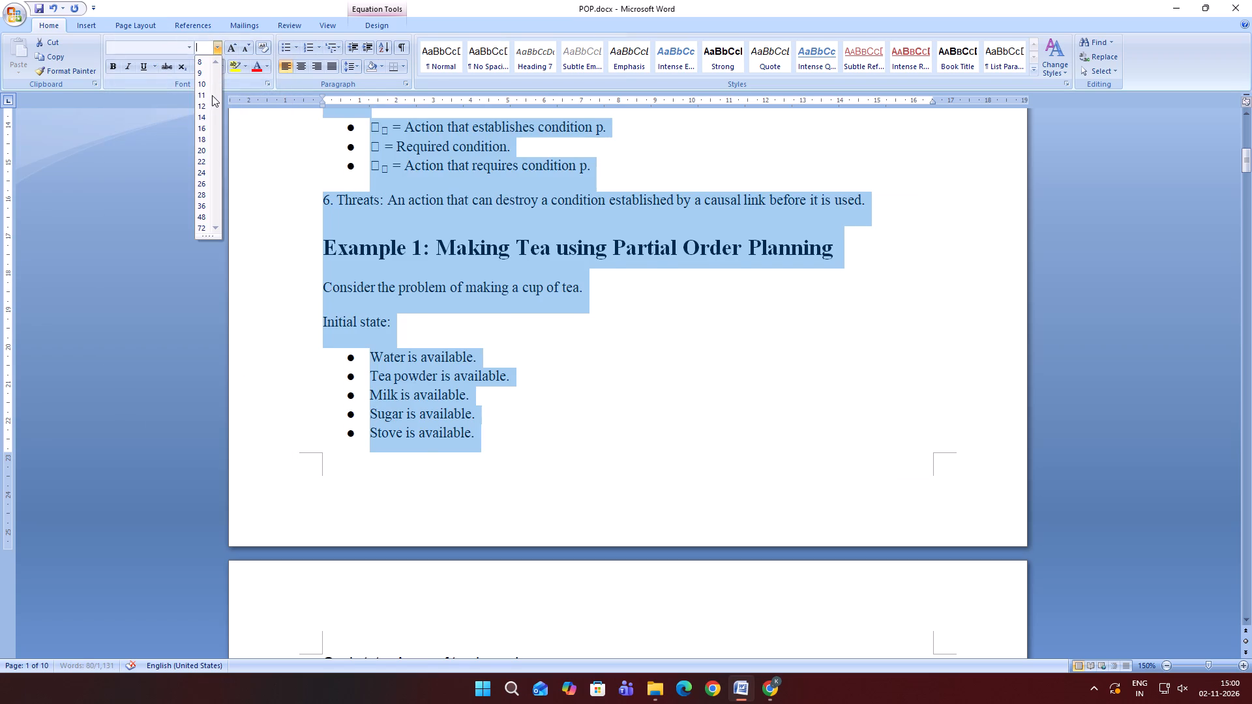
{"action": "left_click", "coordinate": [209, 102]}
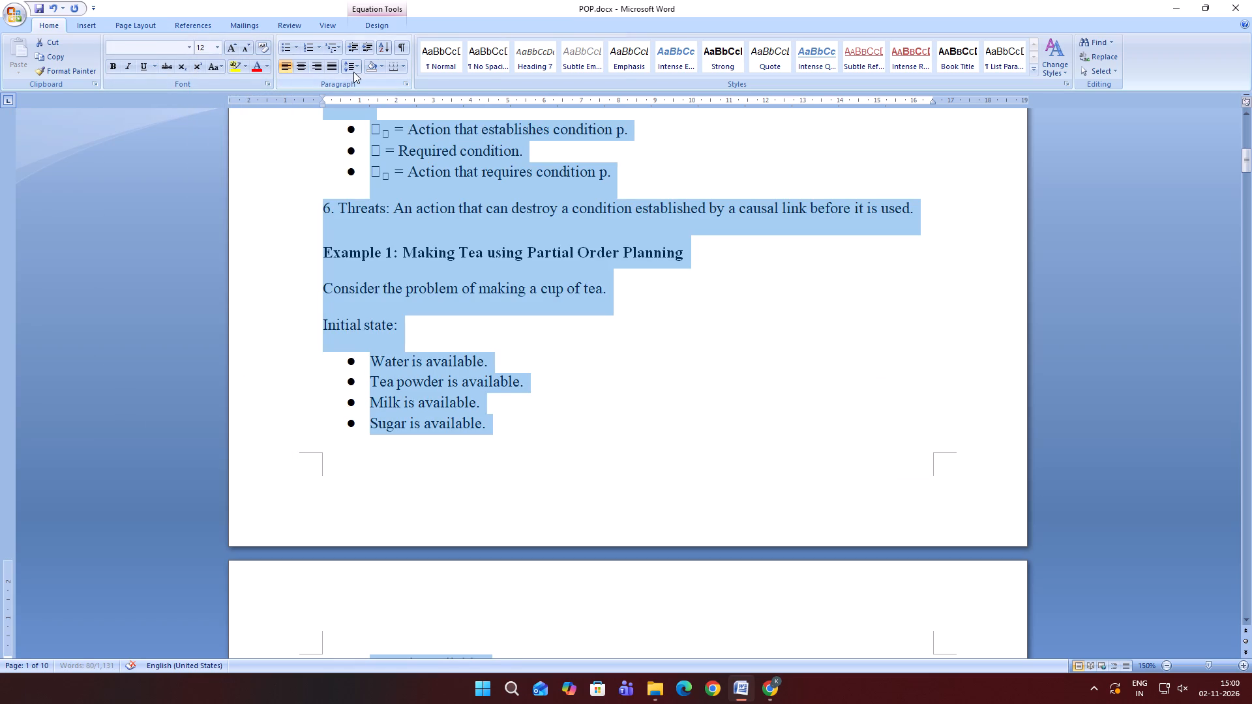
Set the same paragraphs' line spacing to 1.0 and remove the space before and after them.
{"action": "left_click", "coordinate": [353, 72]}
{"action": "left_click", "coordinate": [357, 83]}
{"action": "left_click", "coordinate": [354, 70]}
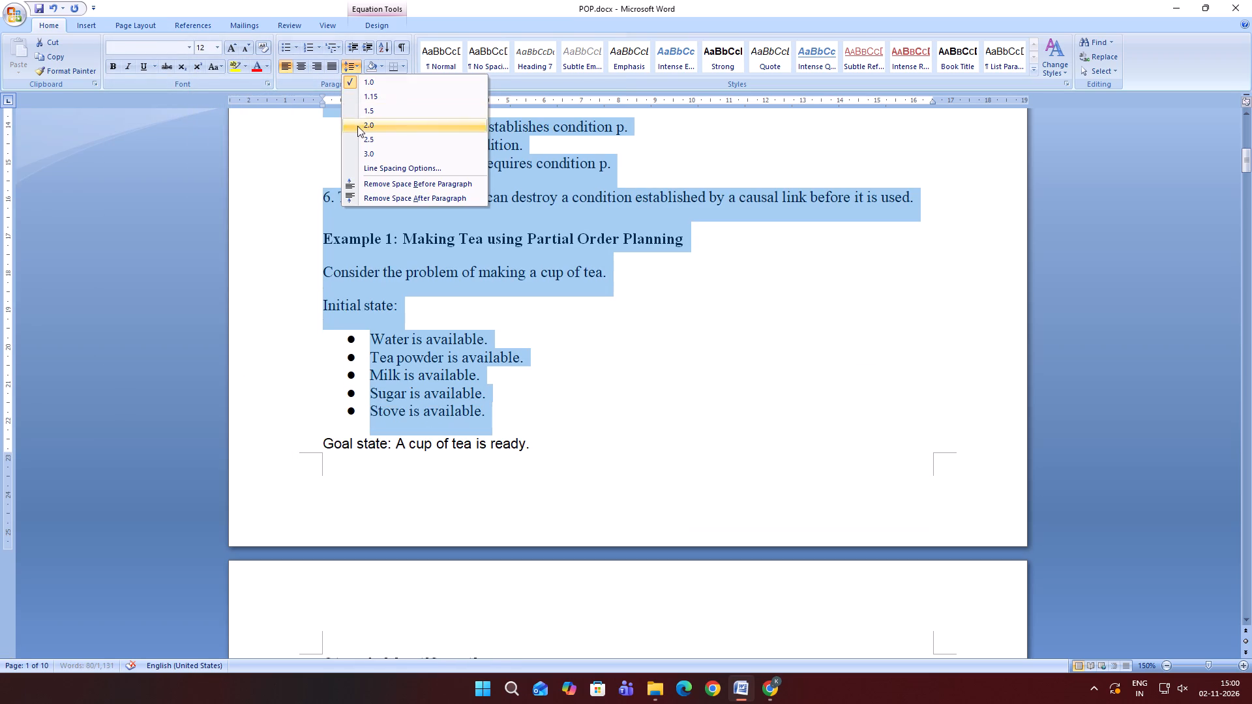
{"action": "left_click", "coordinate": [372, 183]}
{"action": "left_click", "coordinate": [350, 63]}
{"action": "left_click", "coordinate": [375, 199]}
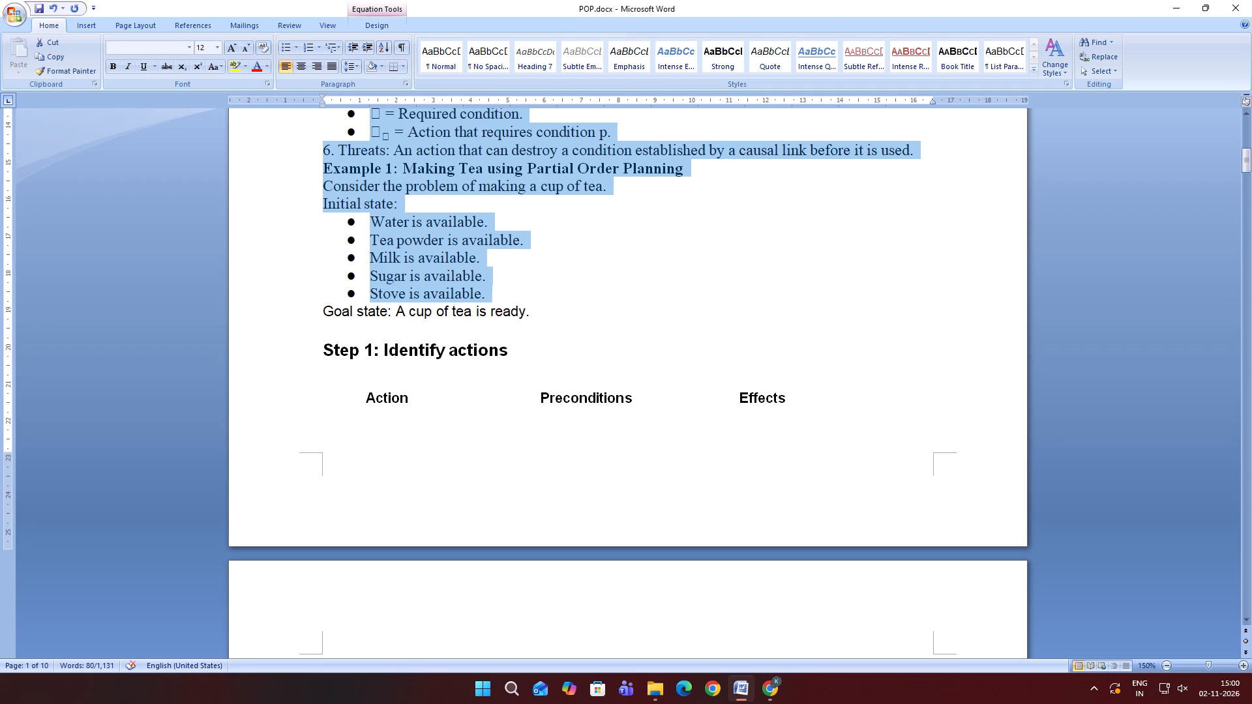
Insert a blank line above the heading "Example 1: Making Tea using Partial Order Planning".
{"action": "left_click", "coordinate": [322, 169]}
{"action": "key", "text": "Return"}
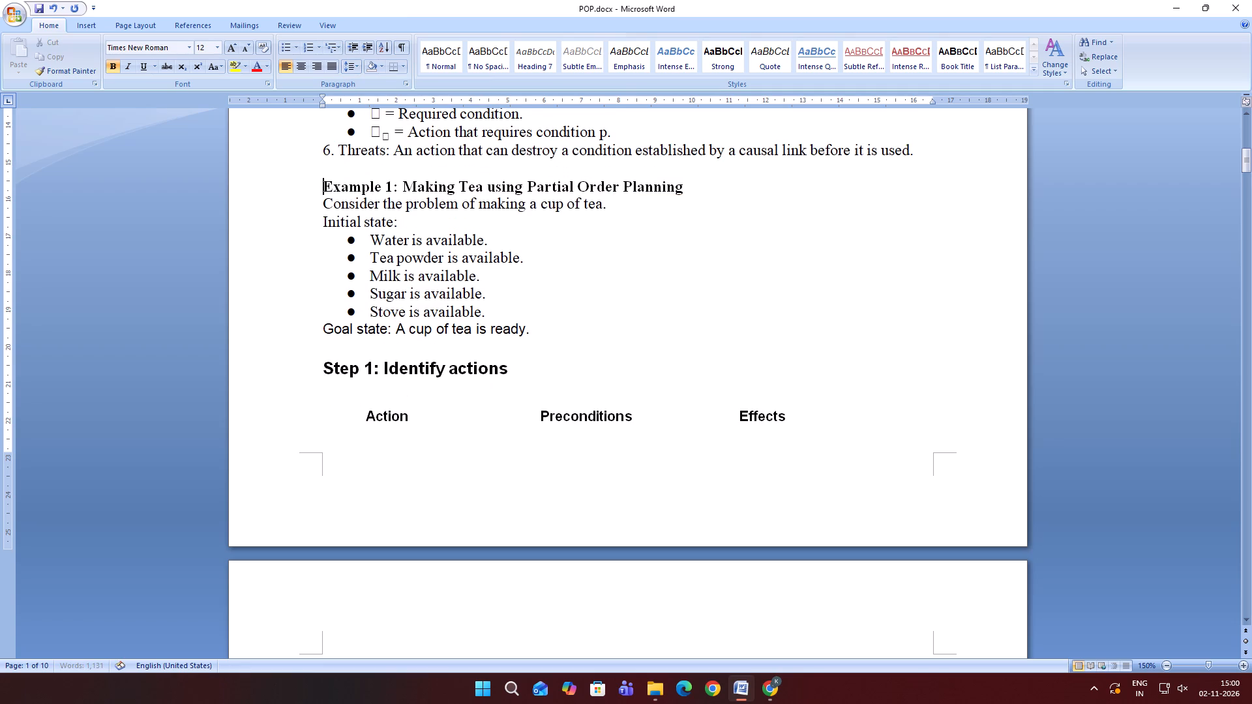
Insert two blank lines above the "Step 1: Identify actions" heading and one above "Goal state: A cup of tea is ready.".
{"action": "scroll", "coordinate": [376, 188], "scroll_direction": "up", "scroll_amount": 5}
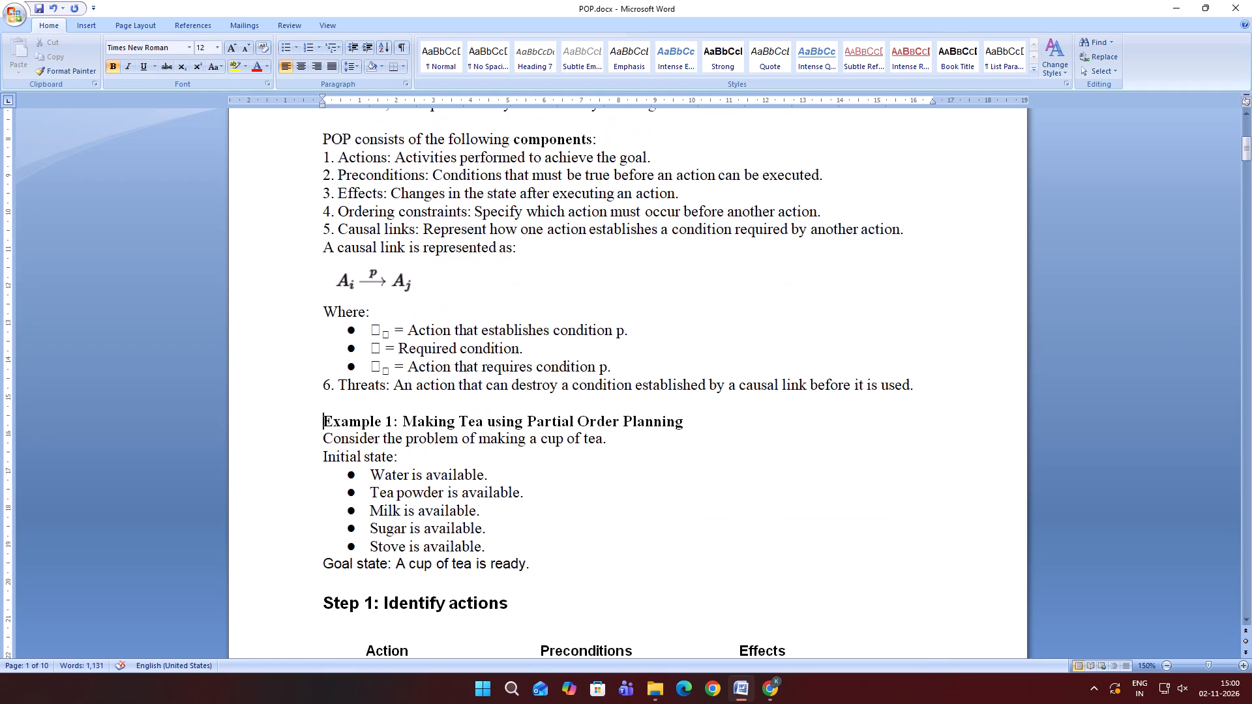
{"action": "scroll", "coordinate": [541, 402], "scroll_direction": "down", "scroll_amount": 5}
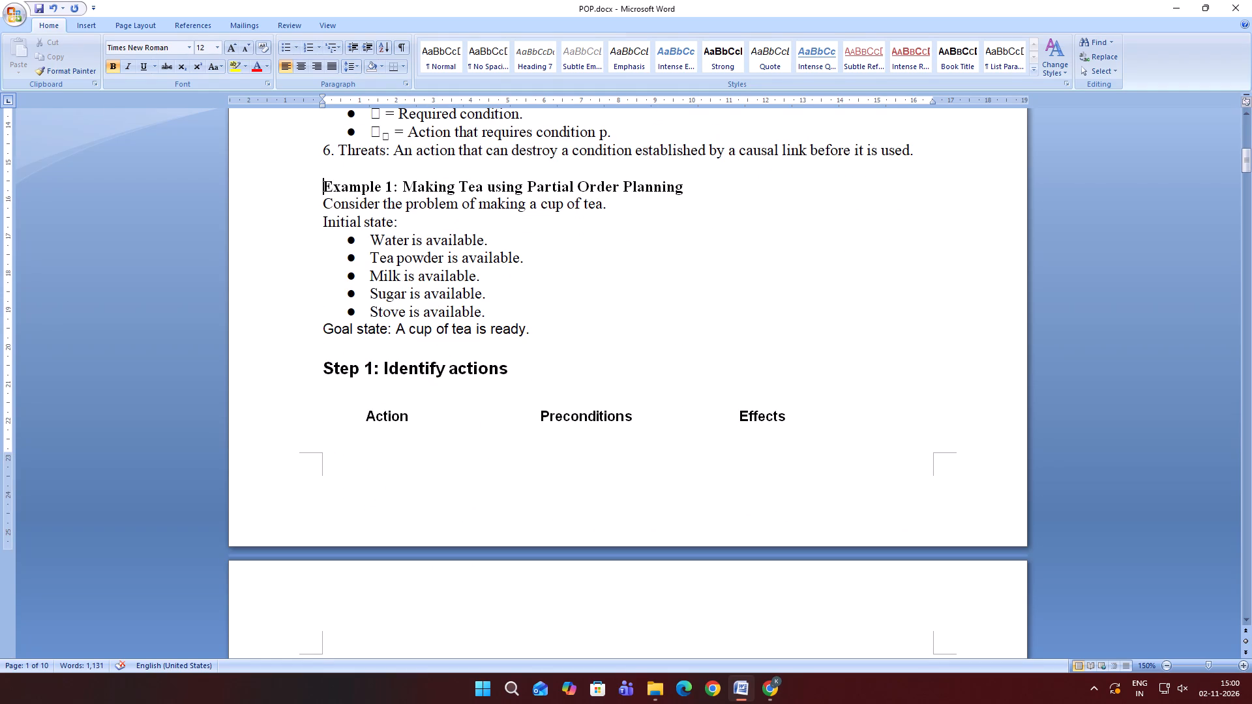
{"action": "left_click", "coordinate": [320, 372]}
{"action": "key", "text": "Return"}
{"action": "key", "text": "Return"}
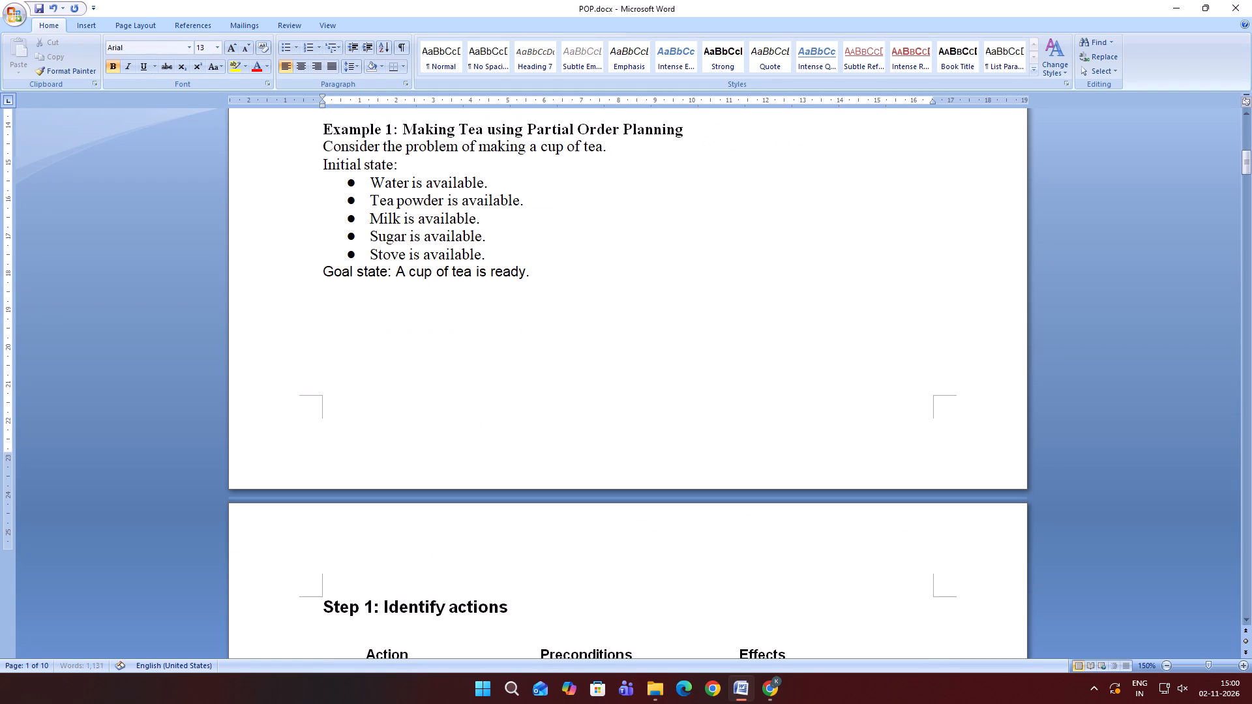
{"action": "left_click", "coordinate": [328, 272]}
{"action": "key", "text": "Return"}
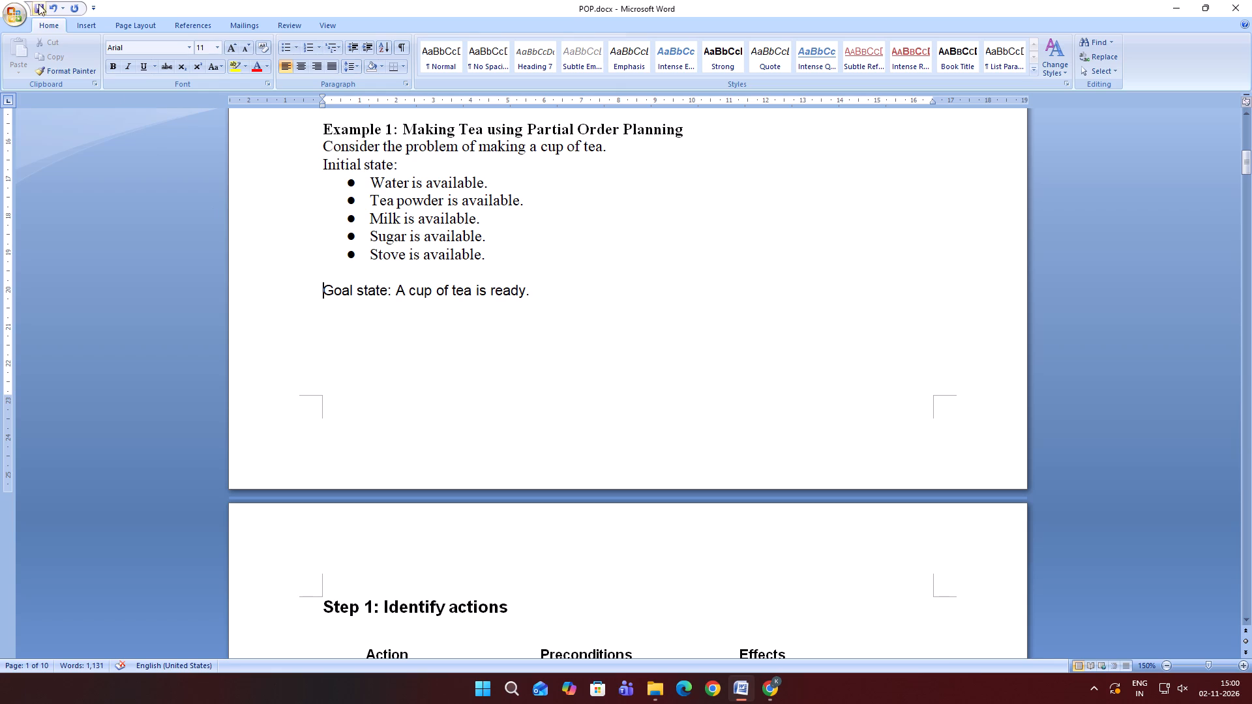
Save the document.
{"action": "left_click", "coordinate": [38, 5]}
Set everything from "Step 1: Identify actions" through "Step 3: Draw the partial order plan", including the table, to Times New Roman, size 12.
{"action": "scroll", "coordinate": [483, 301], "scroll_direction": "up", "scroll_amount": 20}
{"action": "scroll", "coordinate": [483, 301], "scroll_direction": "up", "scroll_amount": 3}
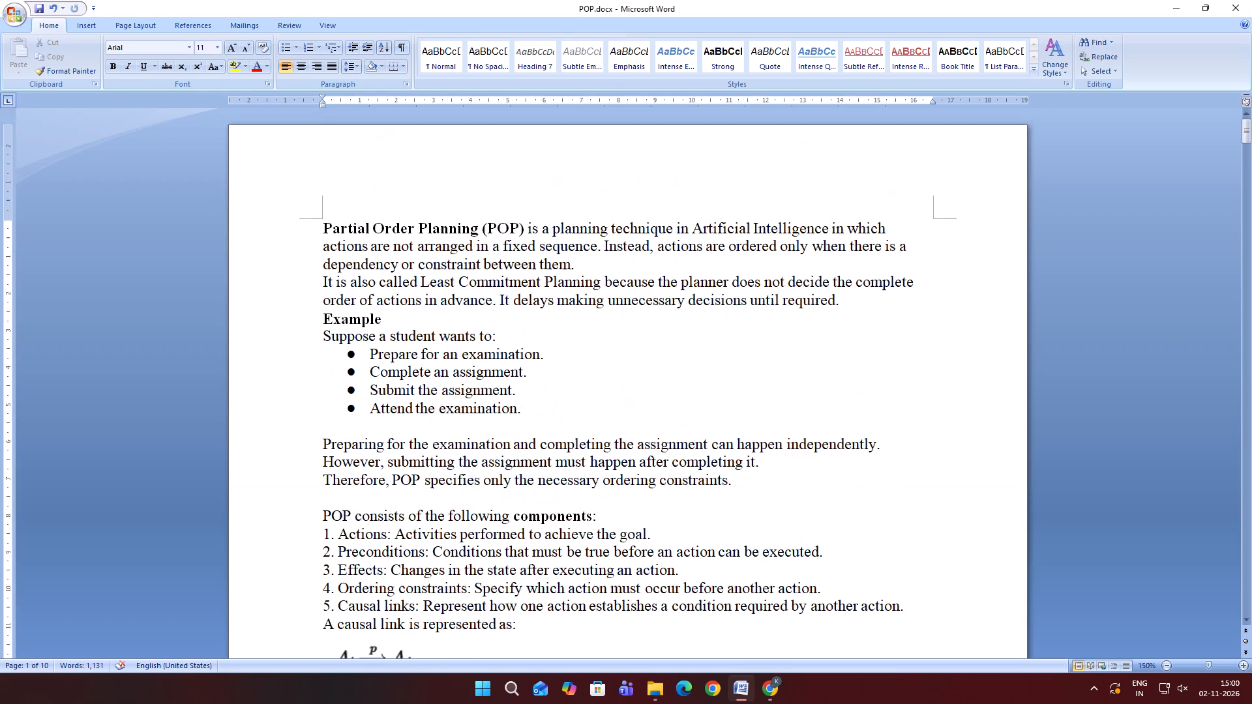
{"action": "scroll", "coordinate": [480, 303], "scroll_direction": "down", "scroll_amount": 20}
{"action": "scroll", "coordinate": [480, 303], "scroll_direction": "down", "scroll_amount": 2}
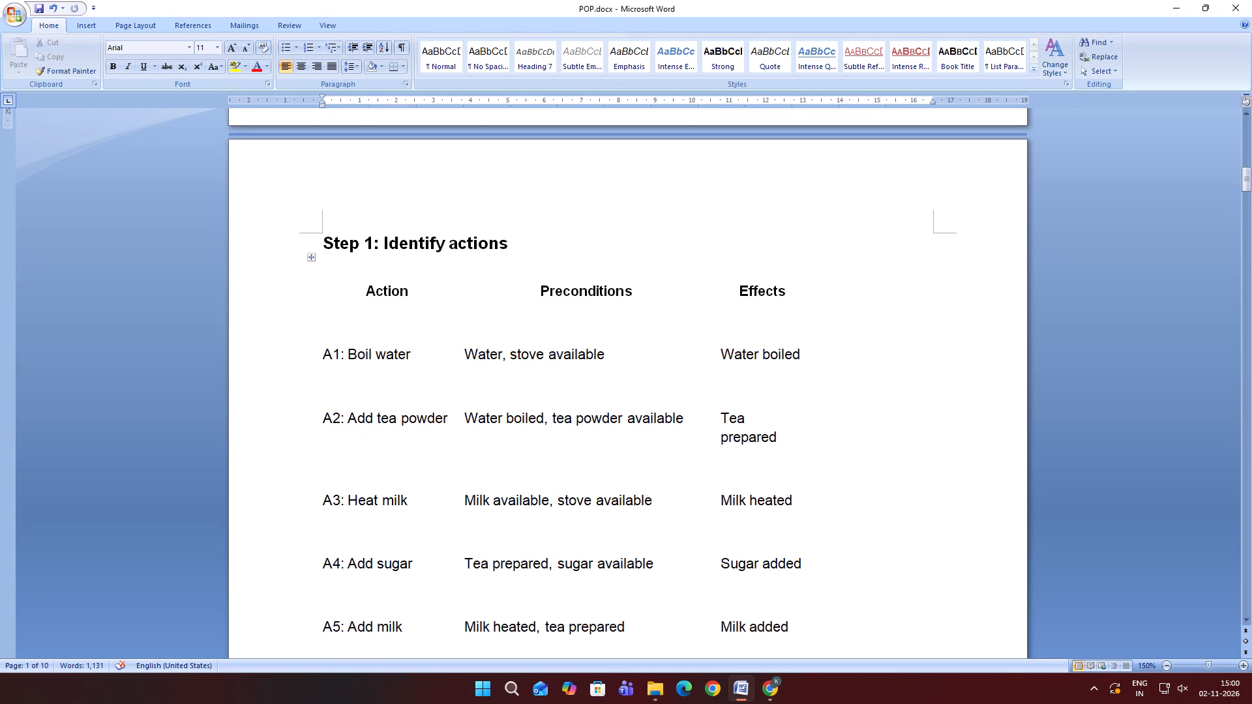
{"action": "left_click_drag", "start_coordinate": [323, 244], "coordinate": [495, 452]}
{"action": "scroll", "coordinate": [477, 418], "scroll_direction": "down", "scroll_amount": 8}
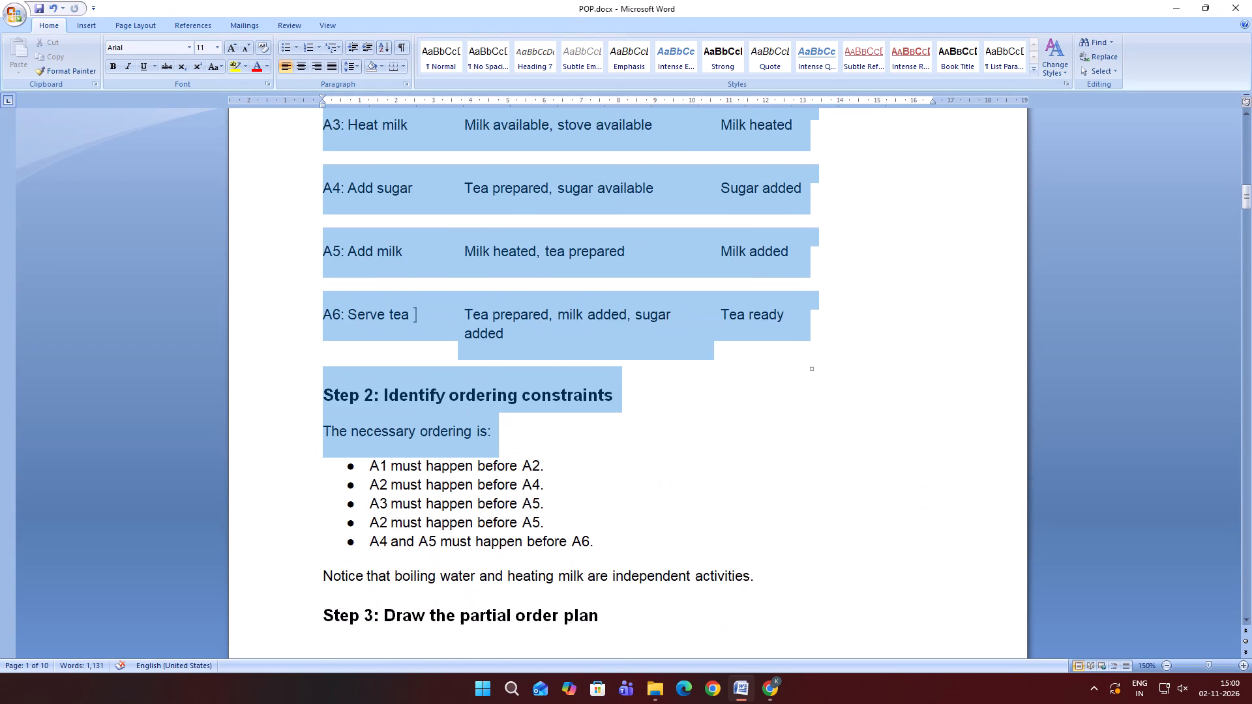
{"action": "left_click_drag", "start_coordinate": [495, 452], "coordinate": [552, 464]}
{"action": "scroll", "coordinate": [495, 452], "scroll_direction": "down", "scroll_amount": 14}
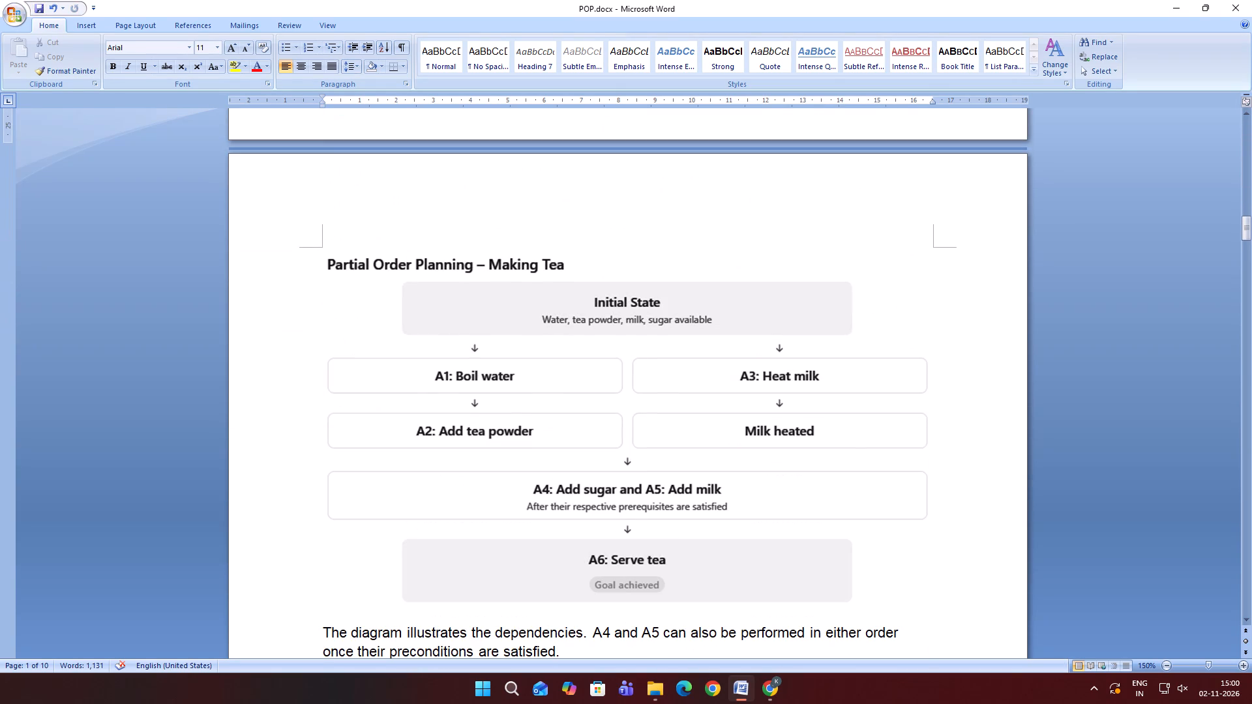
{"action": "left_click_drag", "start_coordinate": [552, 464], "coordinate": [648, 347]}
{"action": "scroll", "coordinate": [516, 342], "scroll_direction": "up", "scroll_amount": 8}
{"action": "left_click", "coordinate": [195, 45]}
{"action": "left_click", "coordinate": [190, 47]}
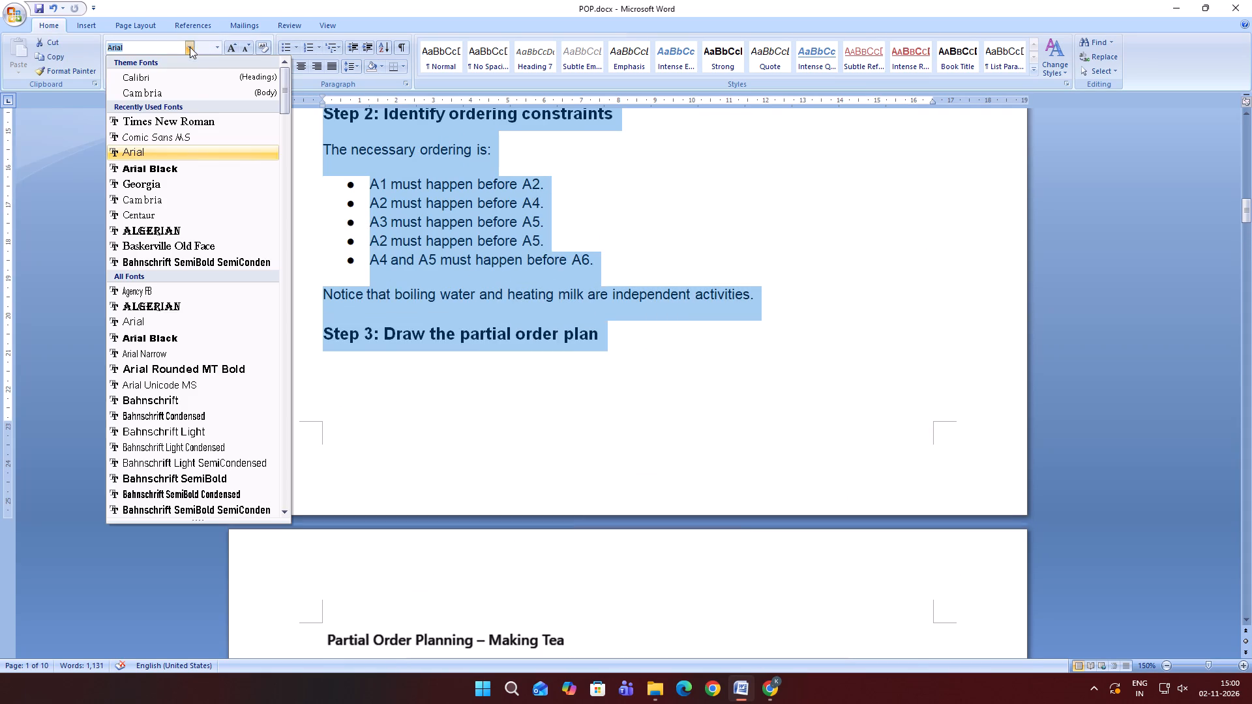
{"action": "left_click", "coordinate": [196, 123]}
{"action": "left_click", "coordinate": [219, 47]}
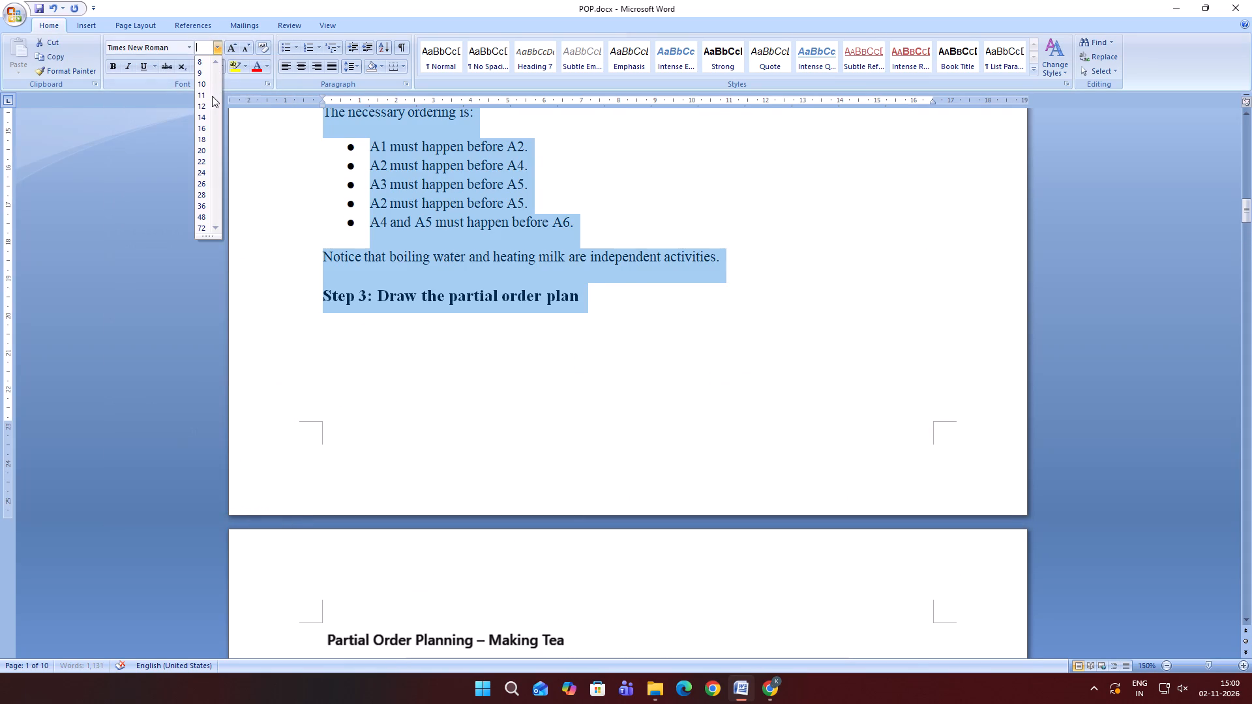
{"action": "left_click", "coordinate": [209, 102]}
Set the line spacing of the Step 1 to Step 3 content to 1.0 and remove the space before and after its paragraphs.
{"action": "left_click", "coordinate": [355, 67]}
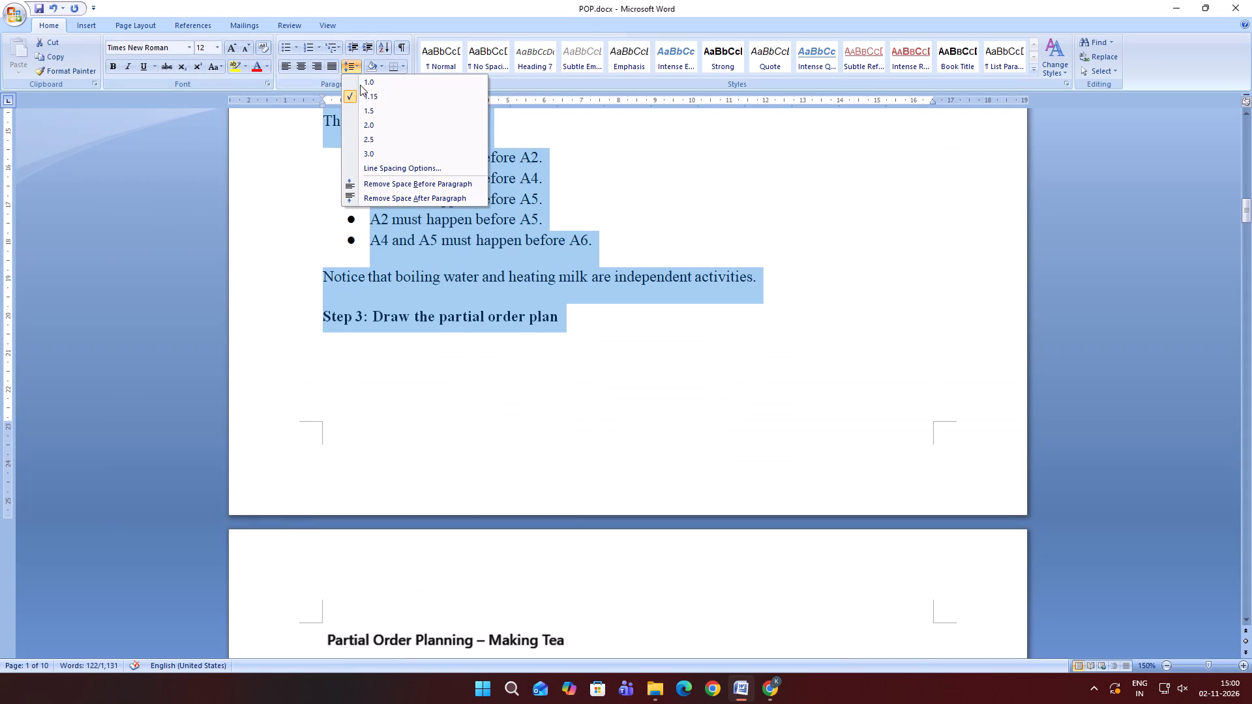
{"action": "left_click", "coordinate": [367, 81]}
{"action": "left_click", "coordinate": [355, 63]}
{"action": "left_click", "coordinate": [375, 181]}
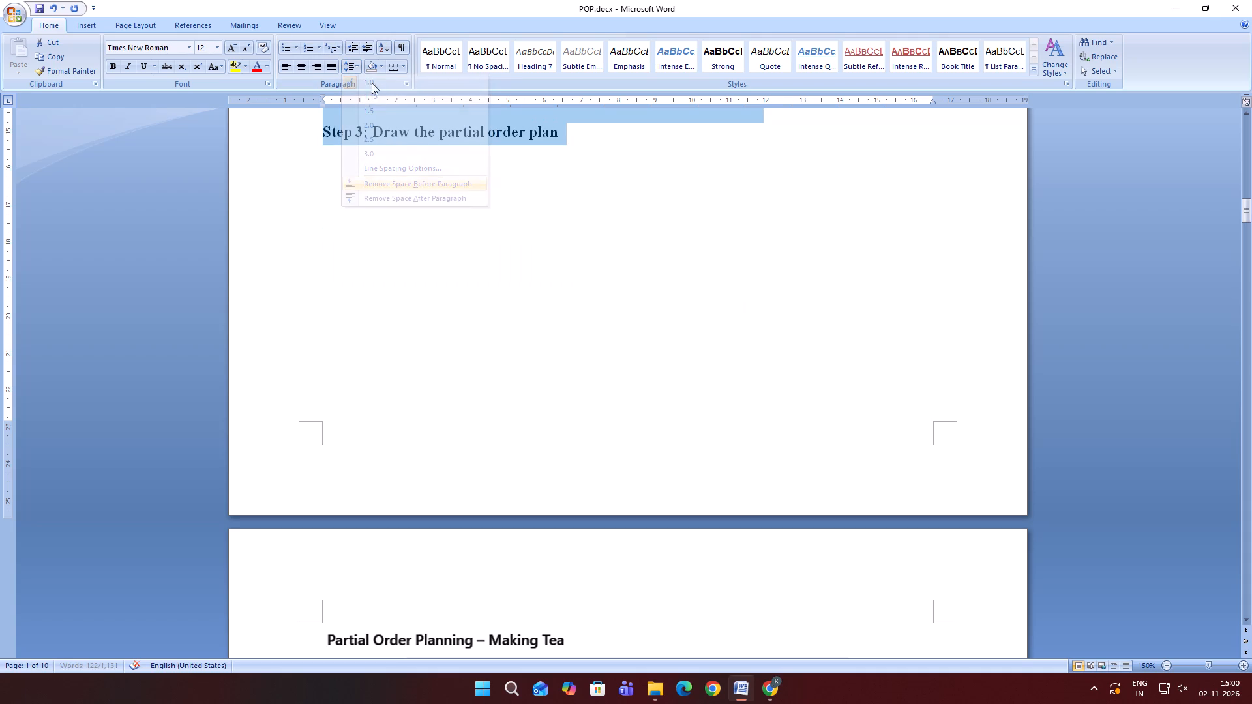
{"action": "left_click", "coordinate": [358, 64]}
{"action": "left_click", "coordinate": [363, 194]}
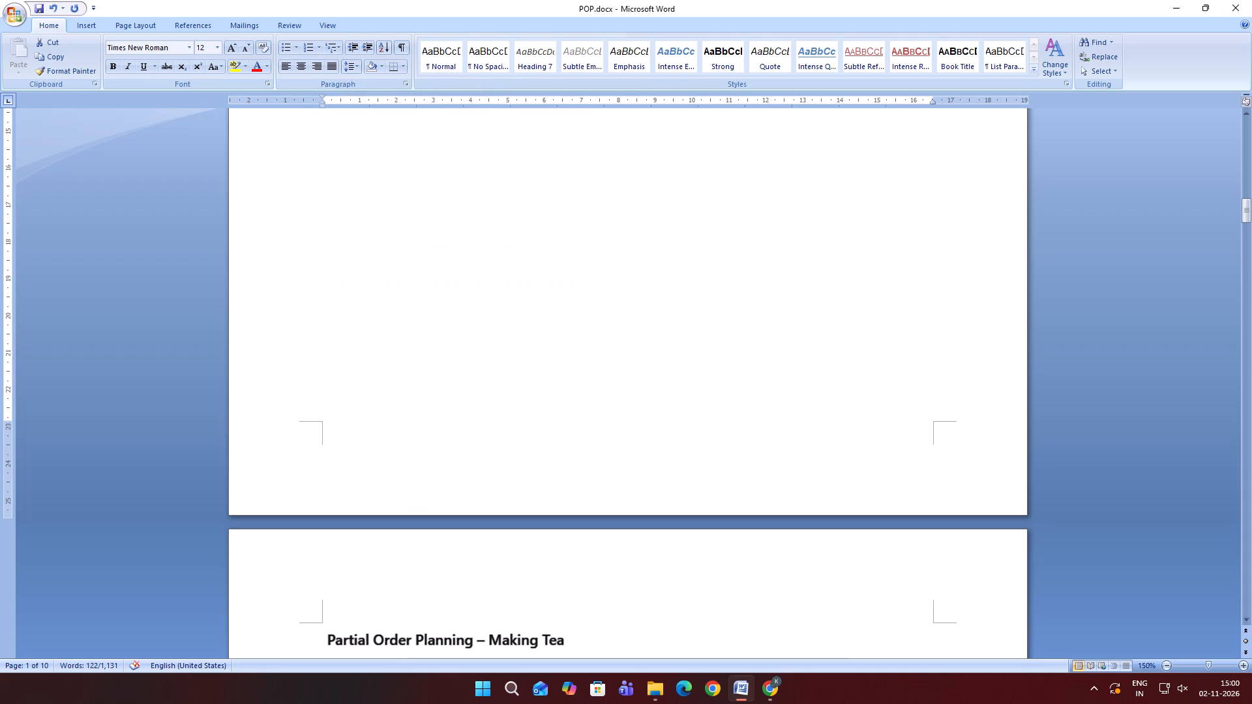
Left-align the Step 1 to Step 3 content, including the table's header cells.
{"action": "scroll", "coordinate": [368, 160], "scroll_direction": "up", "scroll_amount": 2}
{"action": "left_click", "coordinate": [342, 58]}
{"action": "left_click", "coordinate": [336, 66]}
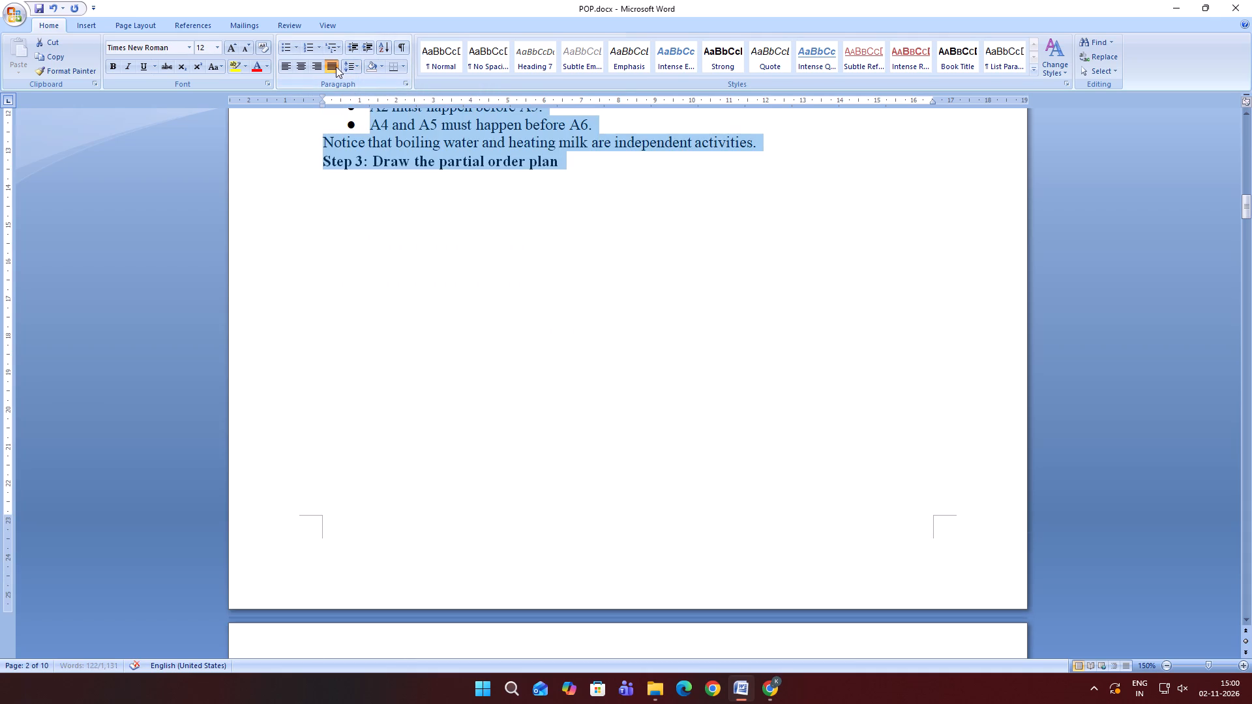
{"action": "left_click", "coordinate": [335, 66]}
{"action": "left_click", "coordinate": [350, 67]}
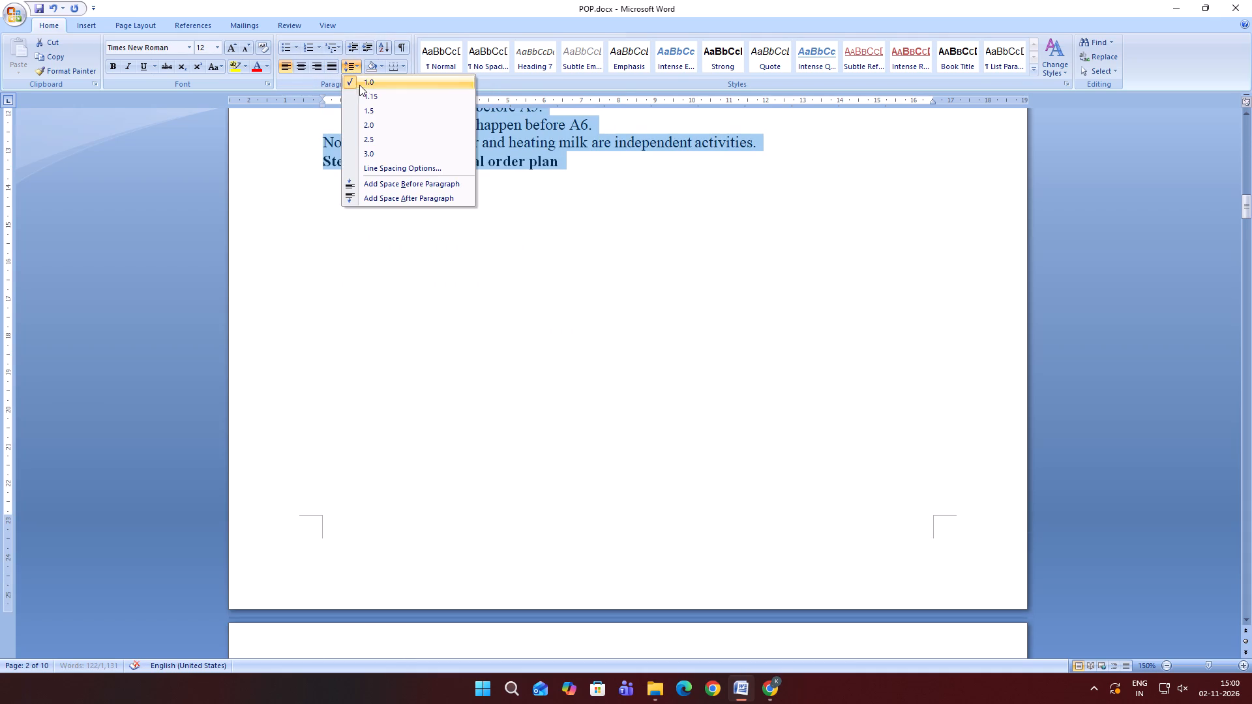
{"action": "left_click", "coordinate": [403, 283]}
{"action": "scroll", "coordinate": [383, 286], "scroll_direction": "up", "scroll_amount": 10}
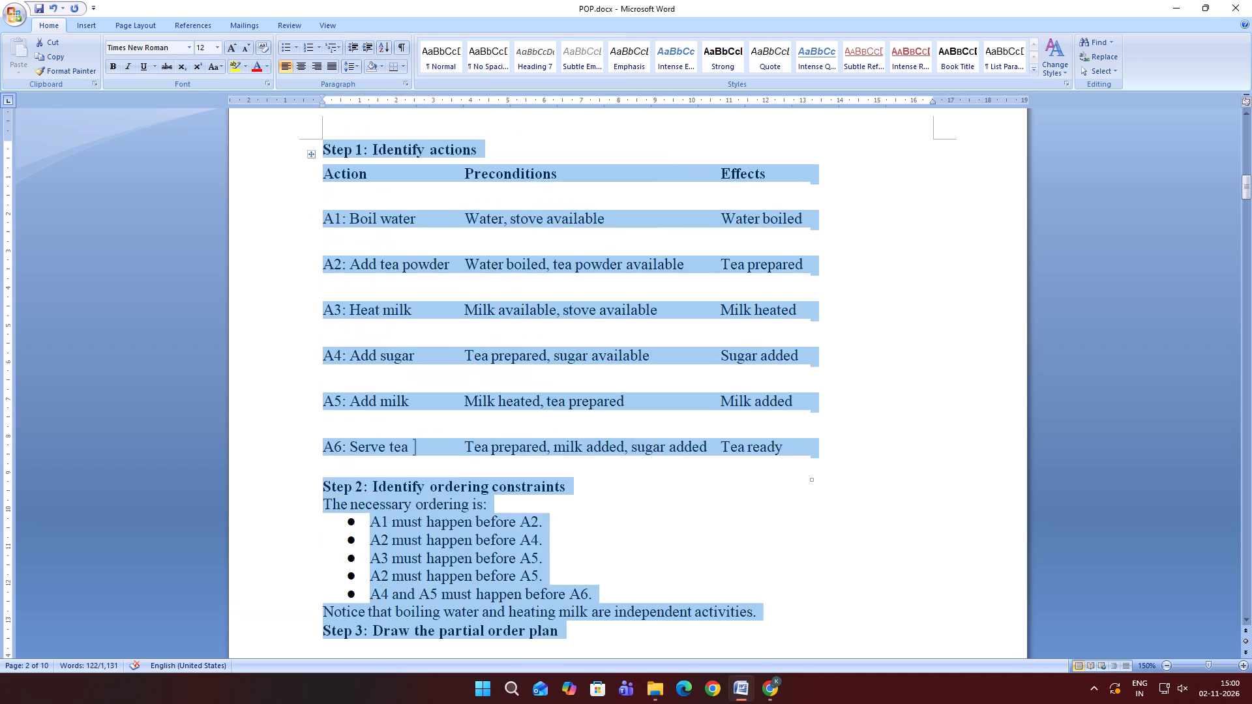
{"action": "scroll", "coordinate": [383, 286], "scroll_direction": "up", "scroll_amount": 2}
{"action": "left_click", "coordinate": [473, 282]}
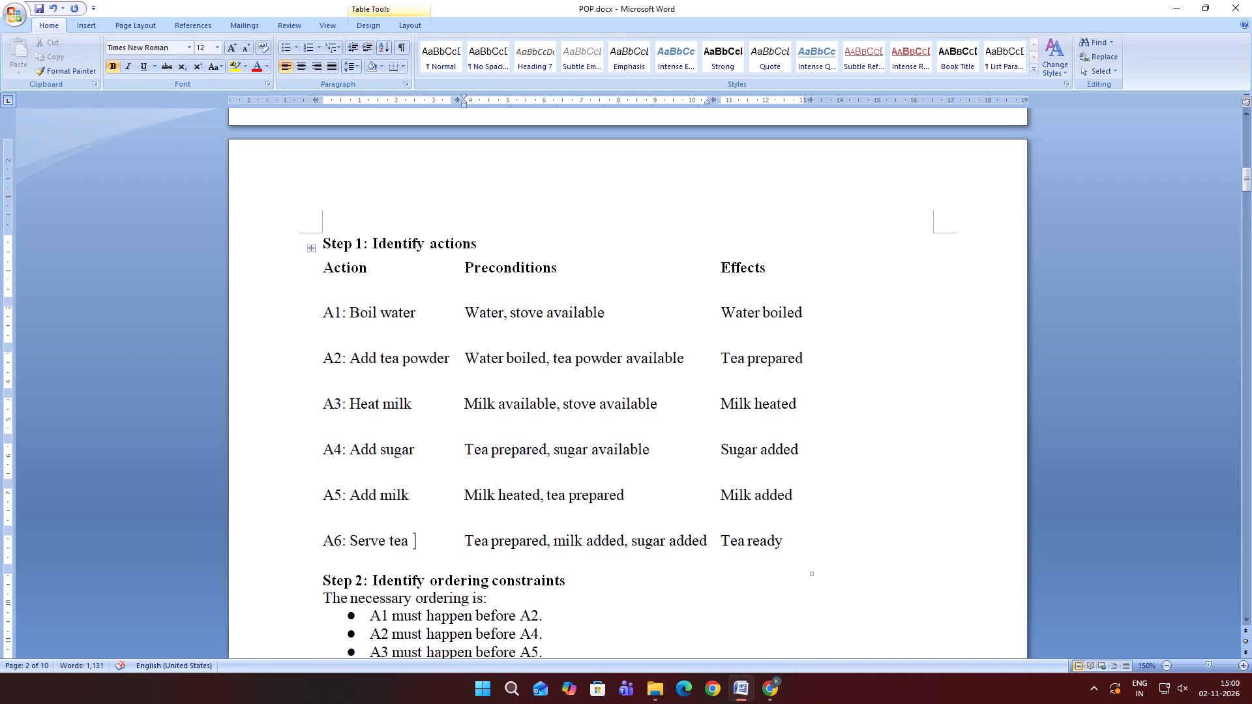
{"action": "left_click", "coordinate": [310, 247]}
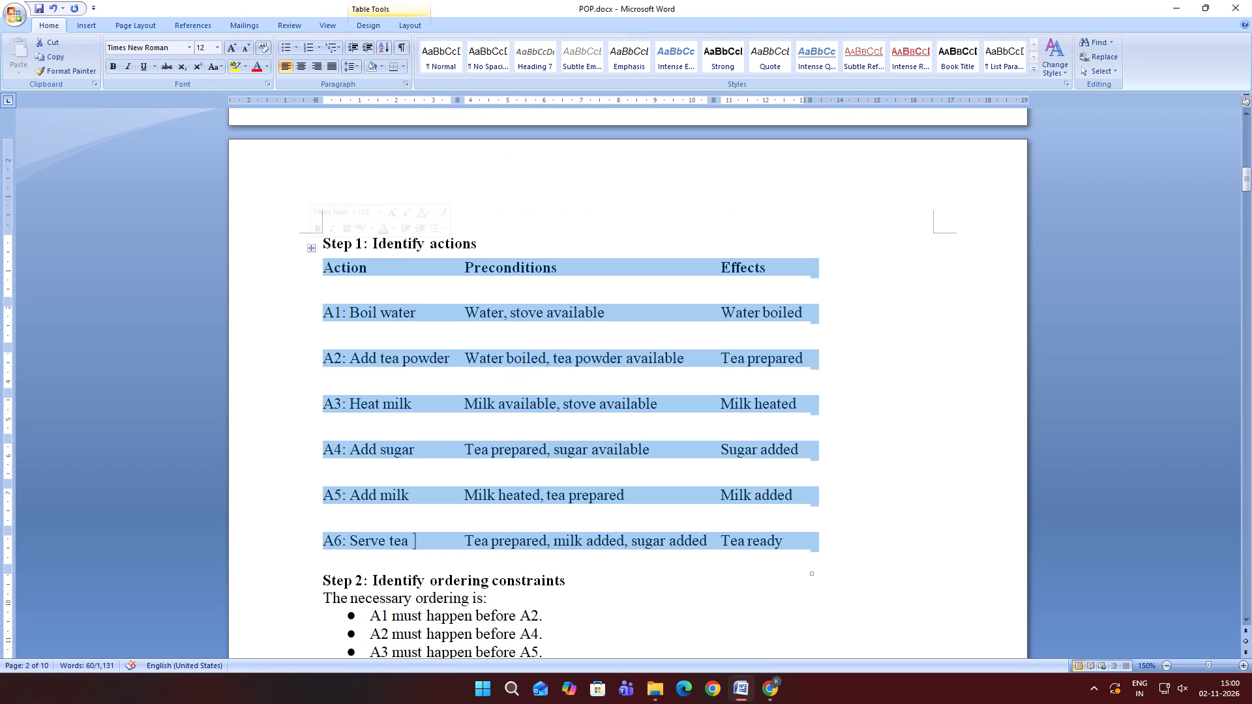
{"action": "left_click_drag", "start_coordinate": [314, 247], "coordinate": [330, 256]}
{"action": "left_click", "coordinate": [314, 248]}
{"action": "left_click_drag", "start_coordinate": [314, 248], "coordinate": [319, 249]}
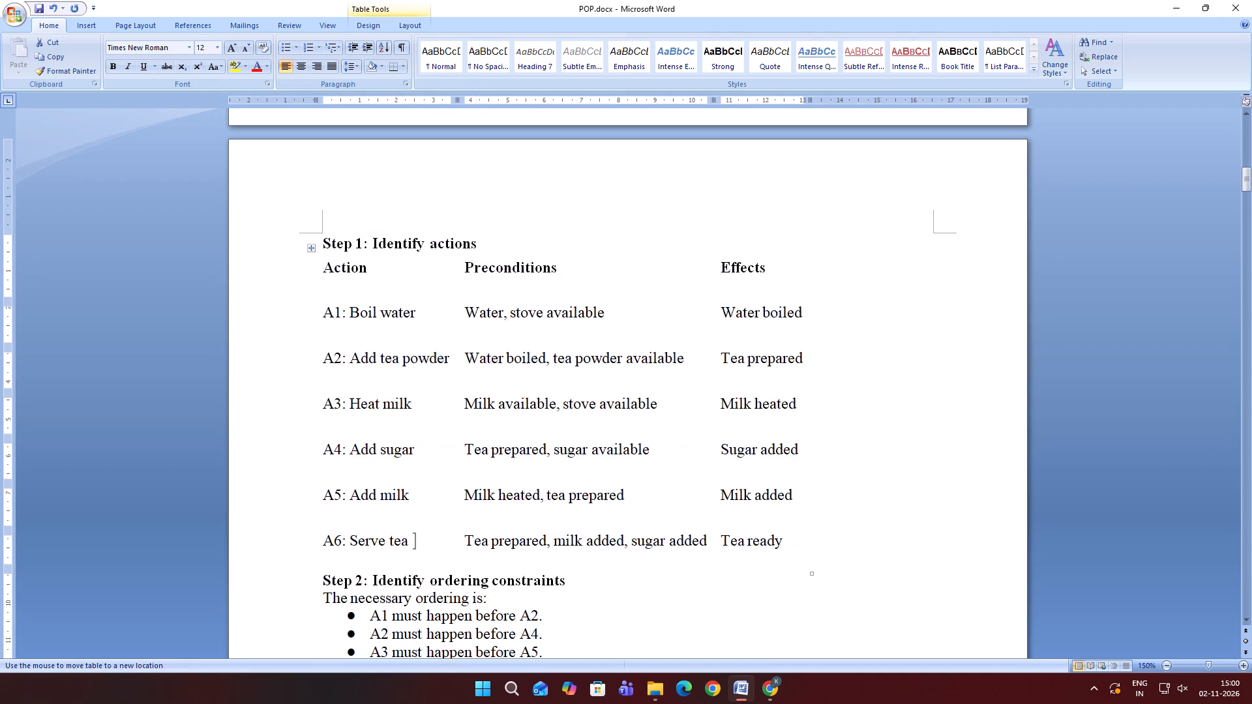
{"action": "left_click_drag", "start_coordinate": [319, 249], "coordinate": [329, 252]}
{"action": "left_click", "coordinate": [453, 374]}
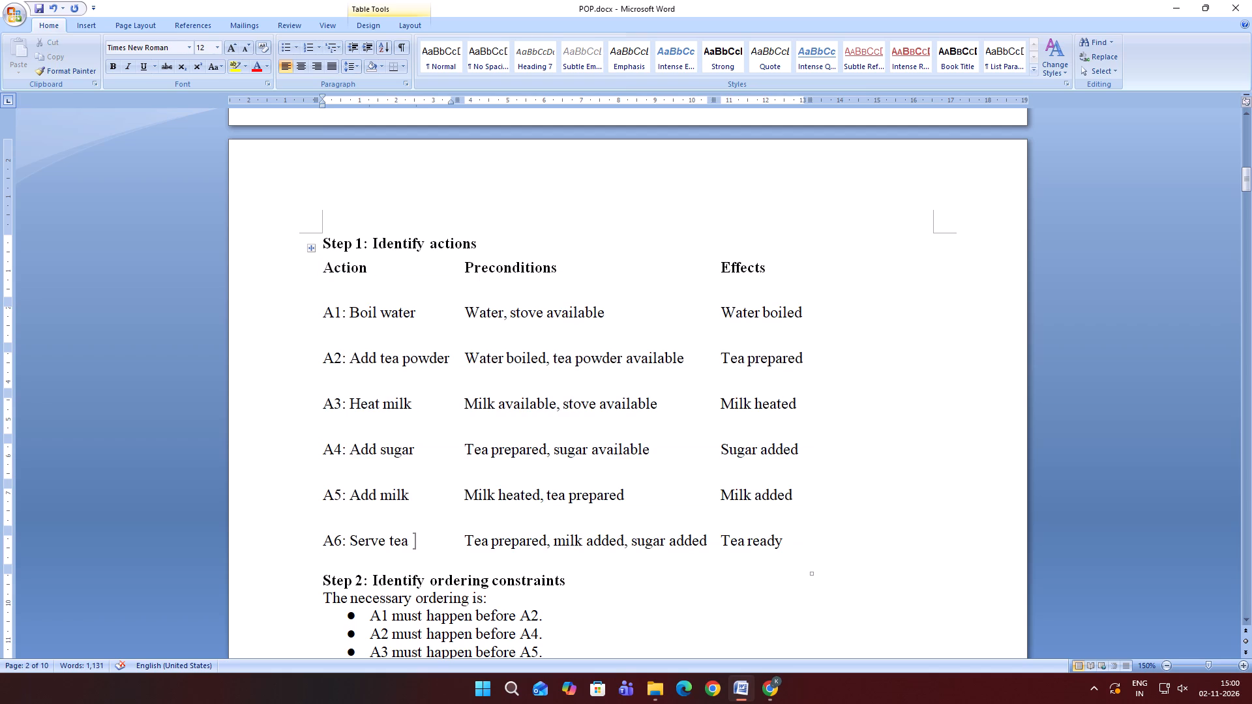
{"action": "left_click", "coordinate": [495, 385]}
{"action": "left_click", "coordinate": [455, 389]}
Replace "Notice that boiling" with "***Boiling" at the start of the sentence below the Step 2 bullet list.
{"action": "scroll", "coordinate": [513, 403], "scroll_direction": "down", "scroll_amount": 5}
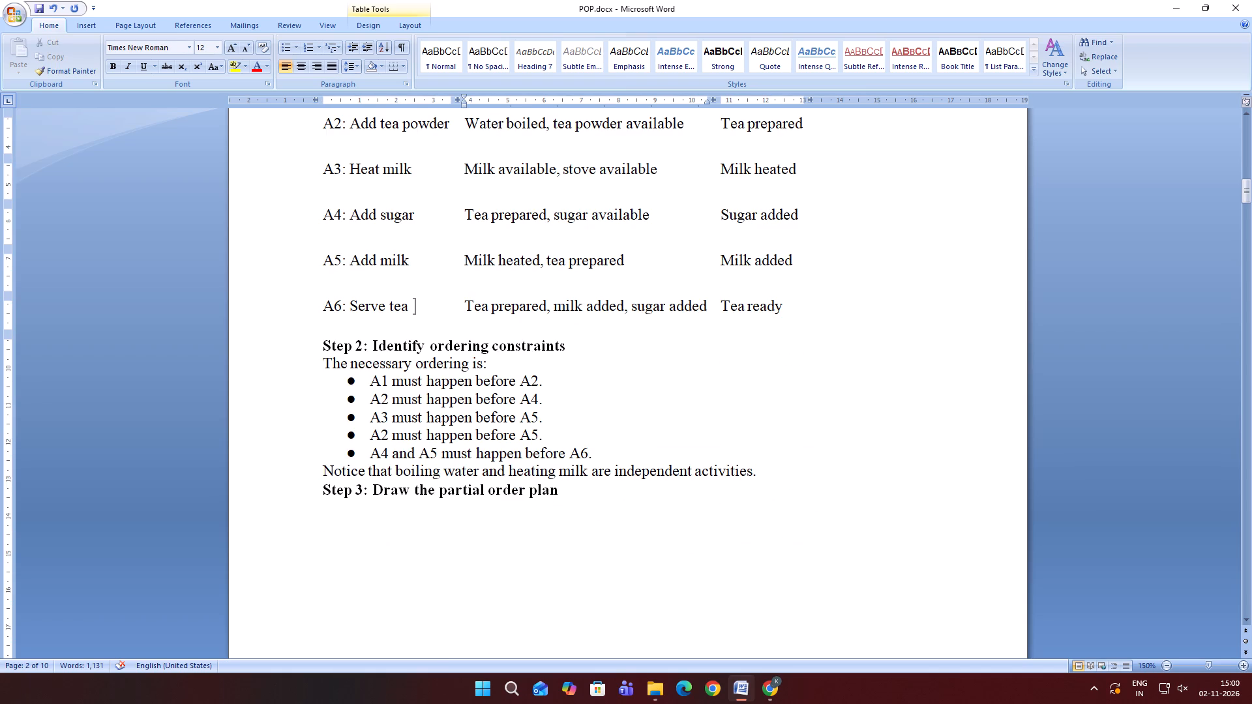
{"action": "left_click", "coordinate": [319, 473]}
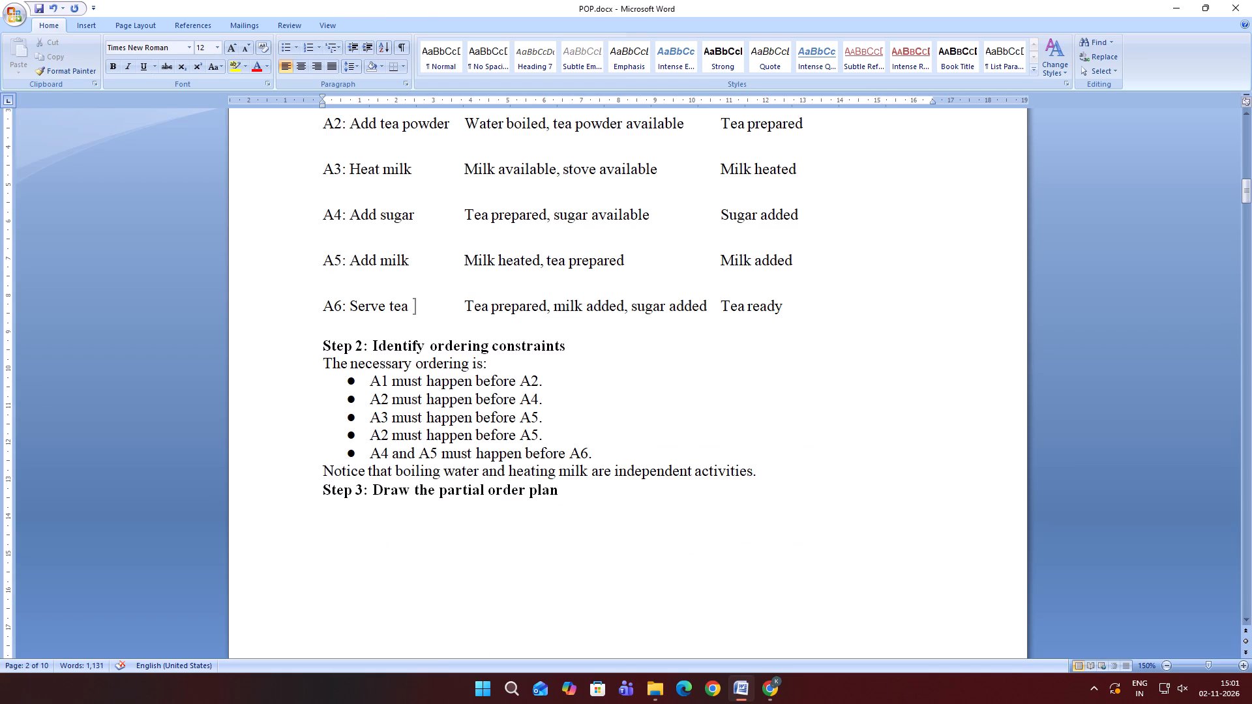
{"action": "left_click", "coordinate": [395, 475]}
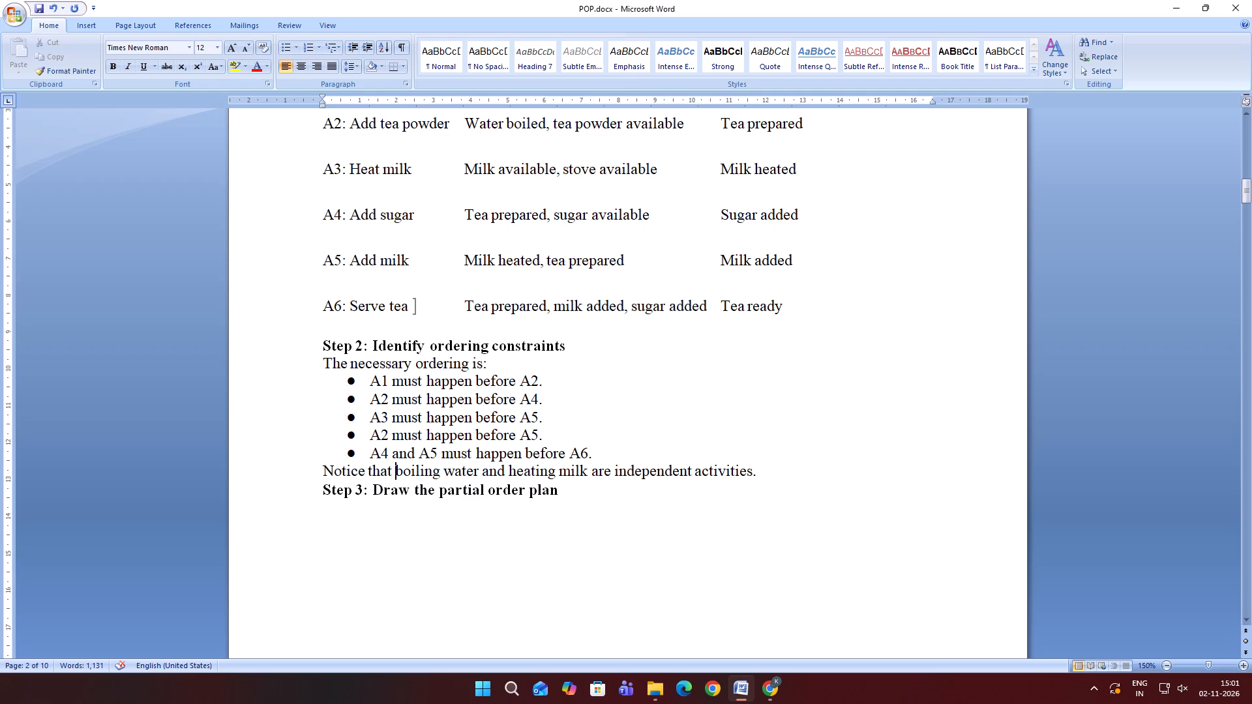
{"action": "left_click", "coordinate": [402, 473]}
{"action": "key", "text": "BackSpace"}
{"action": "key", "text": "BackSpace"}
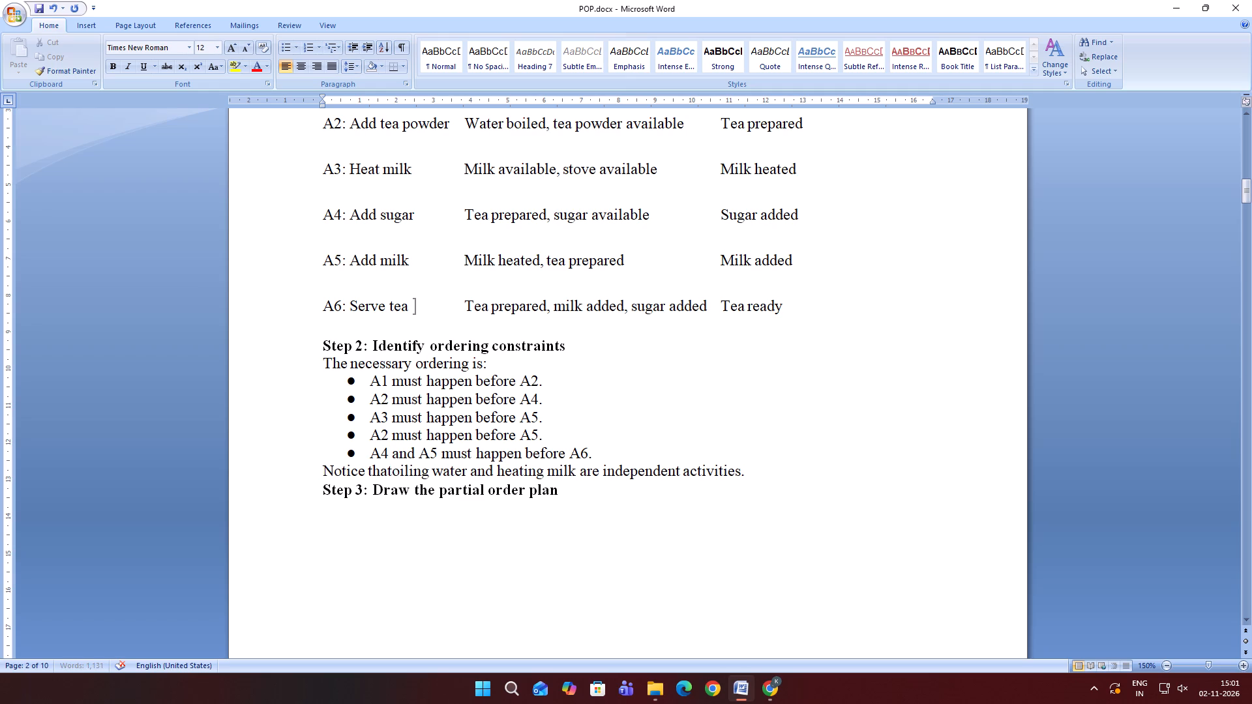
{"action": "key", "text": "BackSpace"}
{"action": "key", "text": "BackSpace"}
{"action": "key", "text": "BackSpace"}
{"action": "key", "text": "BackSpace"}
{"action": "key", "text": "BackSpace"}
{"action": "key", "text": "BackSpace"}
{"action": "key", "text": "BackSpace"}
{"action": "key", "text": "BackSpace"}
{"action": "key", "text": "BackSpace"}
{"action": "key", "text": "BackSpace"}
{"action": "key", "text": "BackSpace"}
{"action": "key", "text": "BackSpace"}
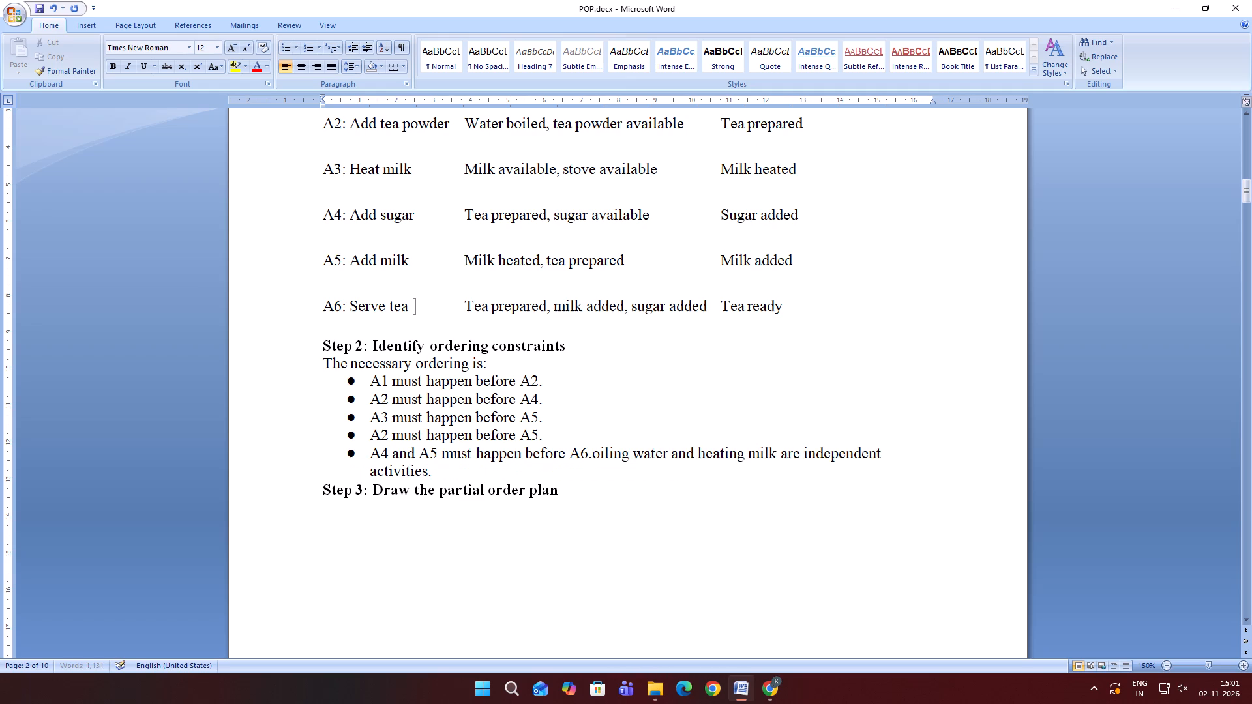
{"action": "key", "text": "Return"}
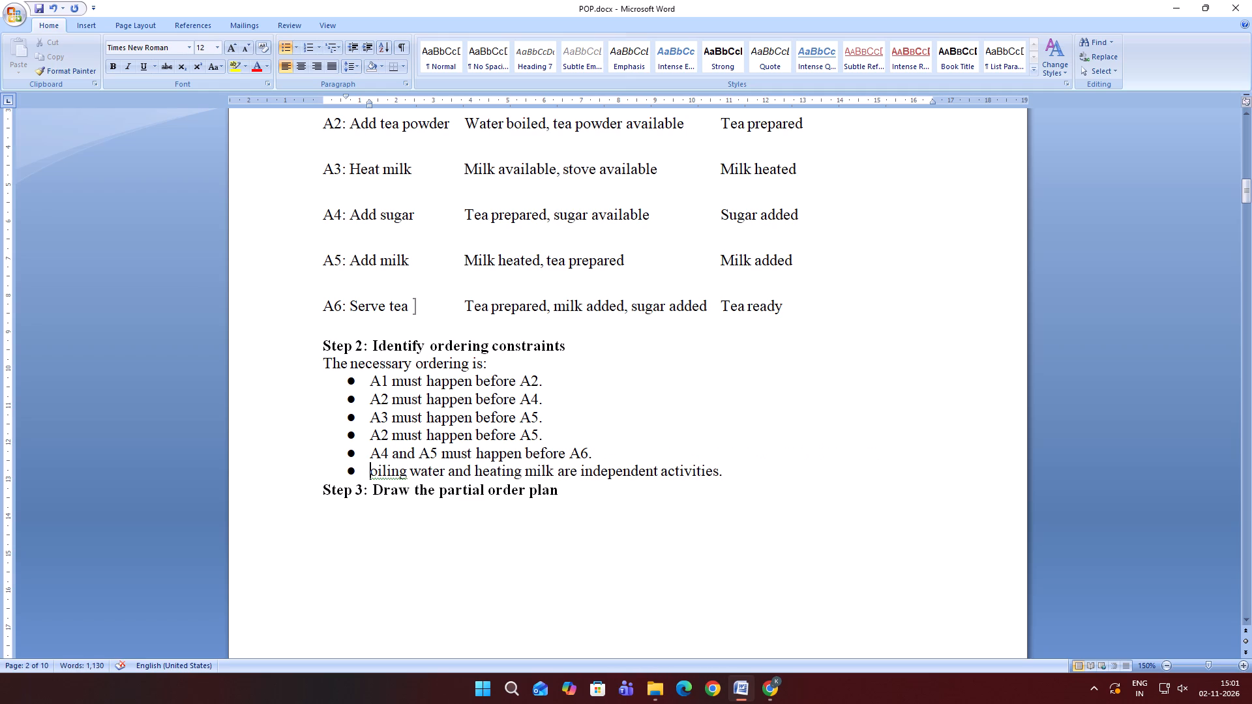
{"action": "key", "text": "BackSpace"}
{"action": "key", "text": "BackSpace"}
{"action": "key", "text": "BackSpace"}
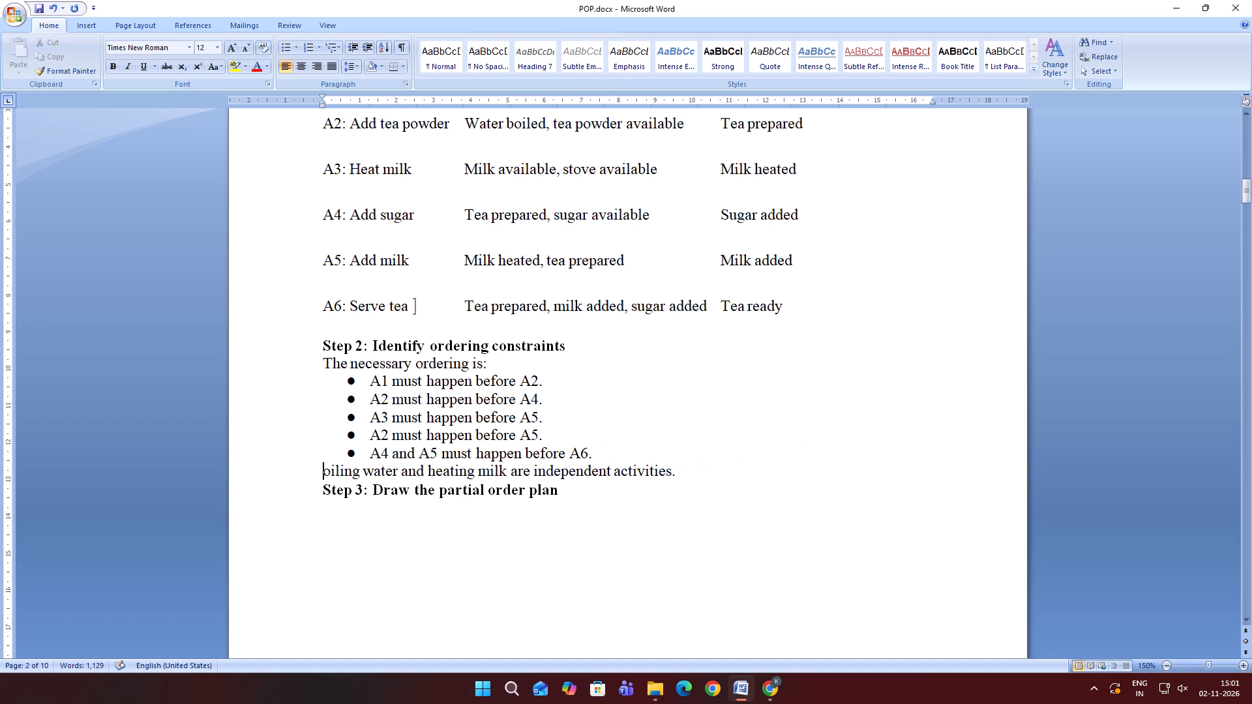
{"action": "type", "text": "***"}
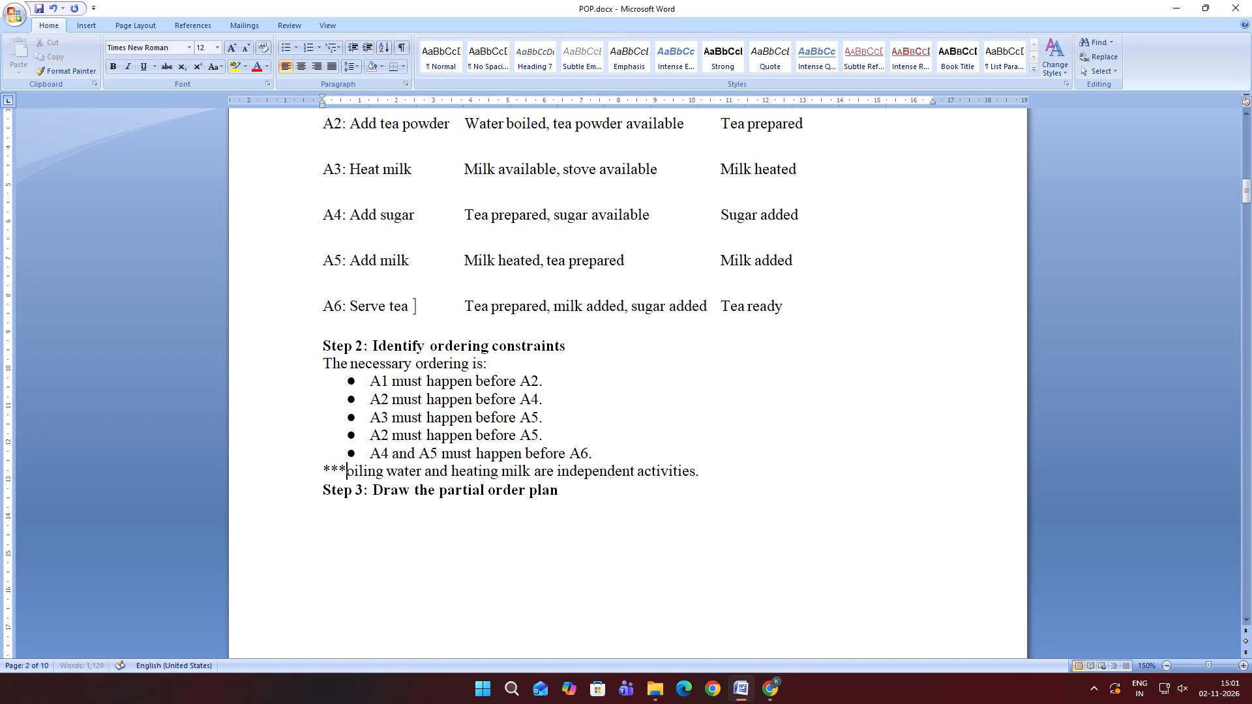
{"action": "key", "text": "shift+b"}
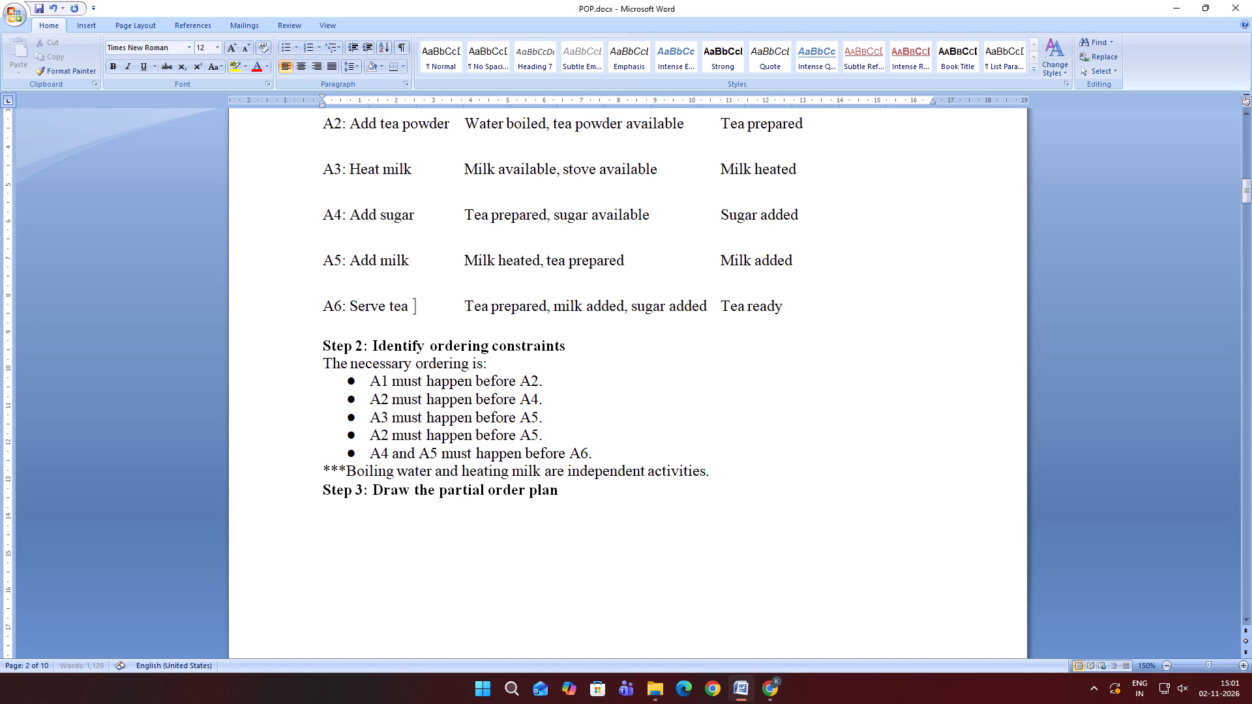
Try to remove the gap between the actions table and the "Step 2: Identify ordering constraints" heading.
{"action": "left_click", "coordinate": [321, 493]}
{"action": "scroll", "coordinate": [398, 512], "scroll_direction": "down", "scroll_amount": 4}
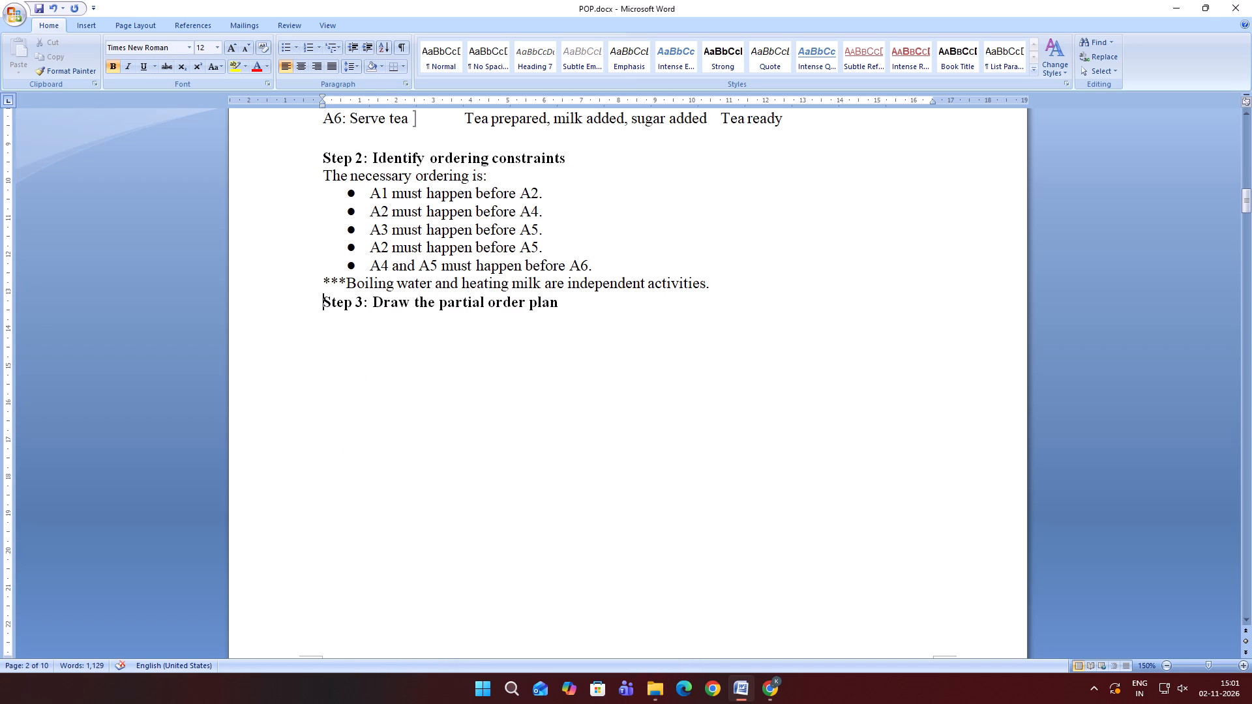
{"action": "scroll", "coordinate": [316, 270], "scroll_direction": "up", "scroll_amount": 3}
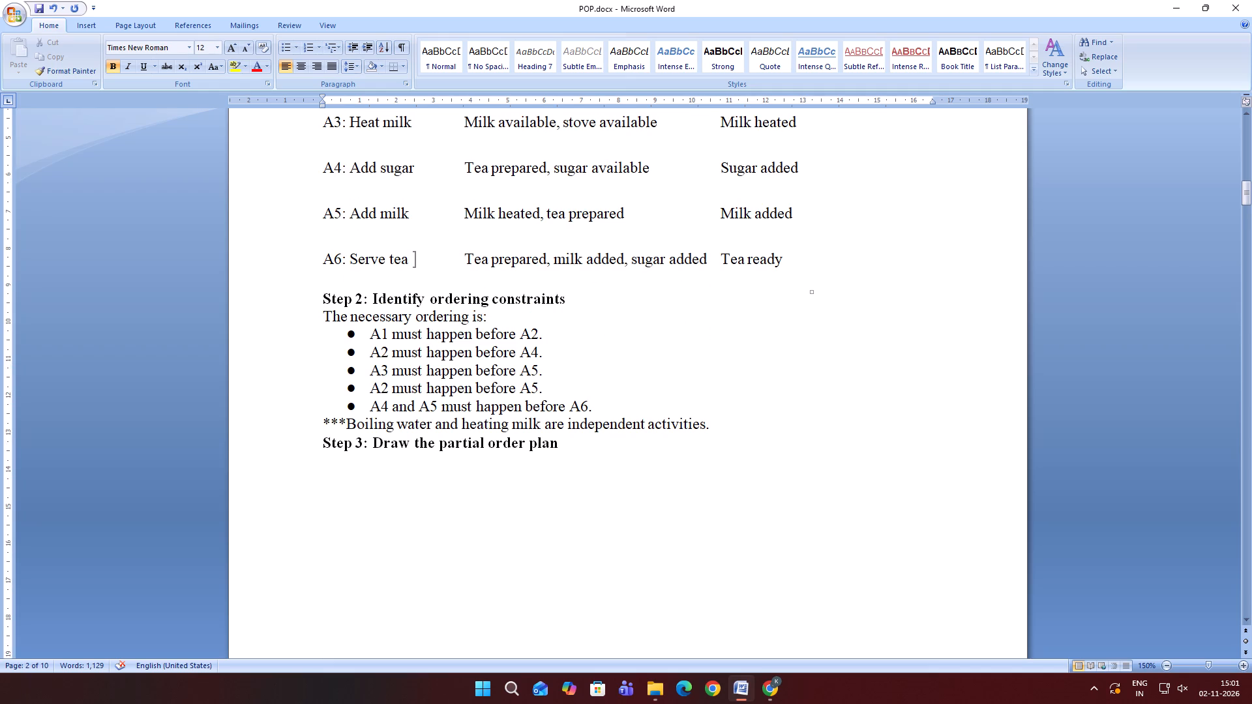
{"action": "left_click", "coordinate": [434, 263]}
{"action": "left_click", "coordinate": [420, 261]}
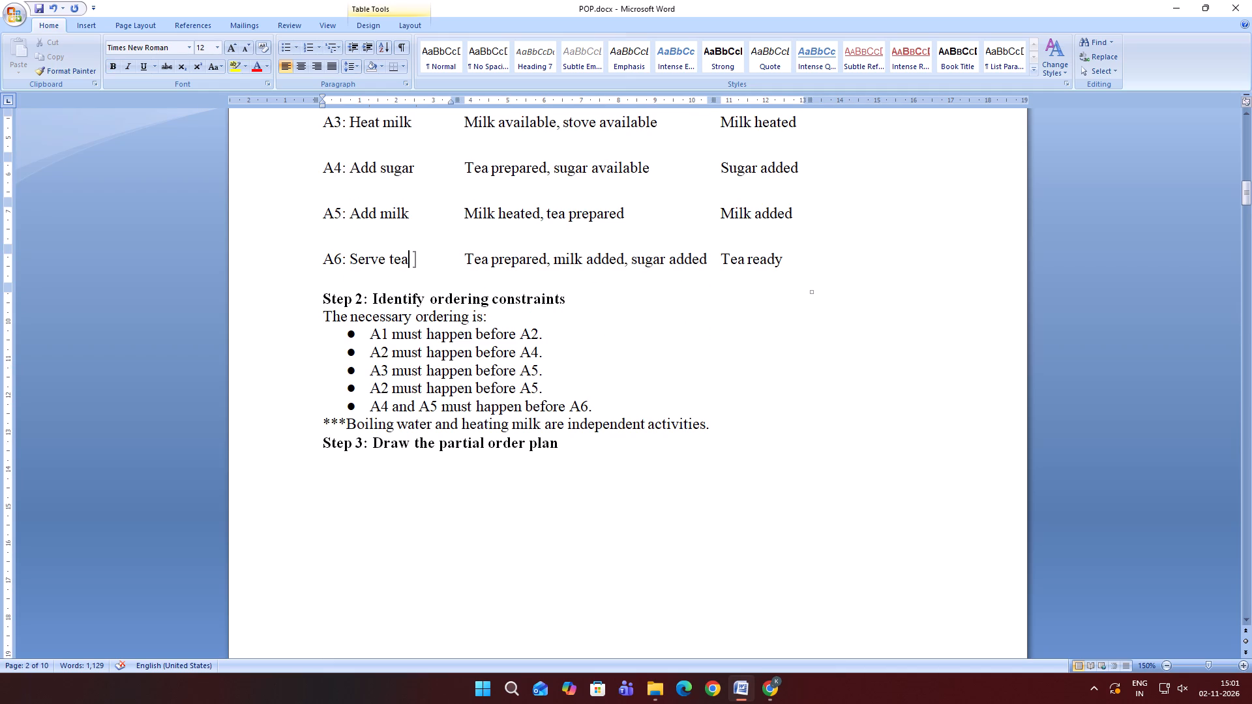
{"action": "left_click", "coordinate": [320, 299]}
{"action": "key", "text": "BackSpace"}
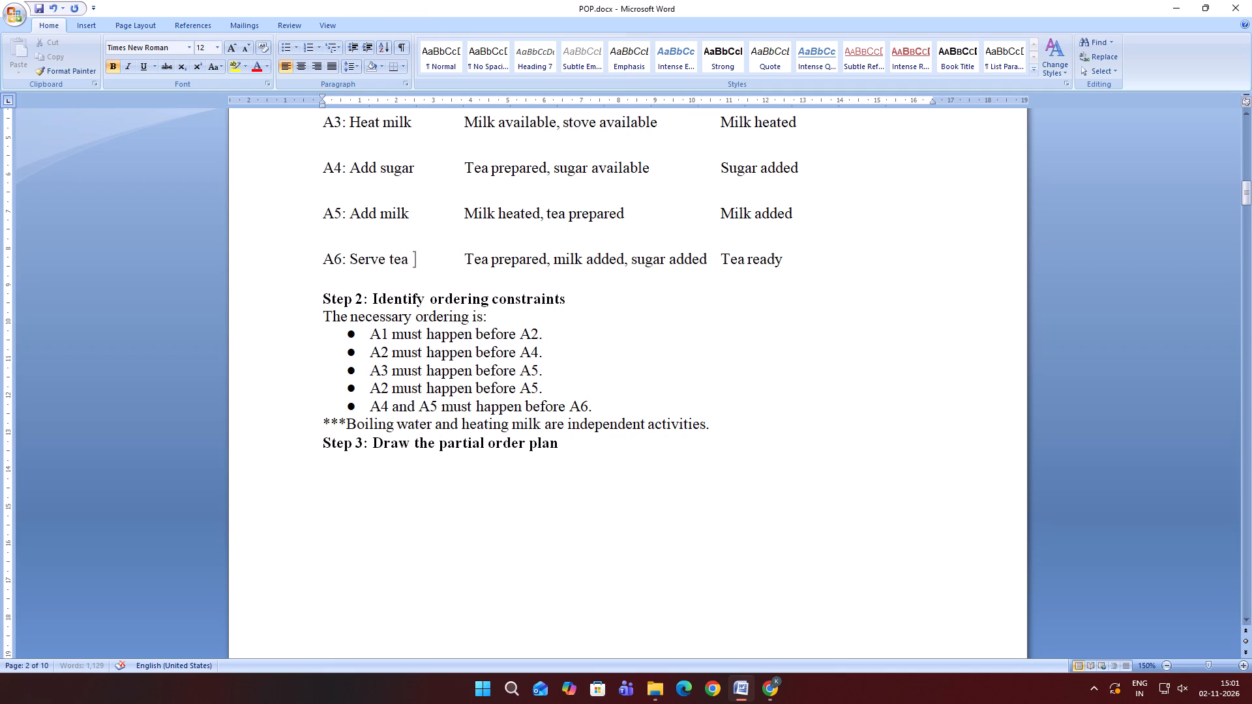
Shrink the "Partial Order Planning – Making Tea" diagram proportionally so it fits on the page beneath the Step 3 heading.
{"action": "scroll", "coordinate": [359, 383], "scroll_direction": "down", "scroll_amount": 16}
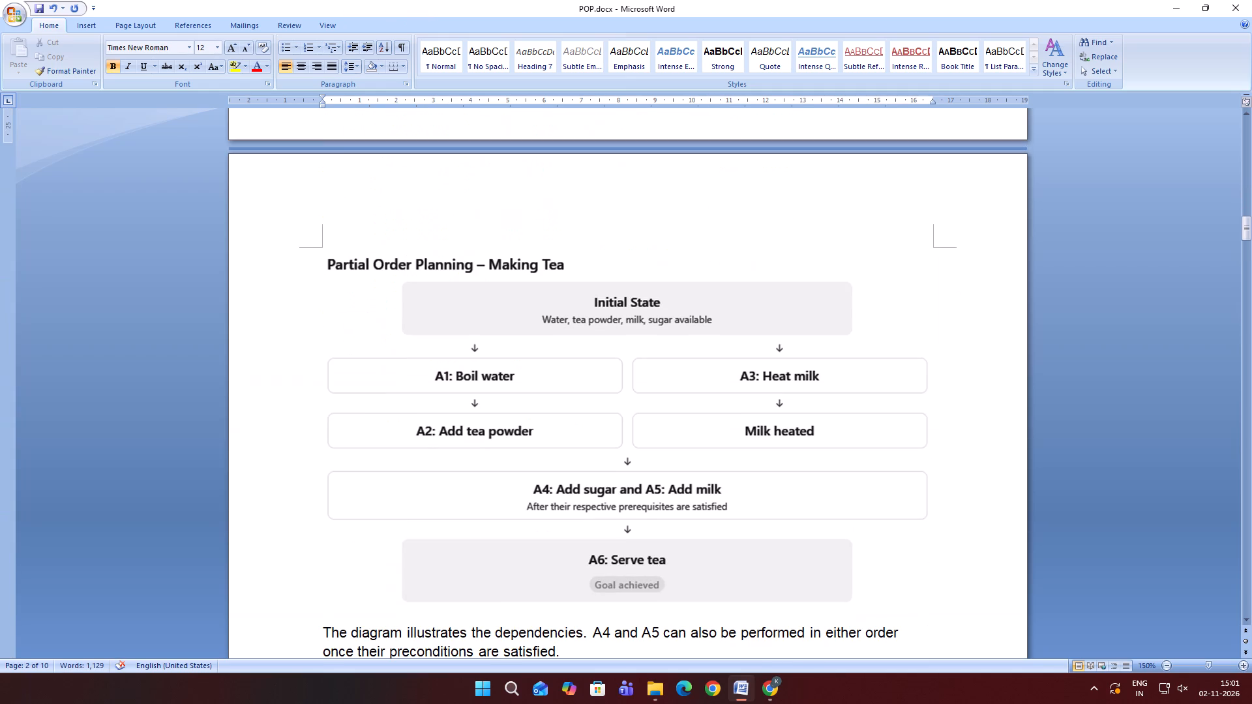
{"action": "left_click", "coordinate": [483, 385]}
{"action": "left_click_drag", "start_coordinate": [936, 250], "coordinate": [884, 289]}
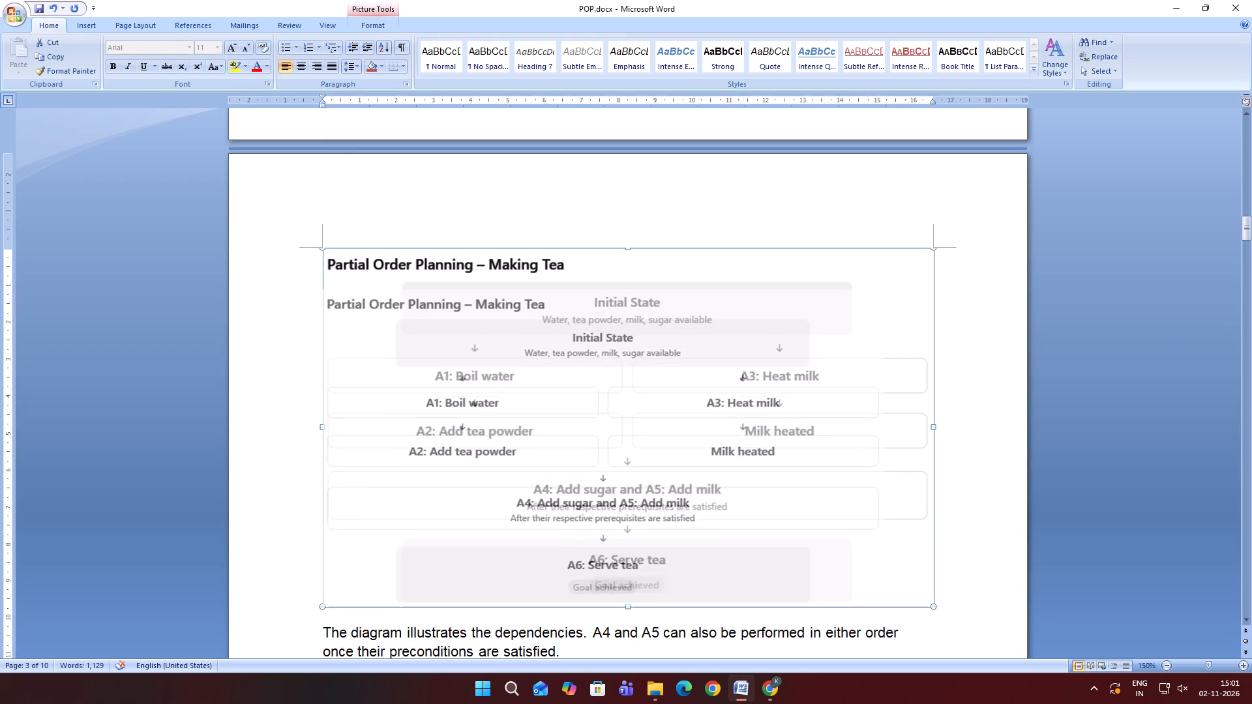
{"action": "scroll", "coordinate": [531, 394], "scroll_direction": "up", "scroll_amount": 12}
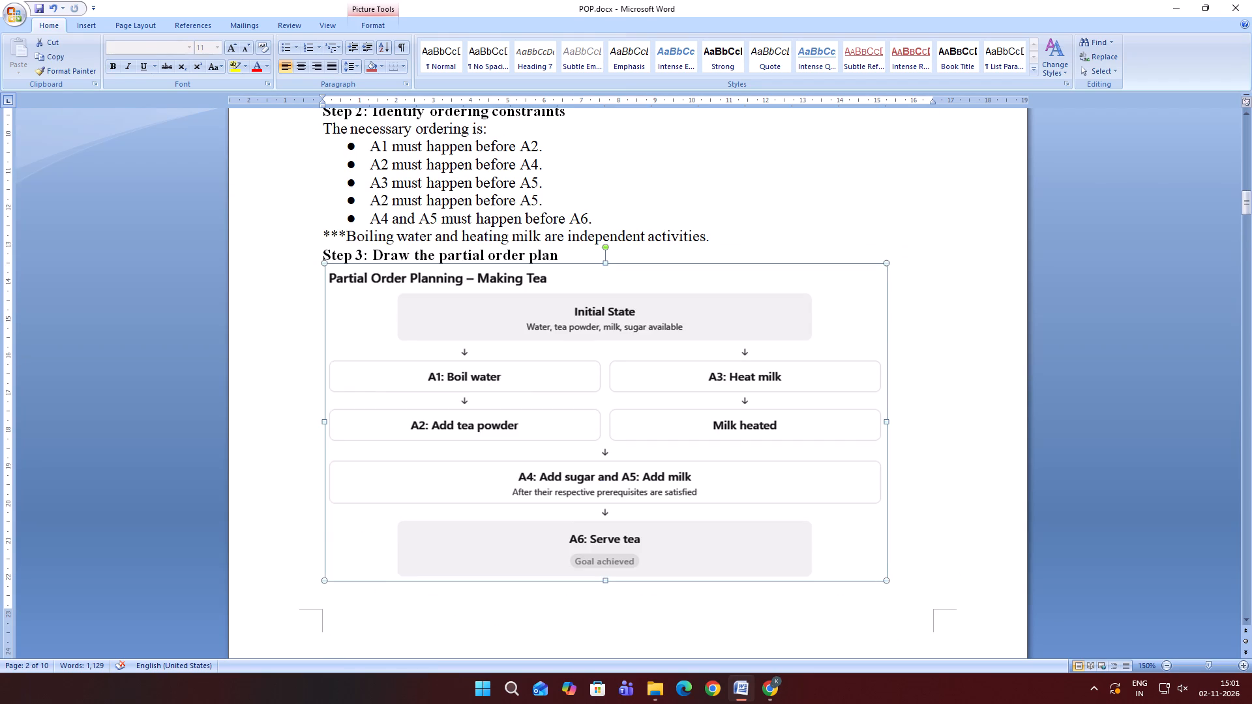
Insert a blank line above the "Step 3: Draw the partial order plan" heading.
{"action": "left_click", "coordinate": [318, 257]}
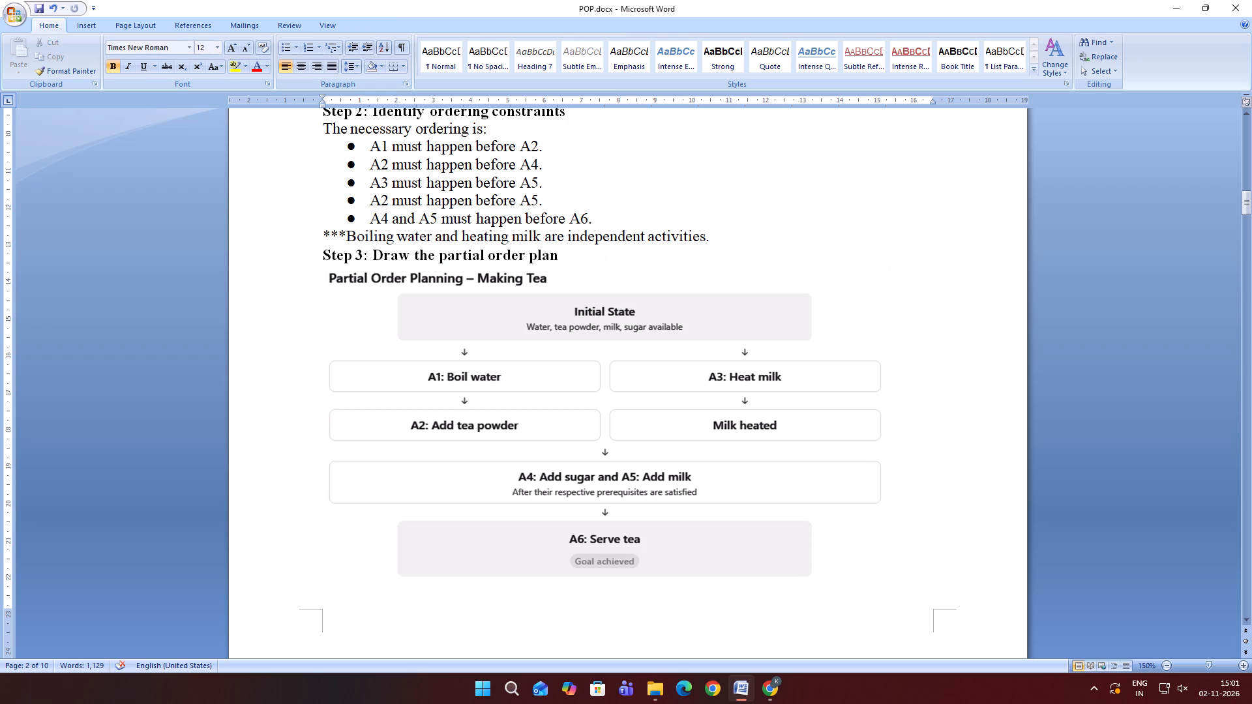
{"action": "key", "text": "Return"}
Set the text from "The diagram illustrates the dependencies" through "The causal link is:" to Times New Roman, size 12.
{"action": "scroll", "coordinate": [493, 418], "scroll_direction": "up", "scroll_amount": 6}
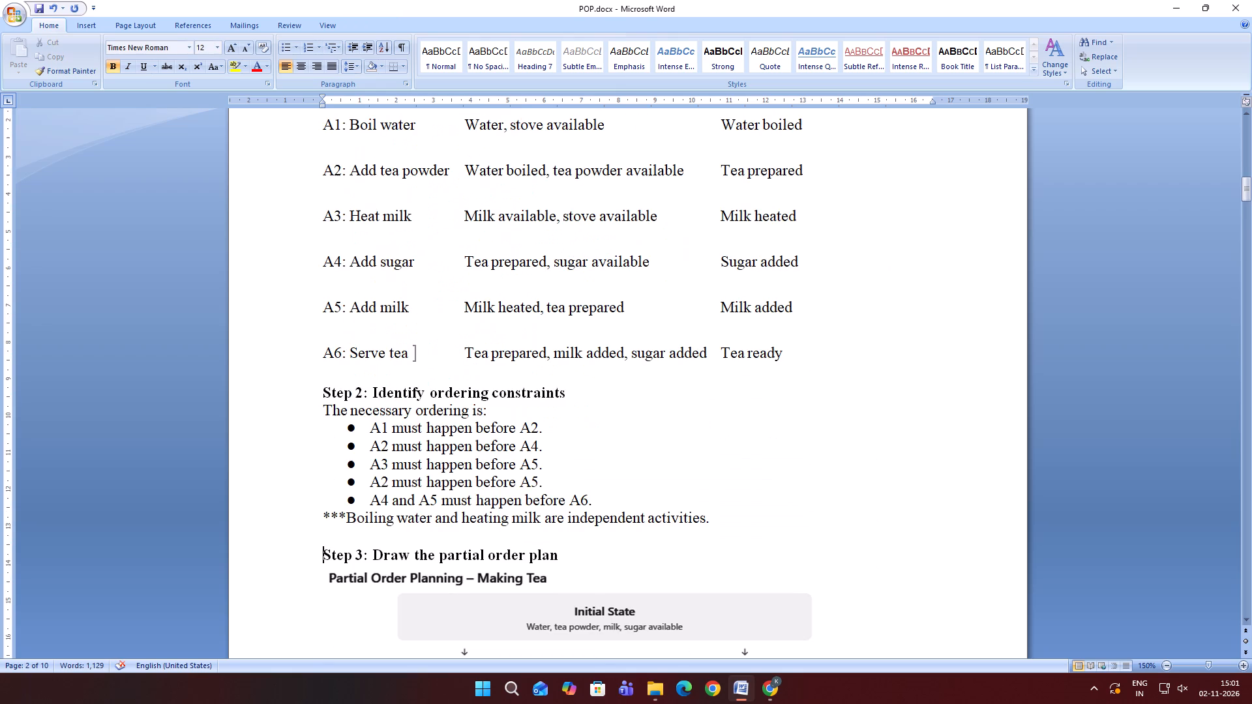
{"action": "scroll", "coordinate": [446, 423], "scroll_direction": "down", "scroll_amount": 12}
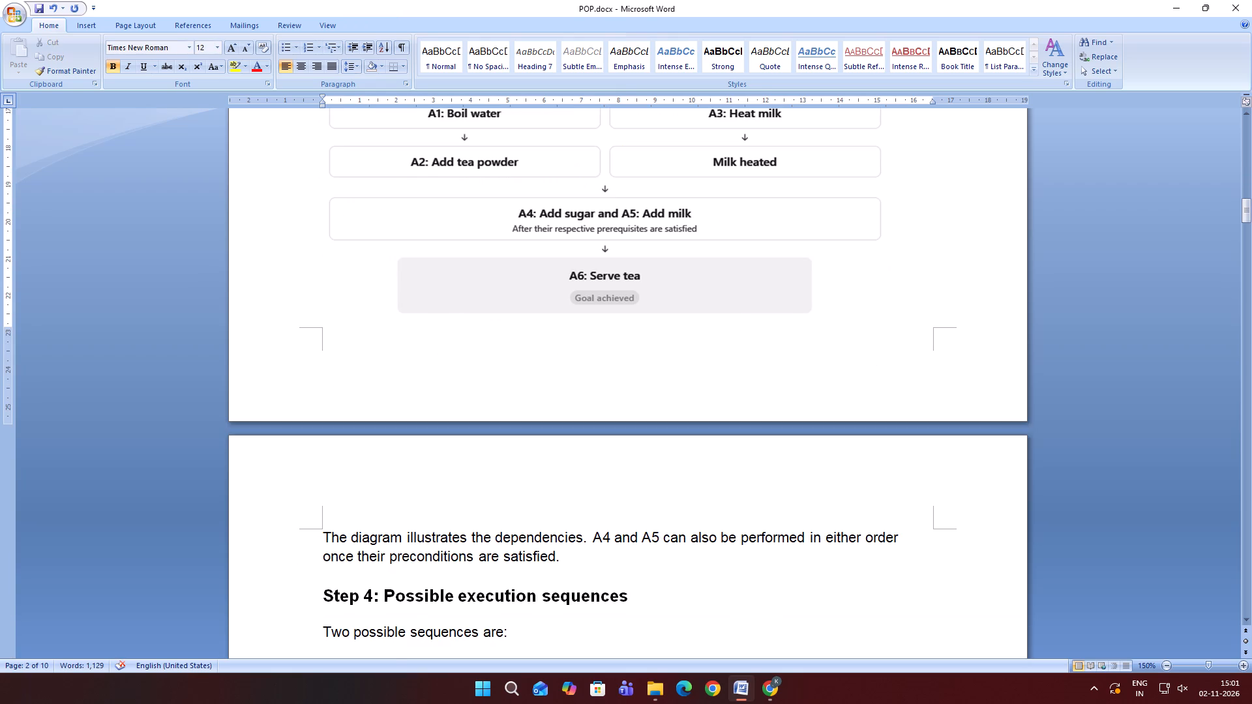
{"action": "scroll", "coordinate": [436, 507], "scroll_direction": "down", "scroll_amount": 4}
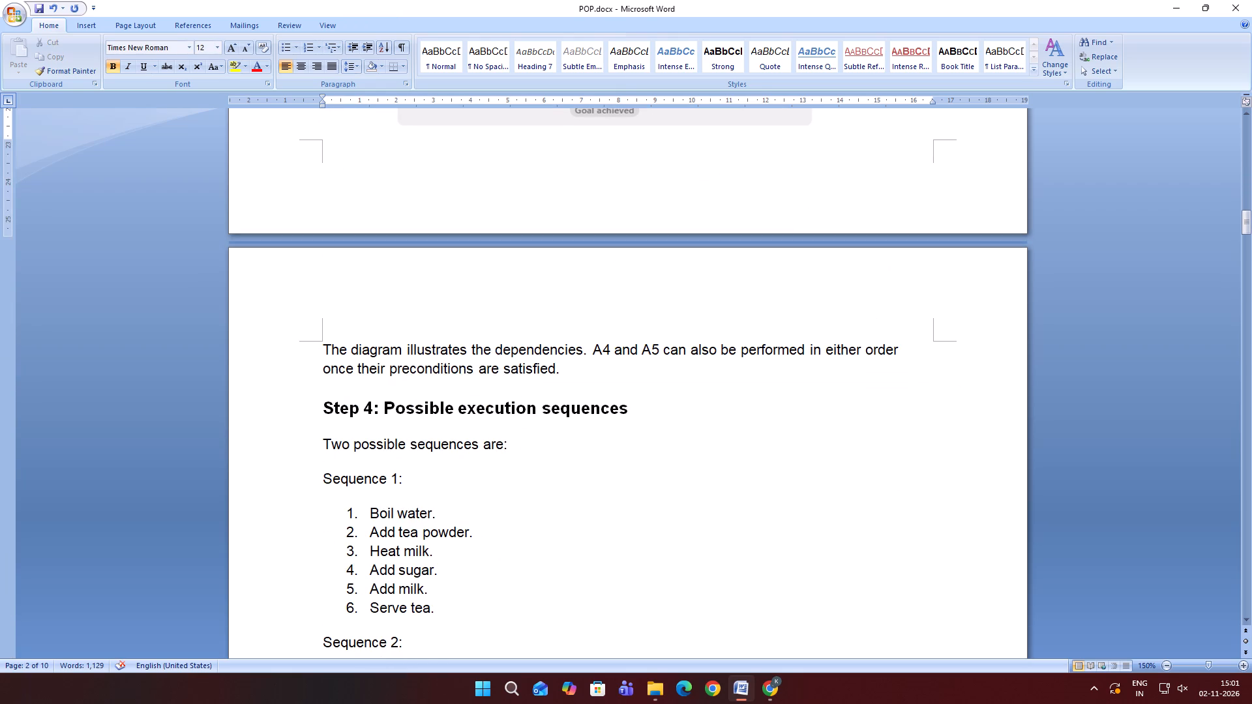
{"action": "scroll", "coordinate": [325, 356], "scroll_direction": "up", "scroll_amount": 5}
{"action": "left_click_drag", "start_coordinate": [326, 580], "coordinate": [334, 576]}
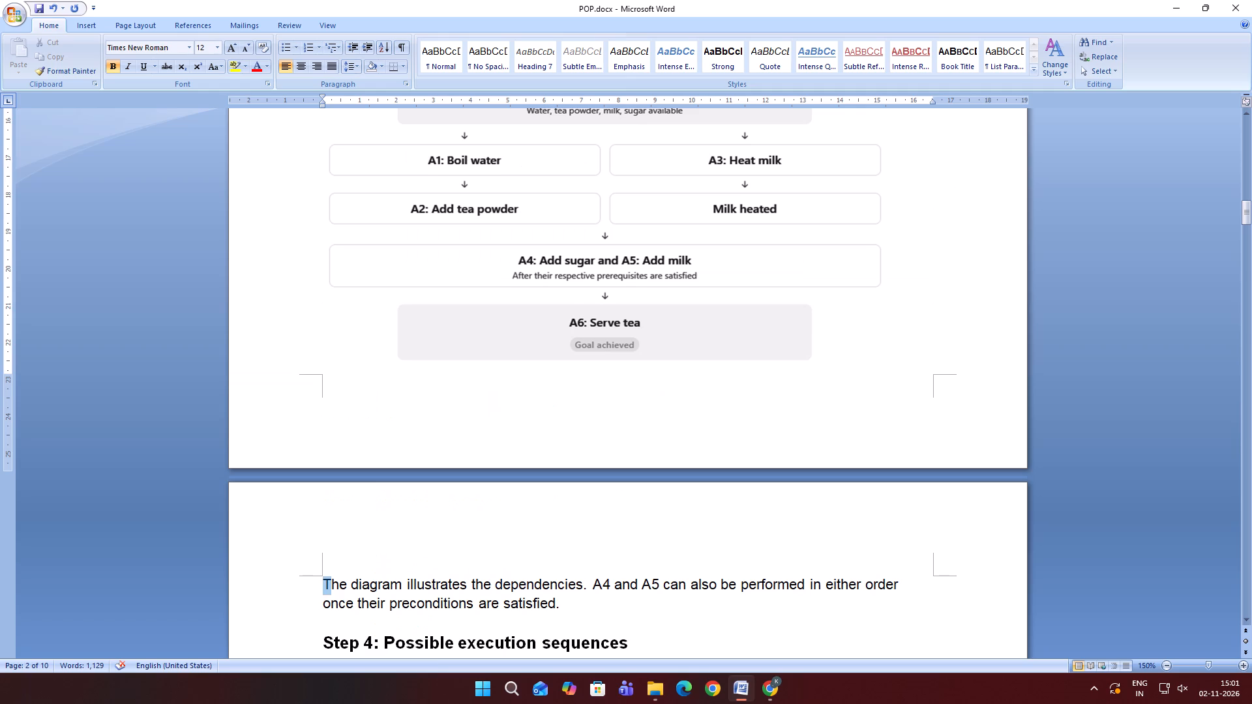
{"action": "left_click_drag", "start_coordinate": [334, 576], "coordinate": [555, 551]}
{"action": "scroll", "coordinate": [353, 581], "scroll_direction": "down", "scroll_amount": 20}
{"action": "scroll", "coordinate": [353, 581], "scroll_direction": "down", "scroll_amount": 5}
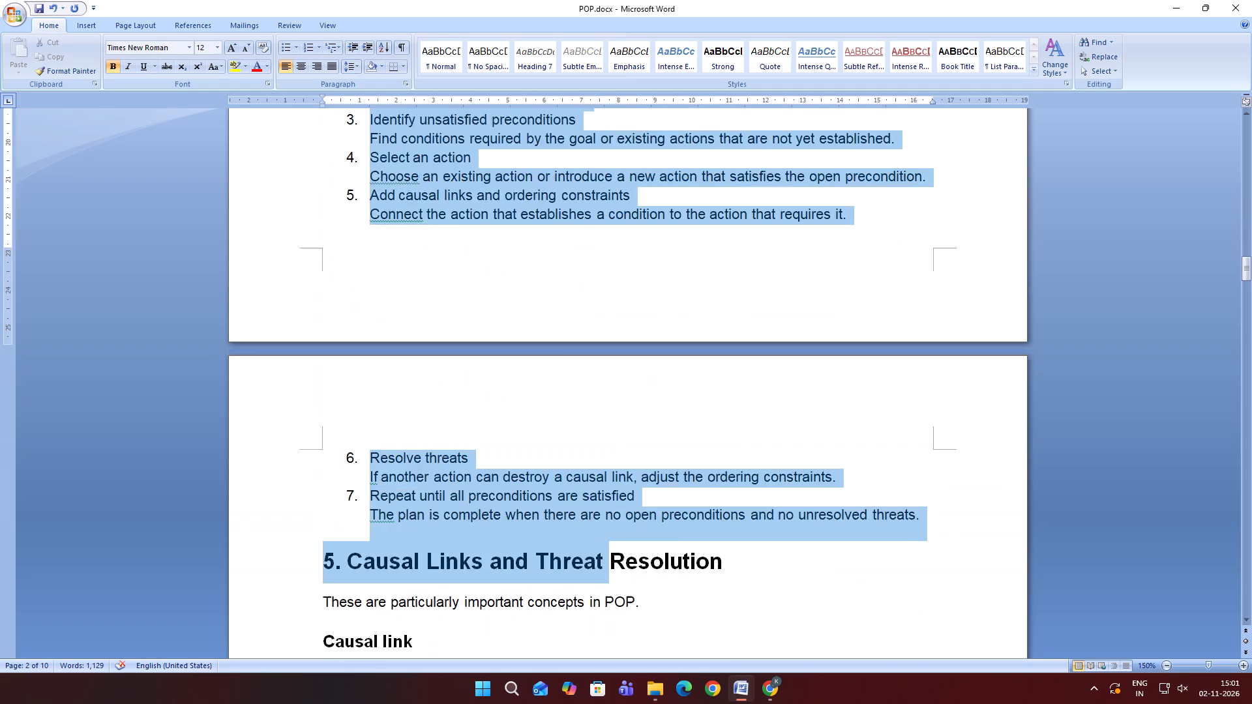
{"action": "scroll", "coordinate": [555, 551], "scroll_direction": "down", "scroll_amount": 5}
{"action": "left_click_drag", "start_coordinate": [555, 551], "coordinate": [577, 344]}
{"action": "scroll", "coordinate": [561, 551], "scroll_direction": "down", "scroll_amount": 5}
{"action": "left_click", "coordinate": [190, 52]}
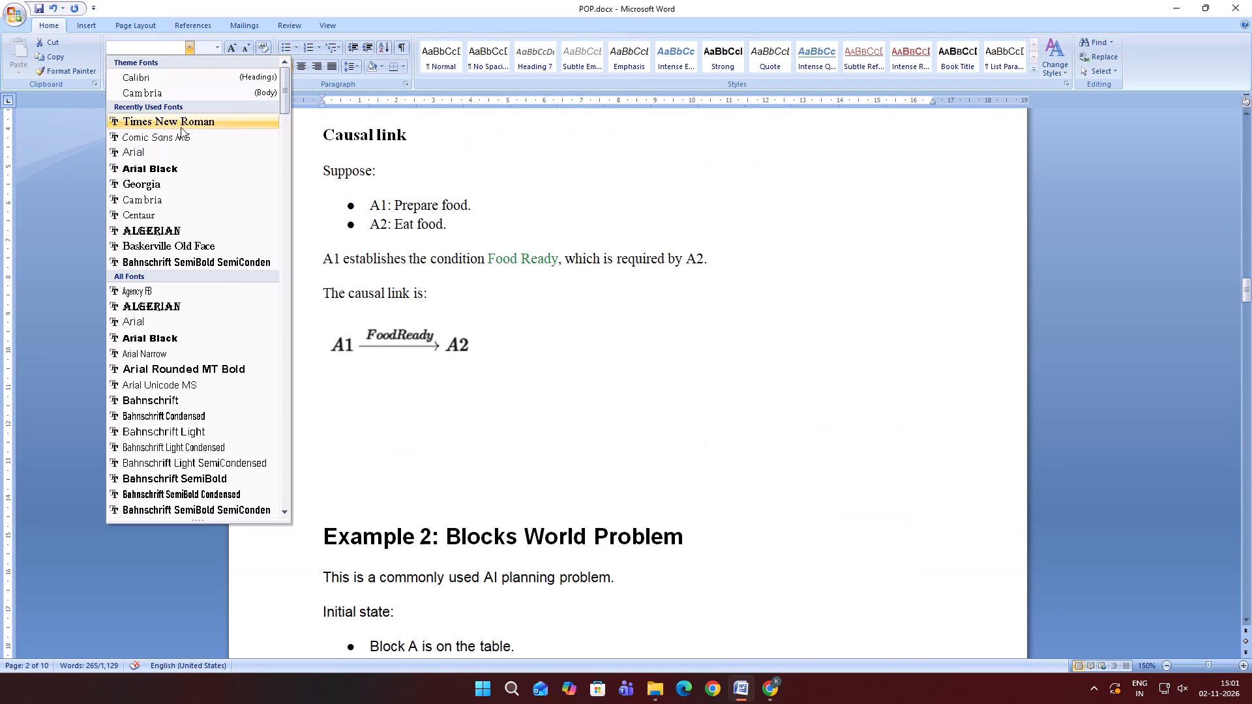
{"action": "left_click", "coordinate": [181, 127]}
{"action": "left_click", "coordinate": [216, 50]}
{"action": "left_click", "coordinate": [203, 104]}
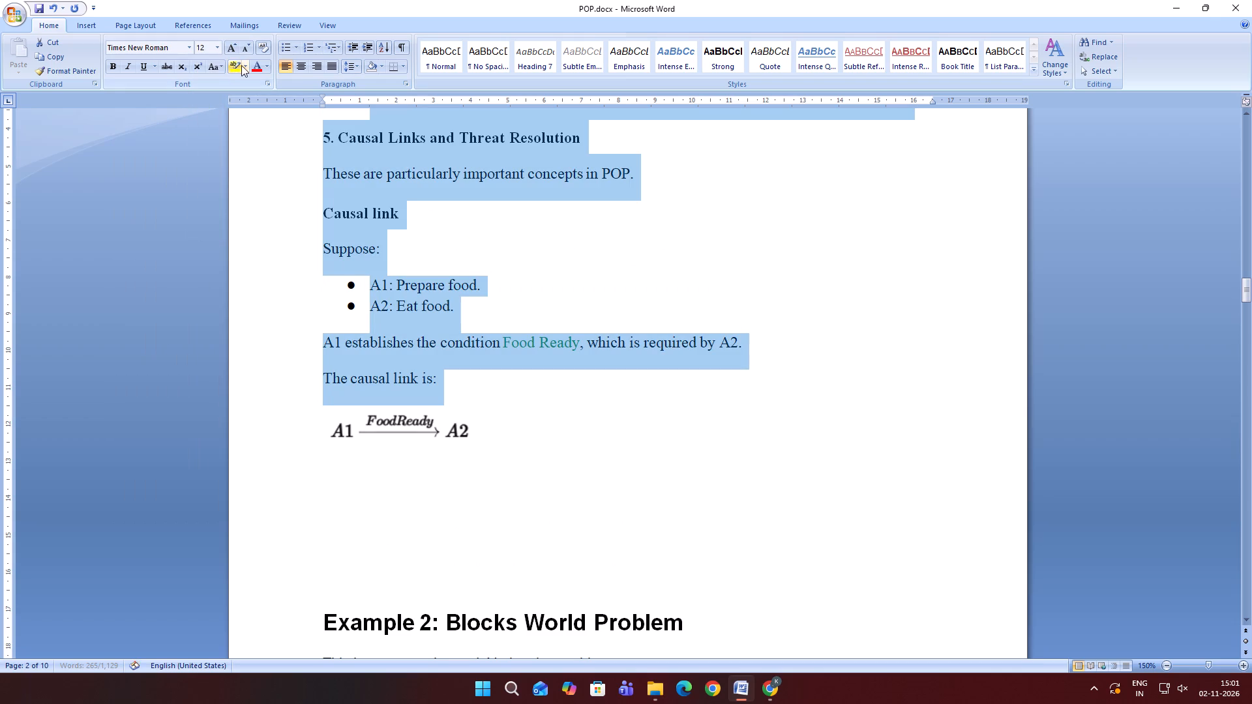
Set the same text's line spacing to 1.0 and remove the space before and after its paragraphs.
{"action": "left_click", "coordinate": [352, 67]}
{"action": "left_click", "coordinate": [355, 84]}
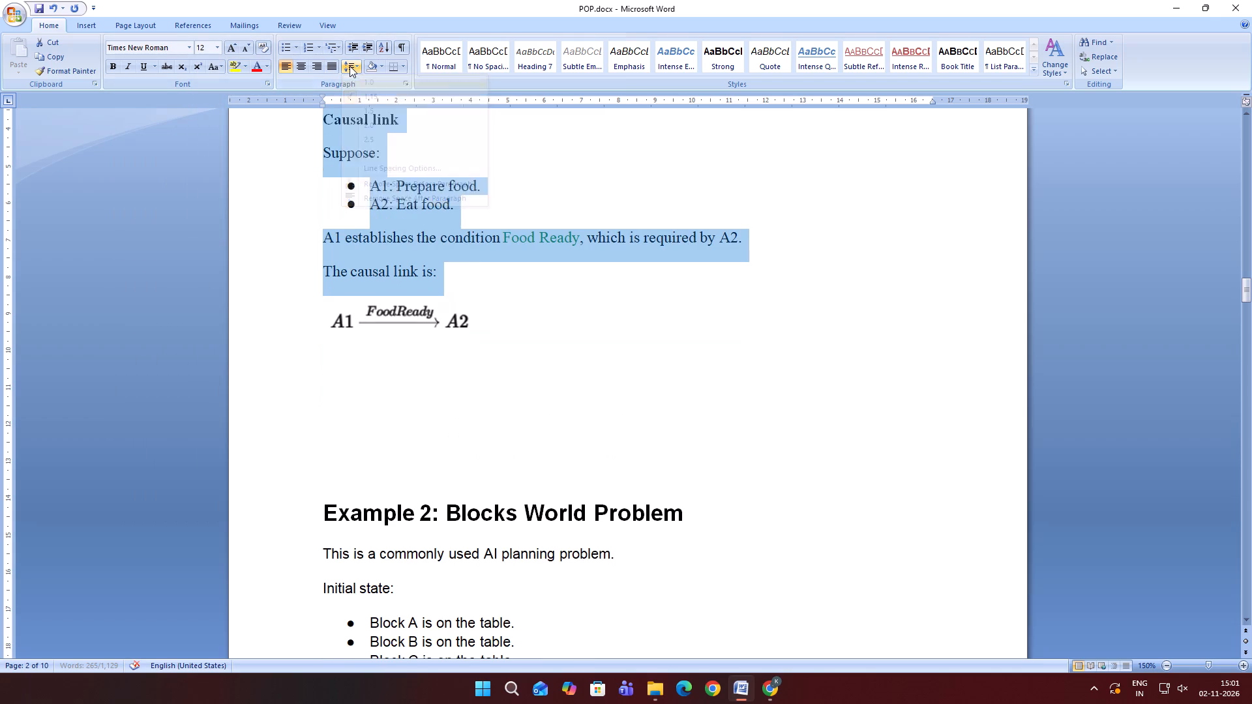
{"action": "left_click", "coordinate": [350, 66]}
{"action": "left_click", "coordinate": [370, 186]}
{"action": "left_click", "coordinate": [348, 67]}
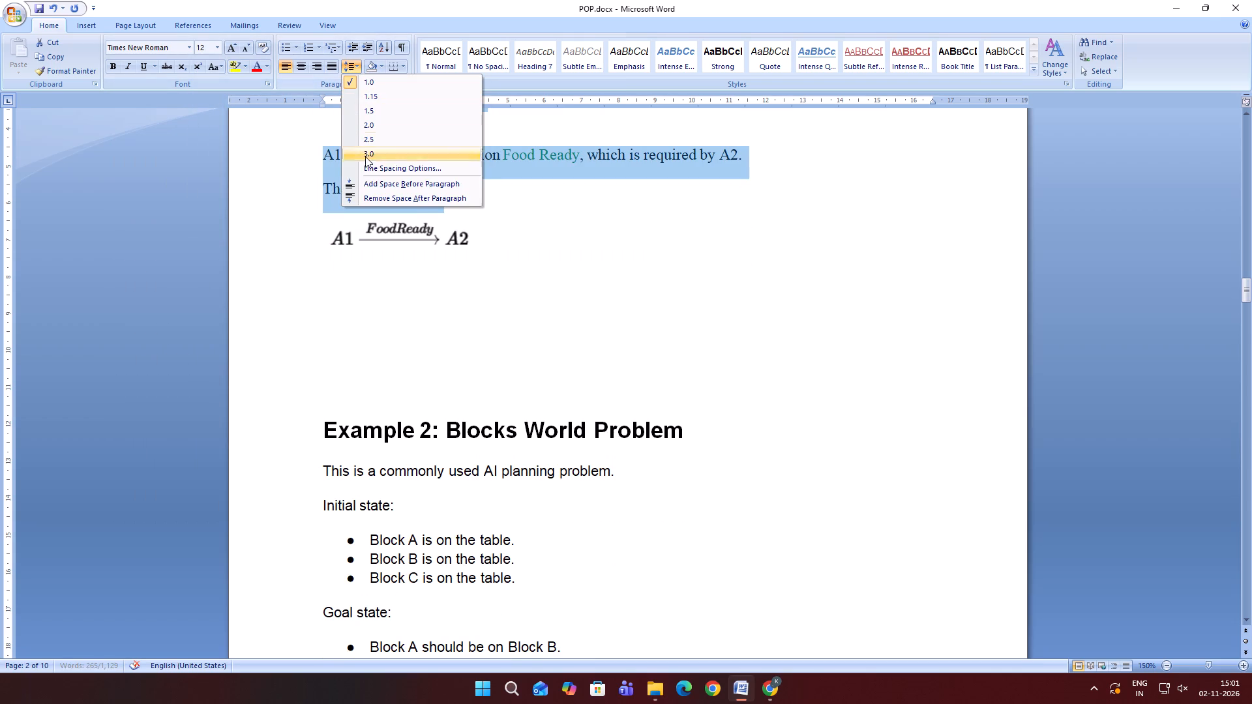
{"action": "left_click", "coordinate": [370, 196]}
Review the reformatted text from the diagram explanation and Step 4 through the "Causal Links and Threat Resolution" section.
{"action": "scroll", "coordinate": [377, 234], "scroll_direction": "up", "scroll_amount": 13}
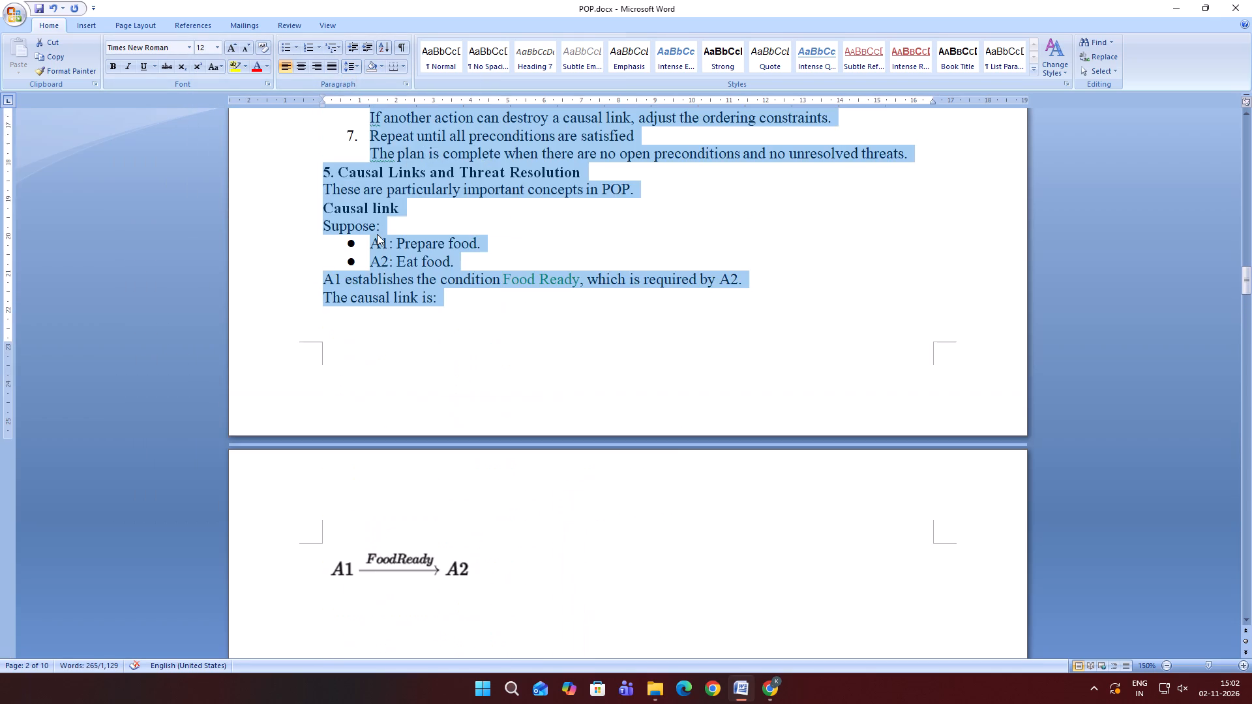
{"action": "scroll", "coordinate": [377, 234], "scroll_direction": "up", "scroll_amount": 11}
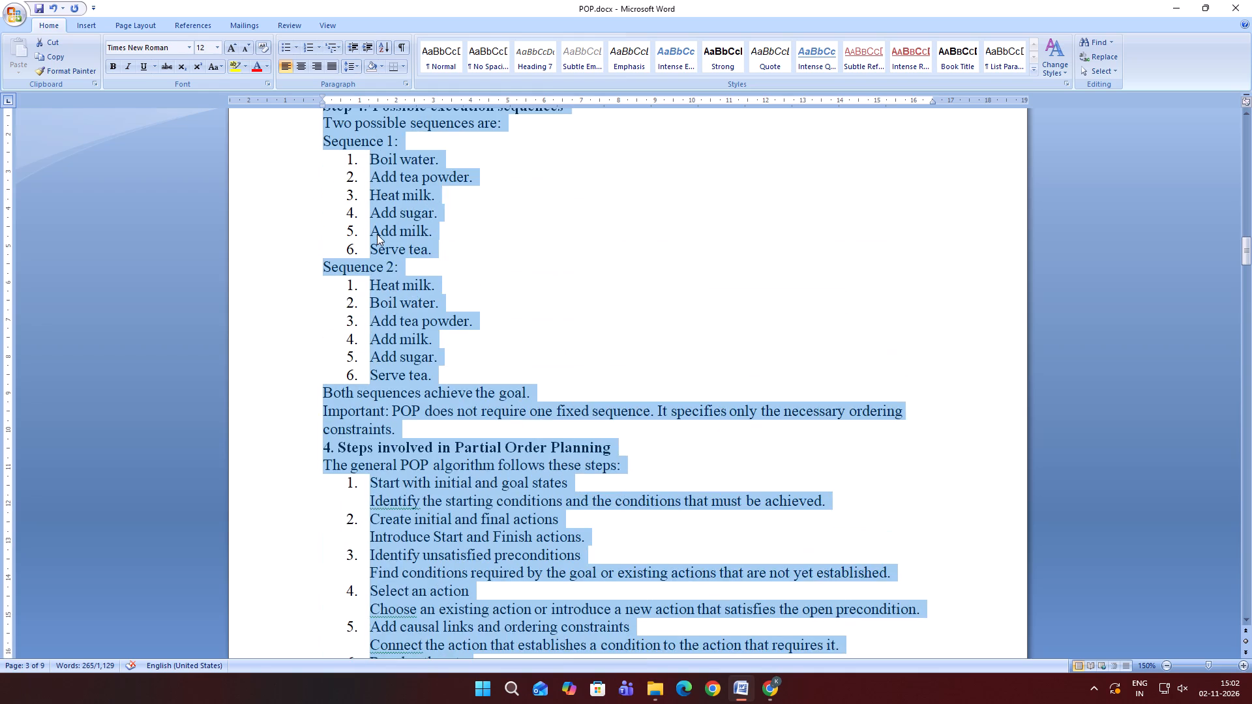
{"action": "scroll", "coordinate": [377, 234], "scroll_direction": "up", "scroll_amount": 5}
{"action": "left_click", "coordinate": [349, 313]}
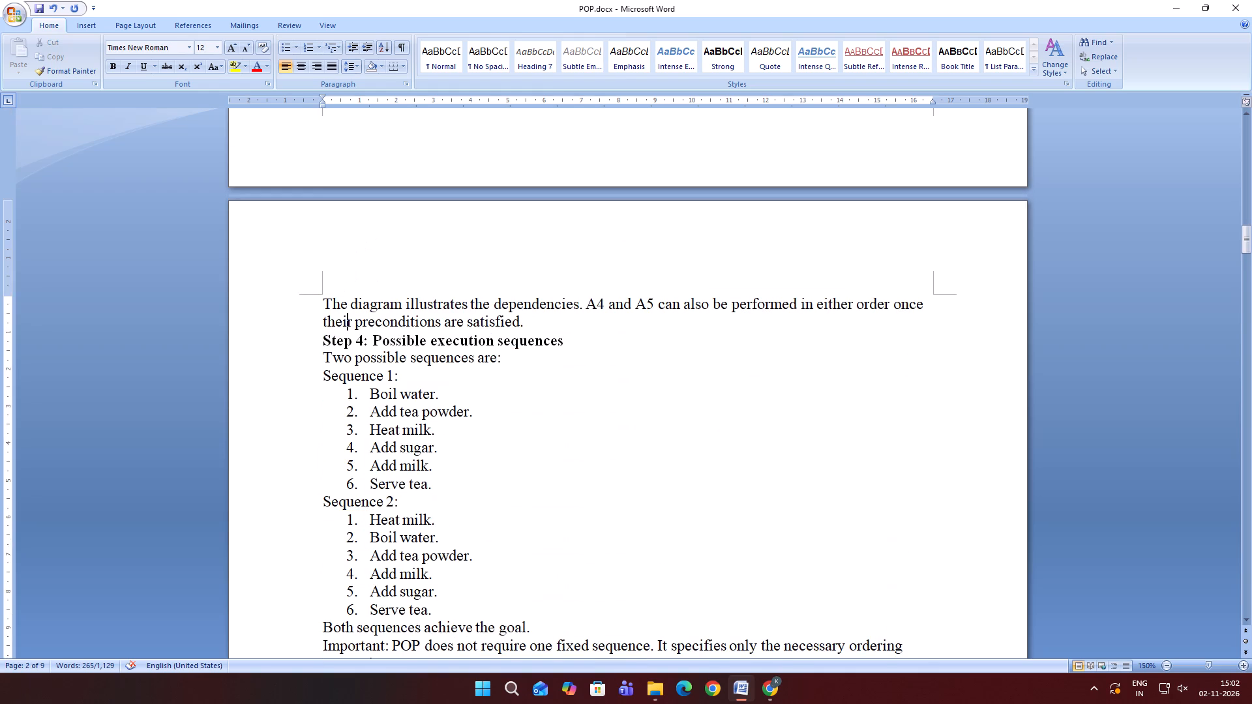
{"action": "left_click", "coordinate": [324, 344]}
{"action": "scroll", "coordinate": [368, 336], "scroll_direction": "down", "scroll_amount": 6}
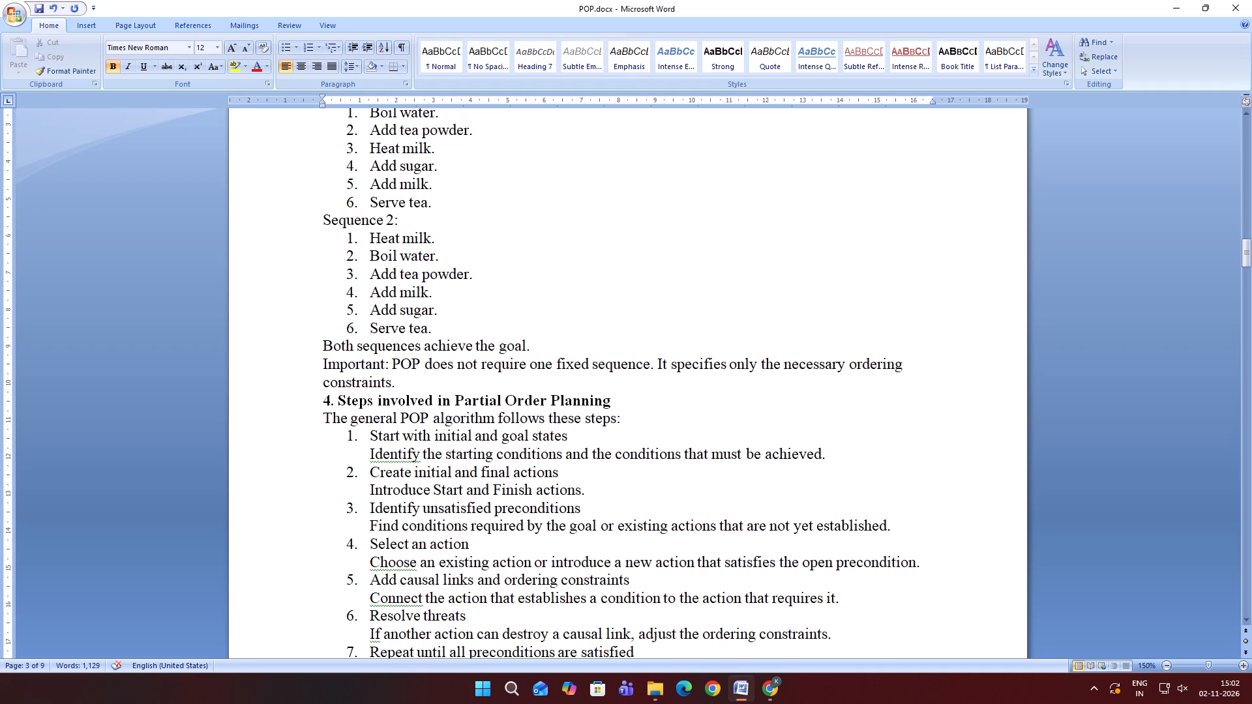
{"action": "scroll", "coordinate": [350, 430], "scroll_direction": "down", "scroll_amount": 7}
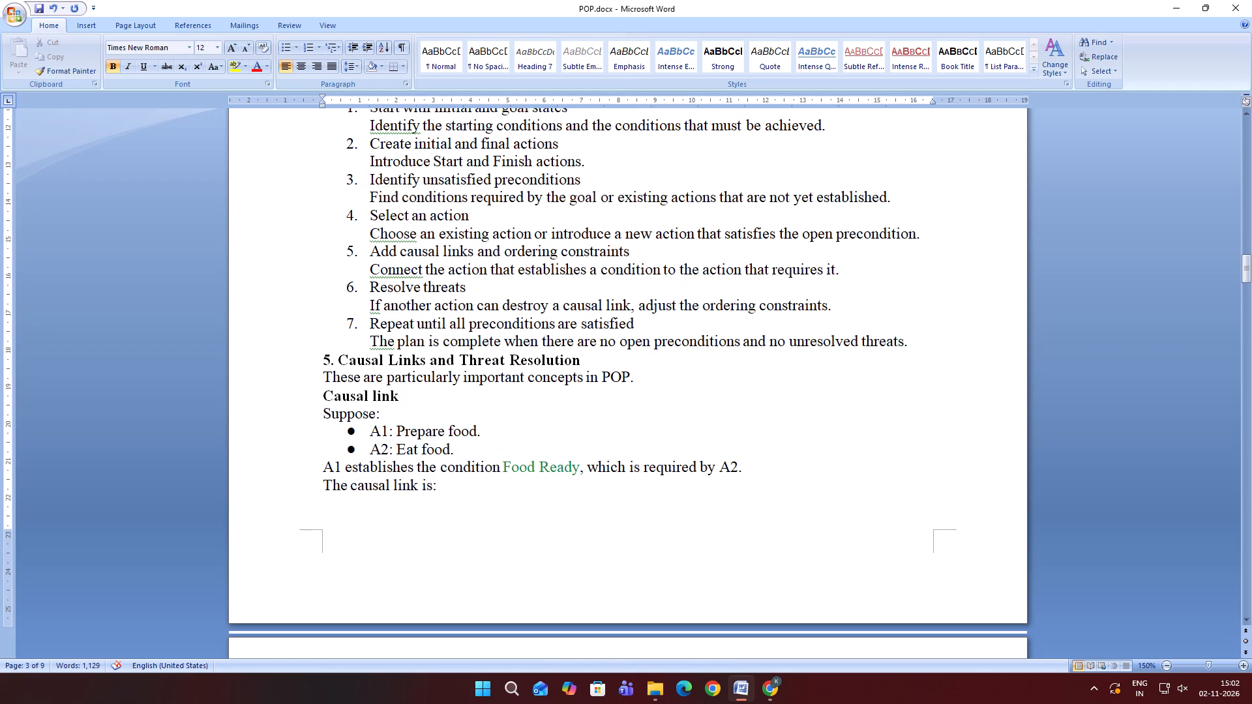
Shrink the A1-to-A2 FoodReady causal link picture above the "Example 2: Blocks World Problem" heading.
{"action": "scroll", "coordinate": [376, 385], "scroll_direction": "down", "scroll_amount": 3}
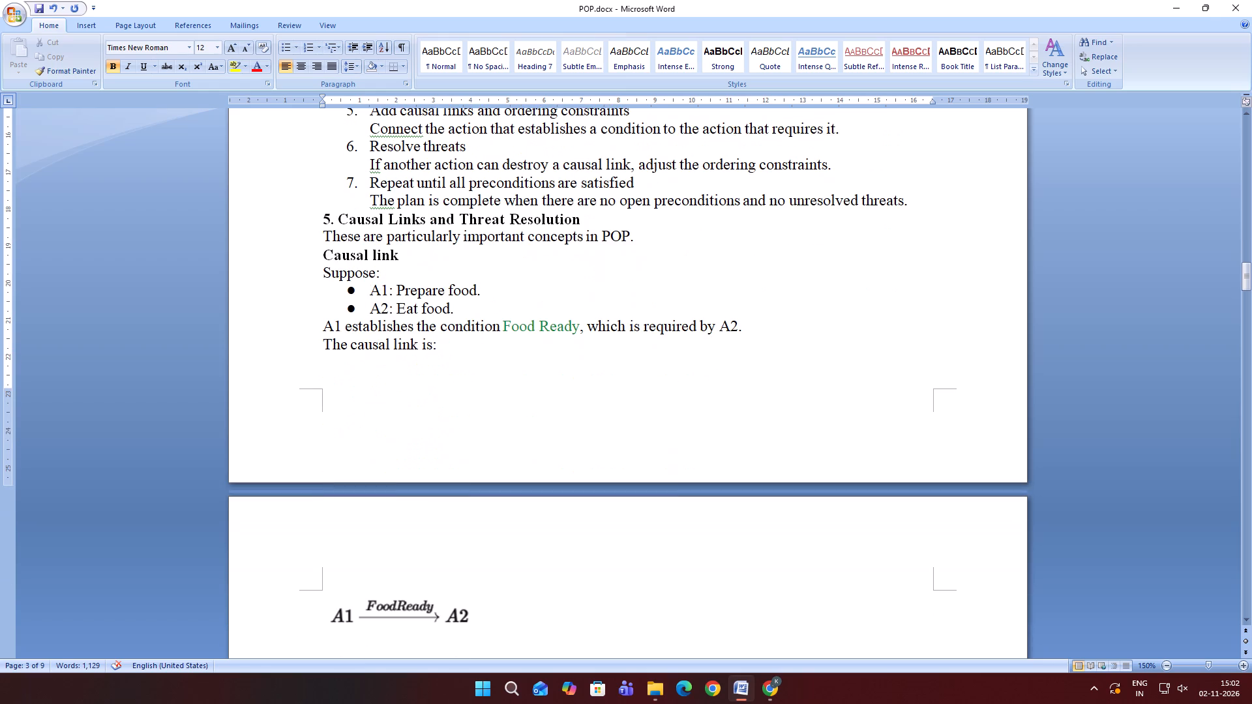
{"action": "scroll", "coordinate": [345, 366], "scroll_direction": "down", "scroll_amount": 2}
{"action": "scroll", "coordinate": [420, 546], "scroll_direction": "down", "scroll_amount": 2}
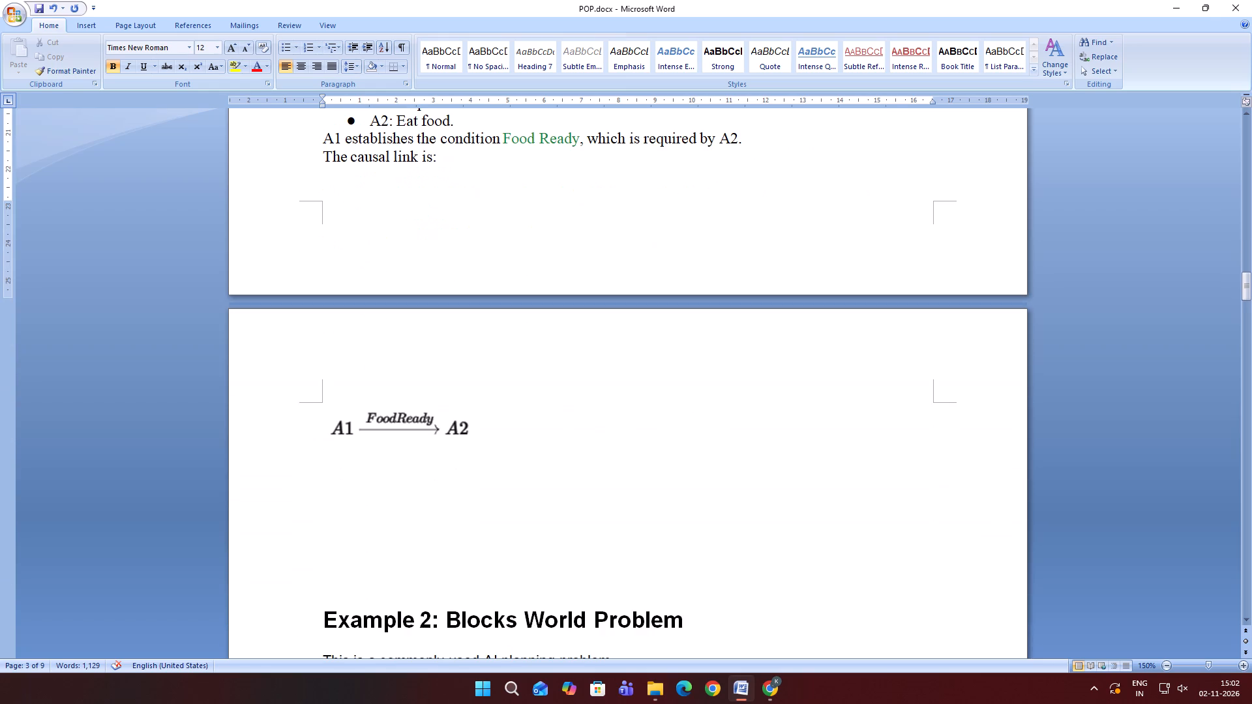
{"action": "left_click", "coordinate": [417, 436]}
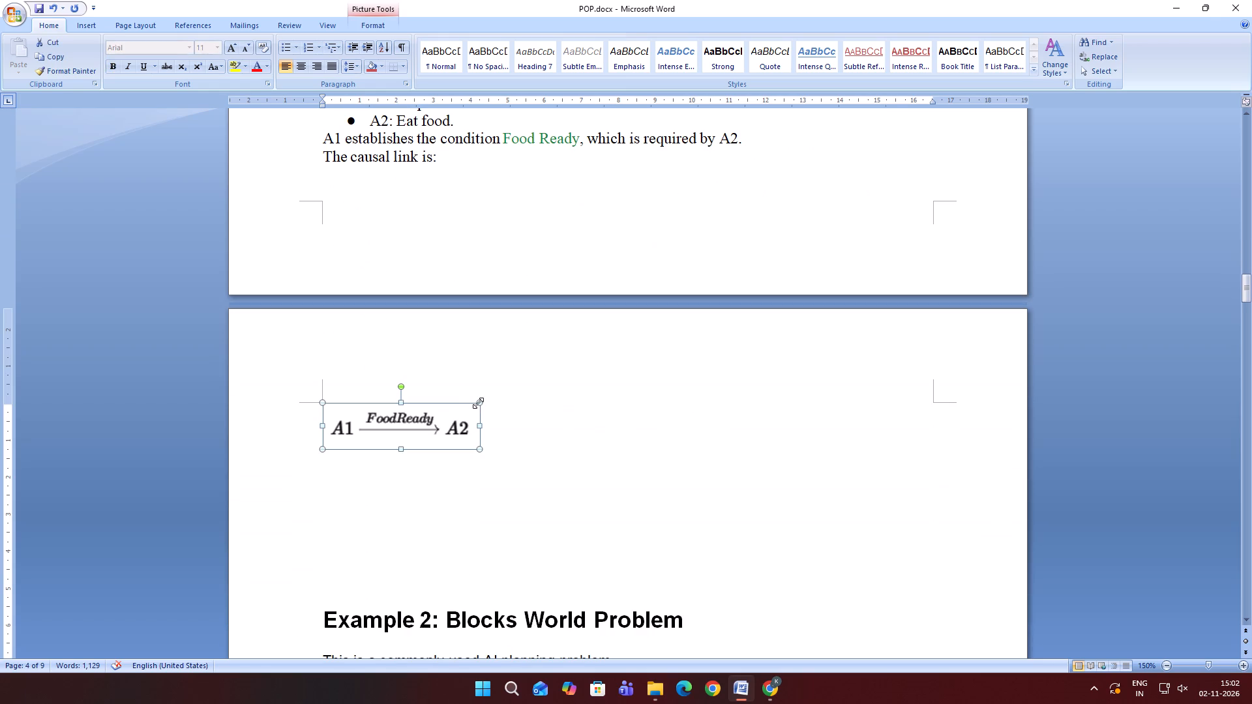
{"action": "left_click_drag", "start_coordinate": [478, 403], "coordinate": [441, 410]}
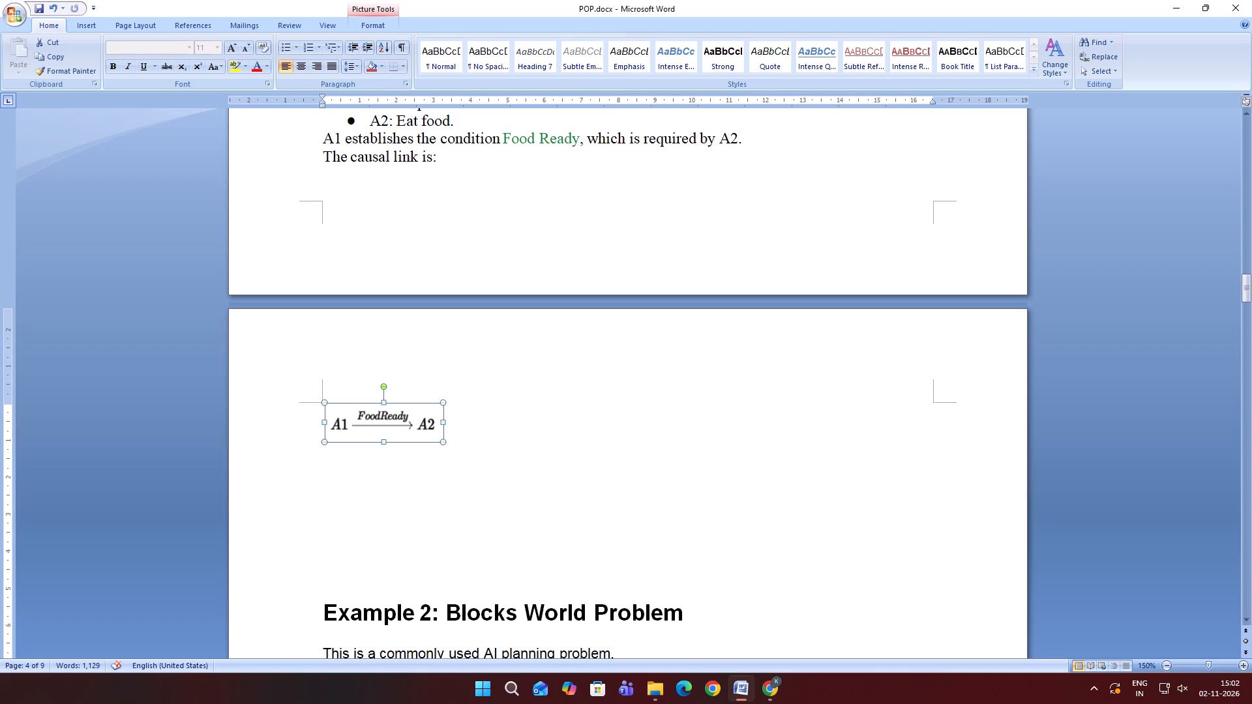
{"action": "left_click_drag", "start_coordinate": [443, 440], "coordinate": [462, 441]}
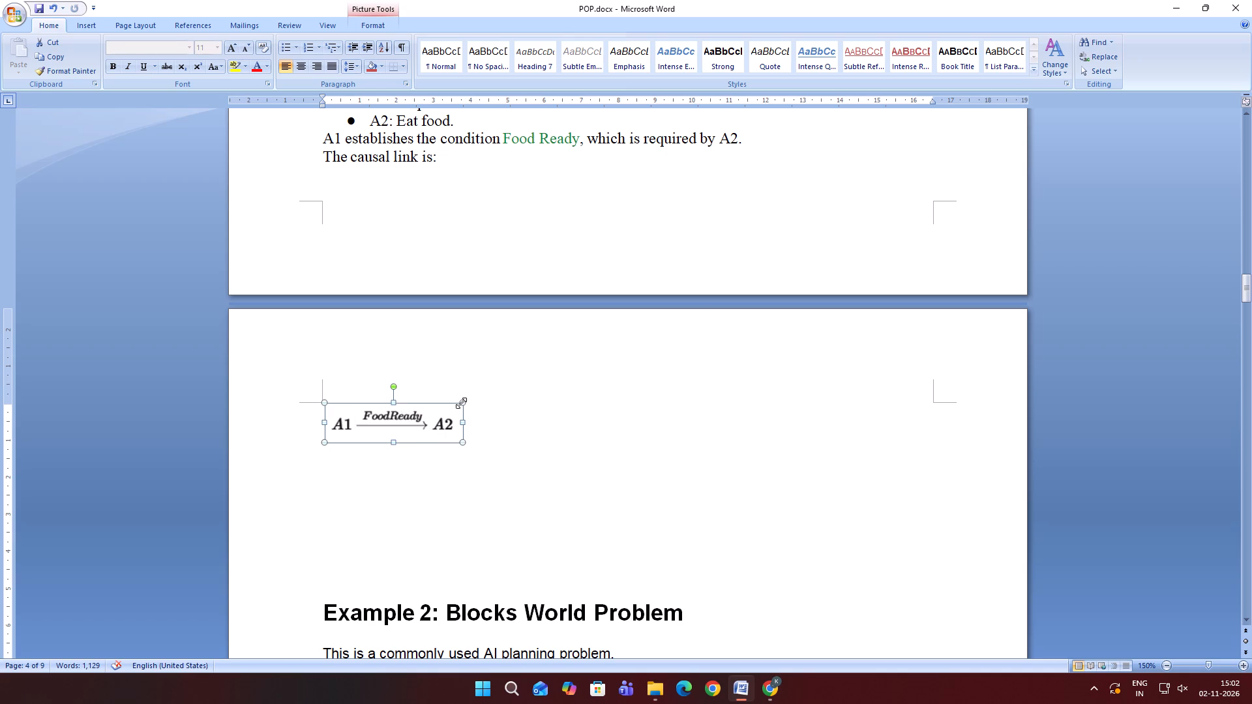
{"action": "left_click_drag", "start_coordinate": [461, 403], "coordinate": [450, 406]}
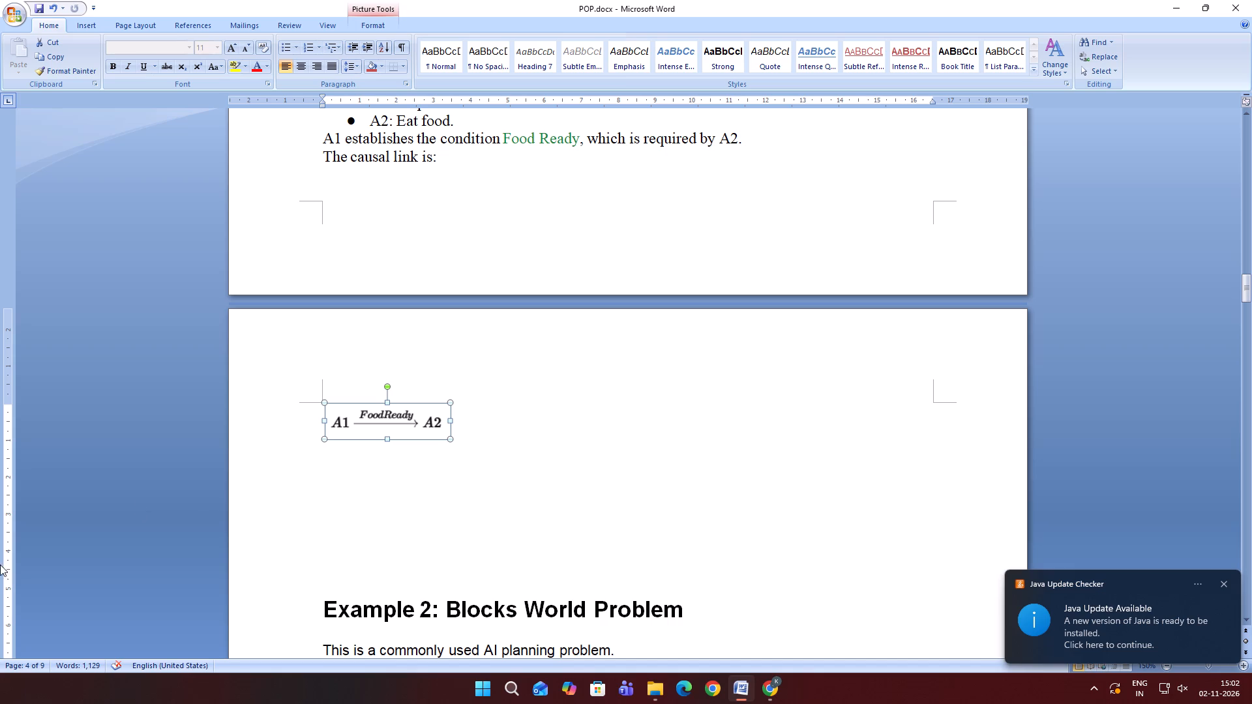
{"action": "left_click", "coordinate": [352, 572]}
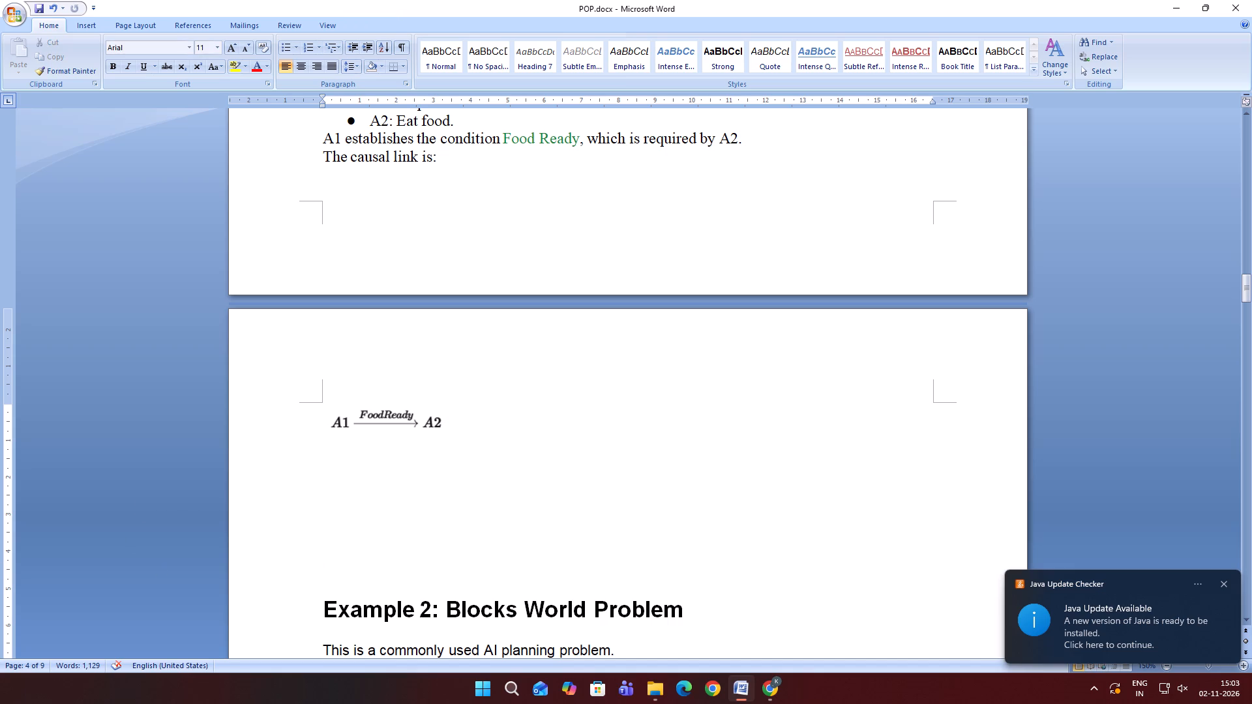
Move the FoodReady picture to the end of the "The causal link is:" line and shrink it towards the text height.
{"action": "left_click", "coordinate": [385, 430]}
{"action": "left_click_drag", "start_coordinate": [385, 426], "coordinate": [526, 170]}
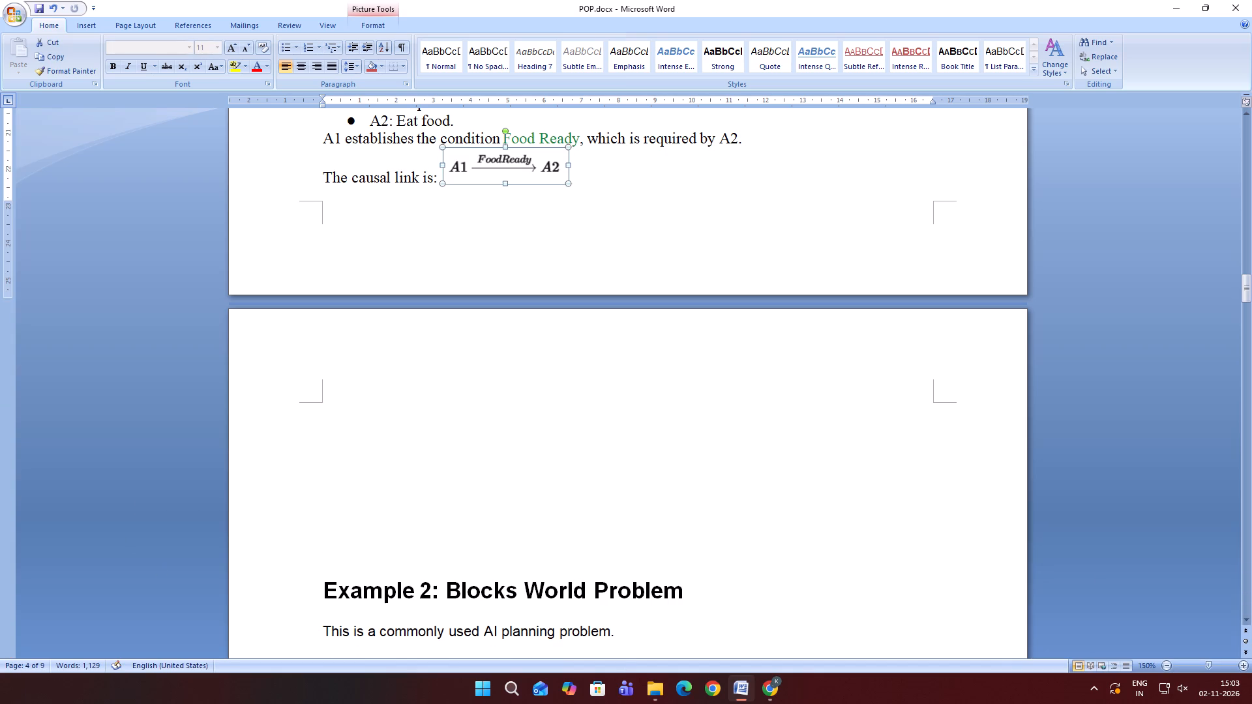
{"action": "left_click", "coordinate": [495, 172]}
{"action": "left_click_drag", "start_coordinate": [567, 184], "coordinate": [529, 173]}
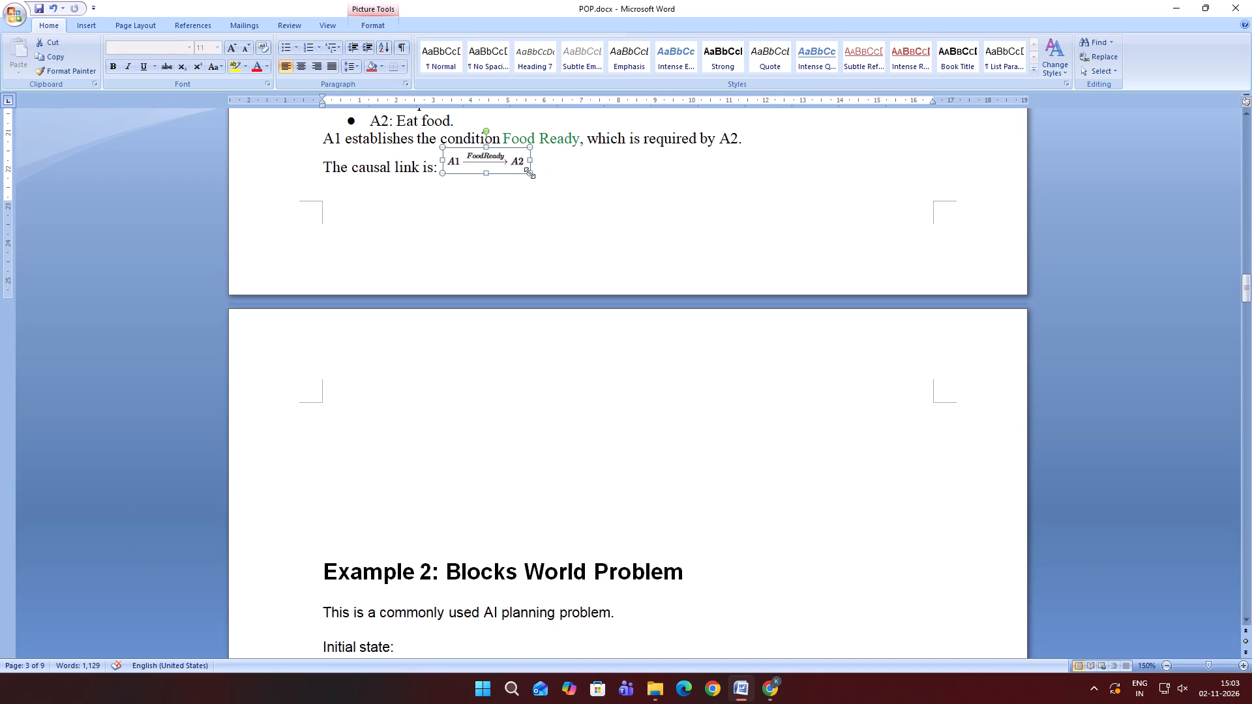
Insert three spaces between "The causal link is:" and the FoodReady picture.
{"action": "left_click", "coordinate": [440, 168]}
{"action": "key", "text": "space"}
{"action": "key", "text": "space"}
{"action": "key", "text": "space"}
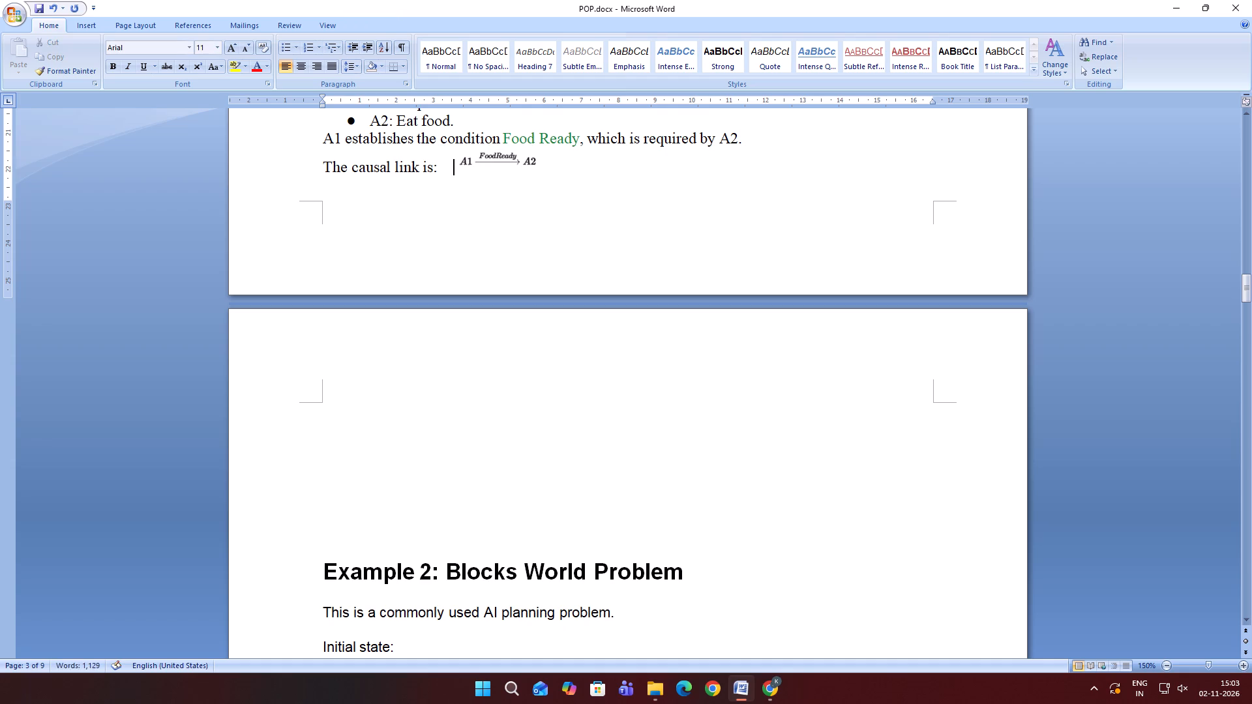
Fine-tune the FoodReady picture's size so it fits its text line while staying readable.
{"action": "left_click", "coordinate": [518, 165]}
{"action": "left_click_drag", "start_coordinate": [541, 146], "coordinate": [532, 153]}
{"action": "left_click", "coordinate": [539, 194]}
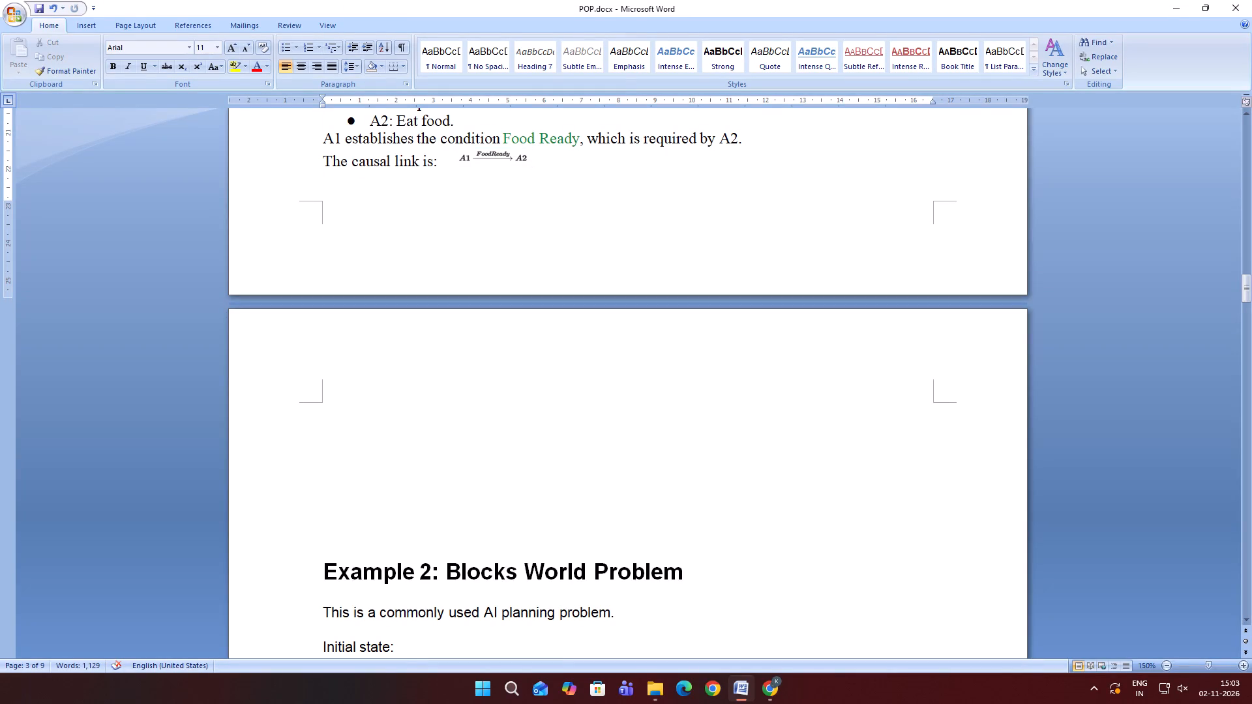
{"action": "left_click", "coordinate": [513, 156]}
{"action": "left_click_drag", "start_coordinate": [531, 168], "coordinate": [538, 173]}
{"action": "left_click", "coordinate": [419, 405]}
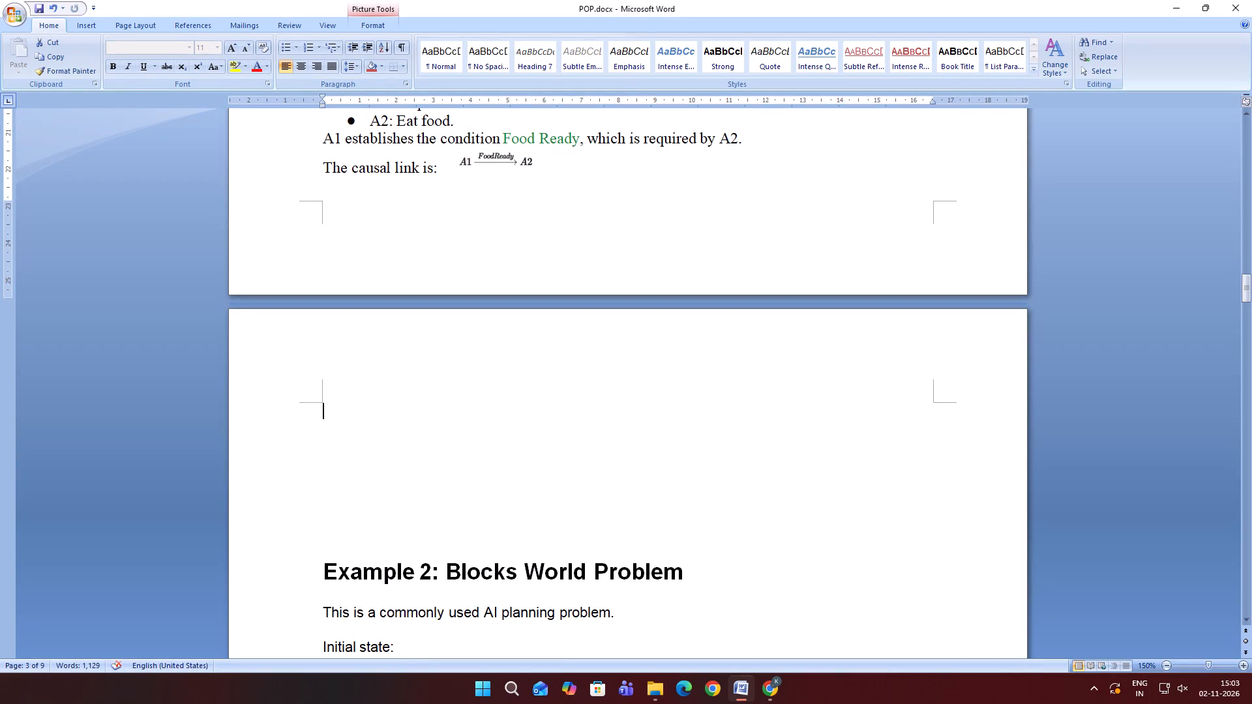
Delete the blank lines above the "Example 2: Blocks World Problem" heading so it starts at the top of its page.
{"action": "left_click", "coordinate": [327, 575]}
{"action": "key", "text": "BackSpace"}
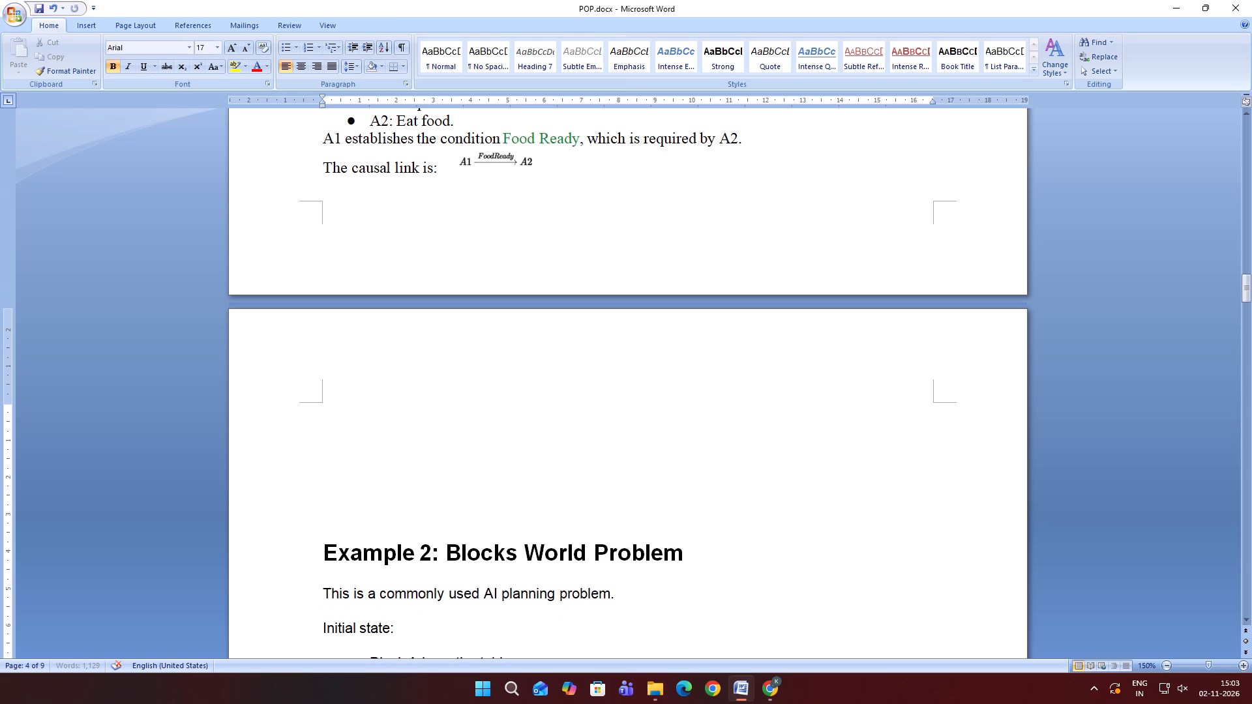
{"action": "key", "text": "BackSpace"}
{"action": "key", "text": "BackSpace"}
{"action": "key", "text": "BackSpace"}
{"action": "key", "text": "BackSpace"}
{"action": "key", "text": "BackSpace"}
{"action": "key", "text": "BackSpace"}
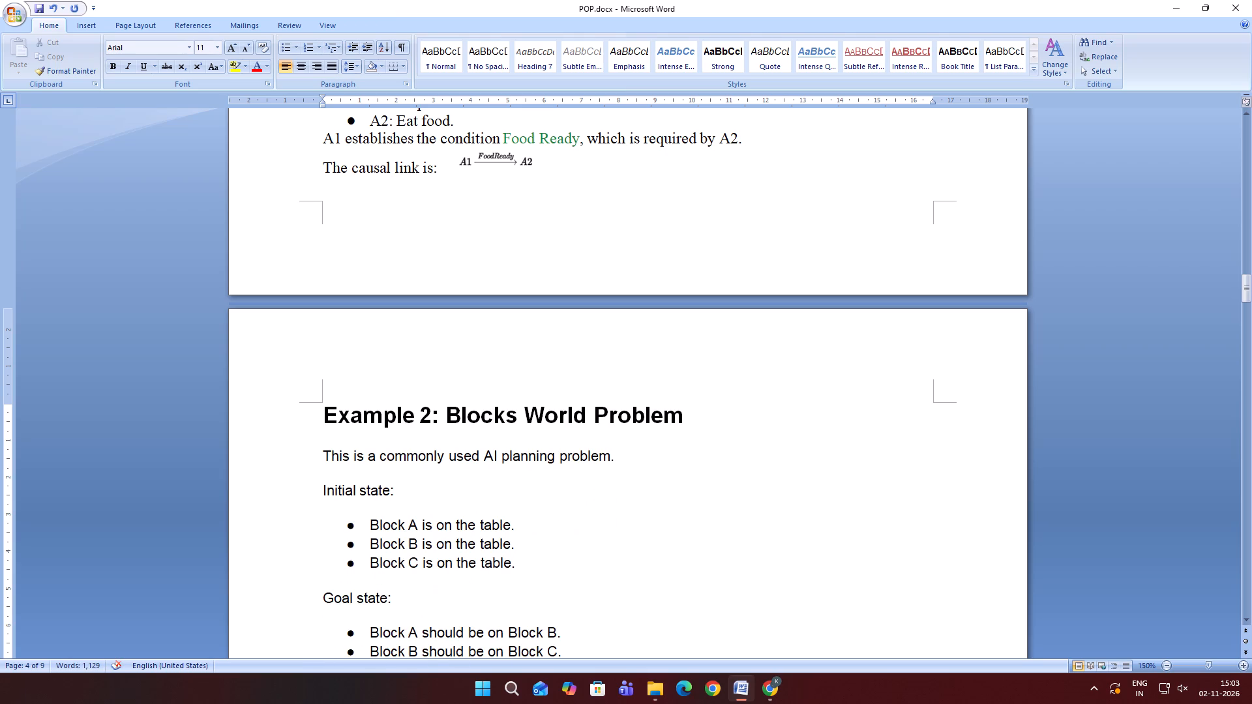
Set the text from "Example 2: Blocks World Problem" through "Block B should be on Block C." to Times New Roman, size 12.
{"action": "left_click_drag", "start_coordinate": [320, 413], "coordinate": [509, 247]}
{"action": "scroll", "coordinate": [393, 475], "scroll_direction": "down", "scroll_amount": 8}
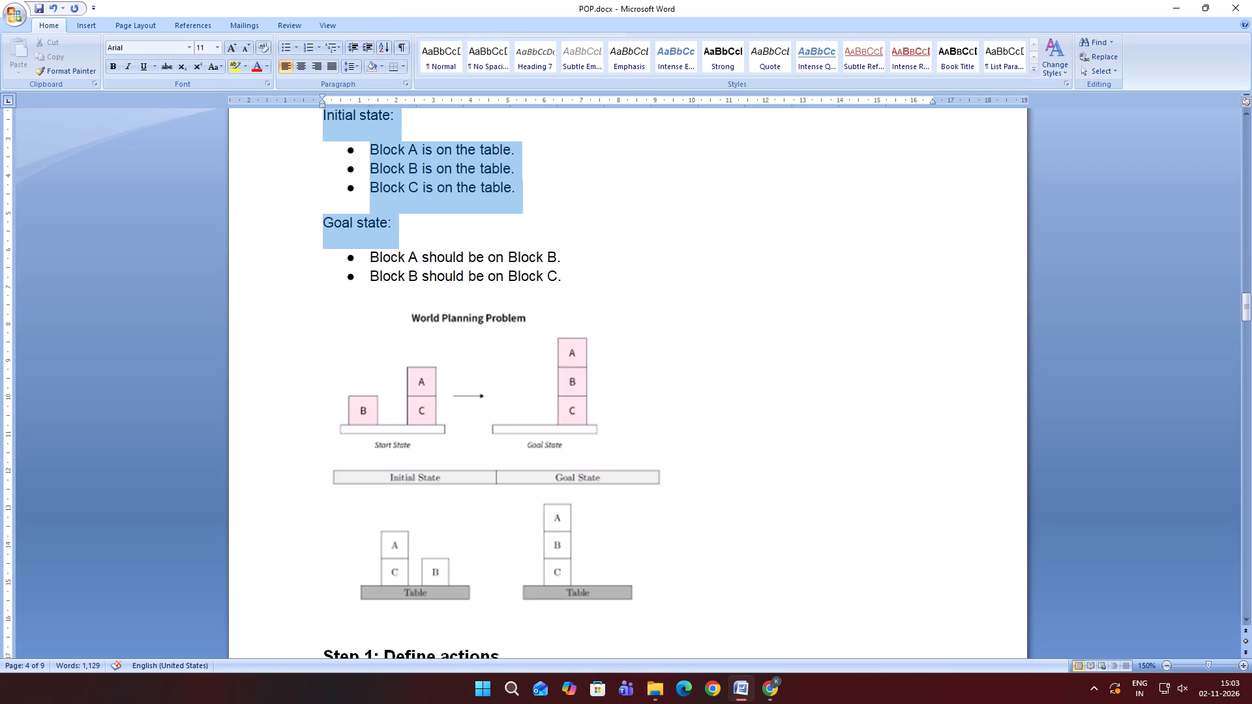
{"action": "left_click_drag", "start_coordinate": [509, 247], "coordinate": [584, 272]}
{"action": "left_click", "coordinate": [190, 50]}
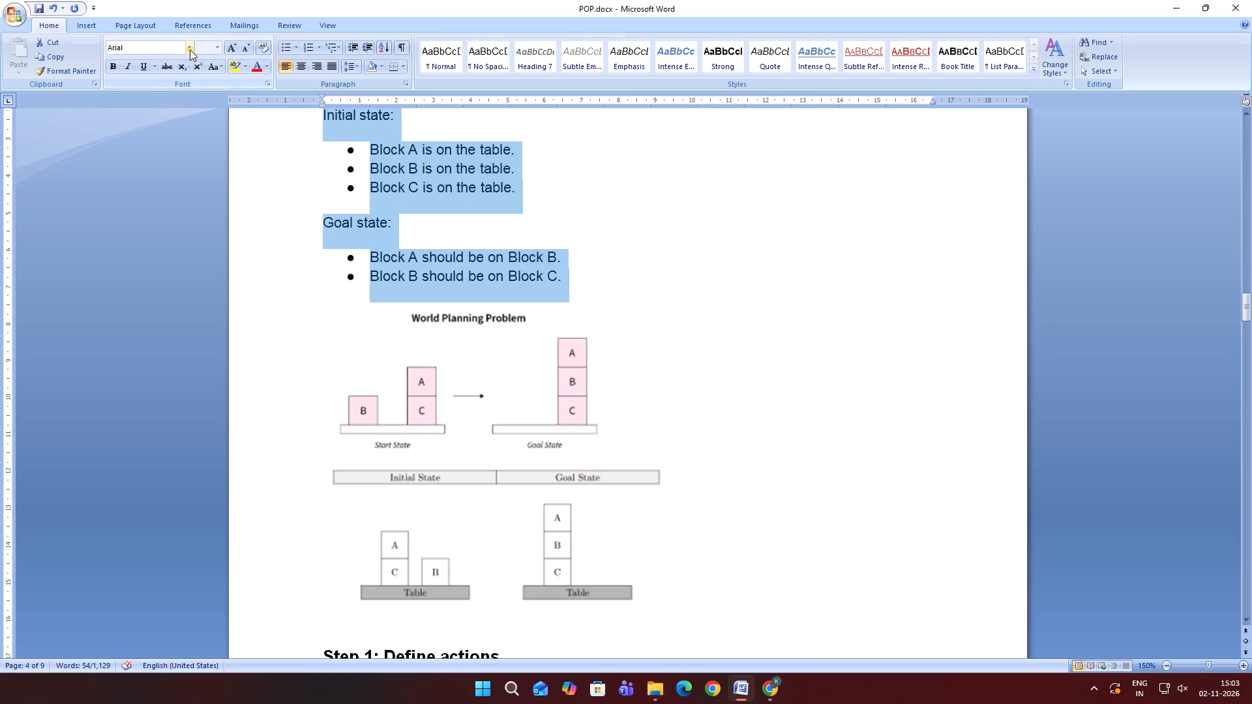
{"action": "left_click", "coordinate": [172, 126]}
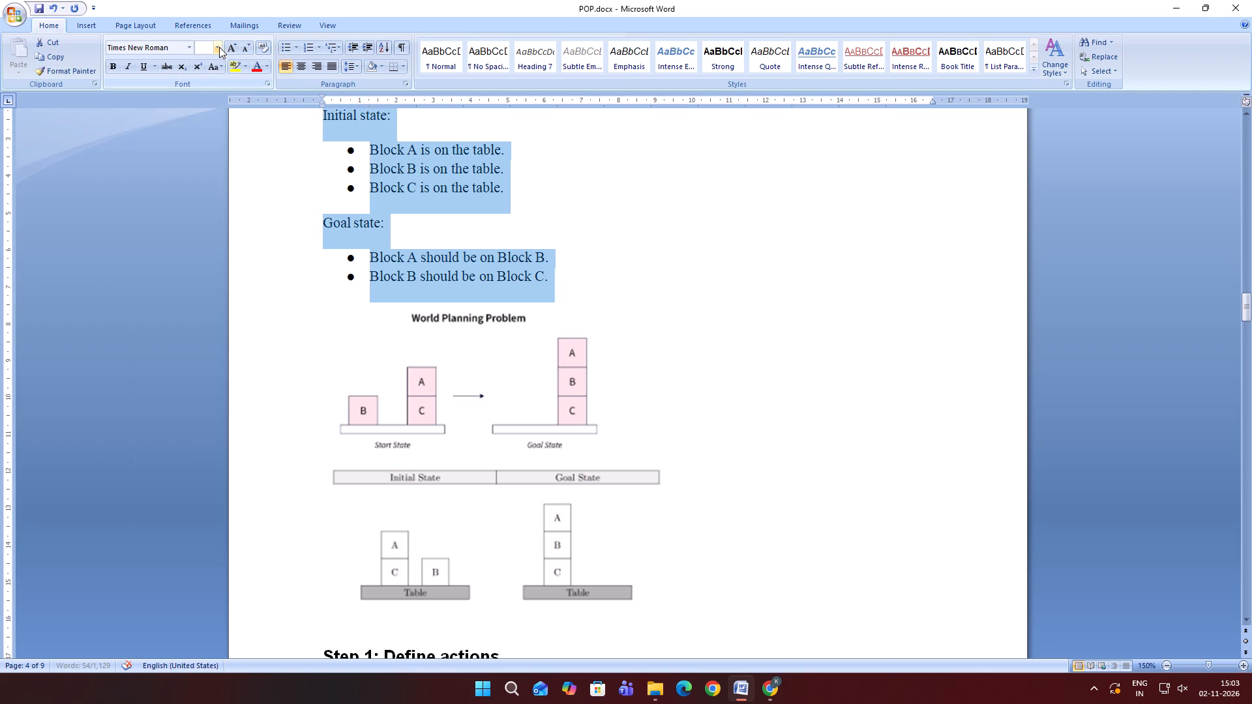
{"action": "left_click", "coordinate": [219, 47]}
{"action": "left_click", "coordinate": [205, 106]}
Set the same text's line spacing to 1.0 and remove the space before and after its paragraphs.
{"action": "left_click", "coordinate": [352, 66]}
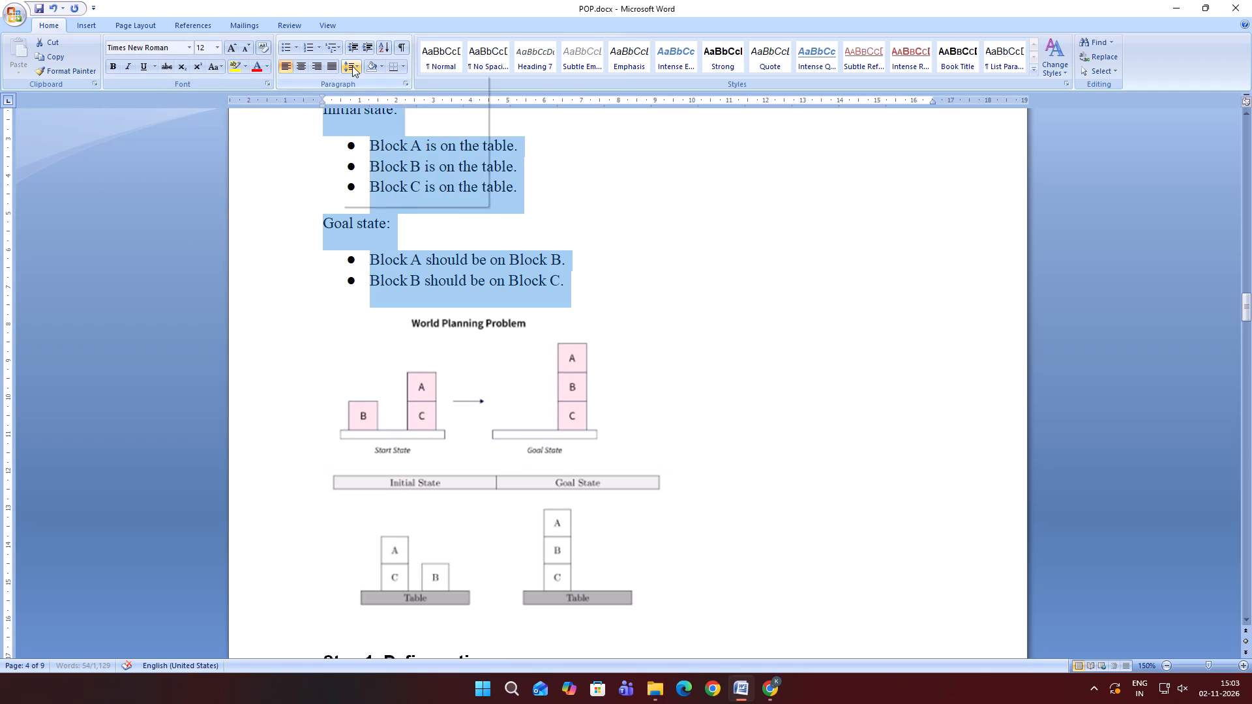
{"action": "left_click", "coordinate": [352, 83]}
{"action": "left_click", "coordinate": [353, 66]}
{"action": "left_click", "coordinate": [359, 186]}
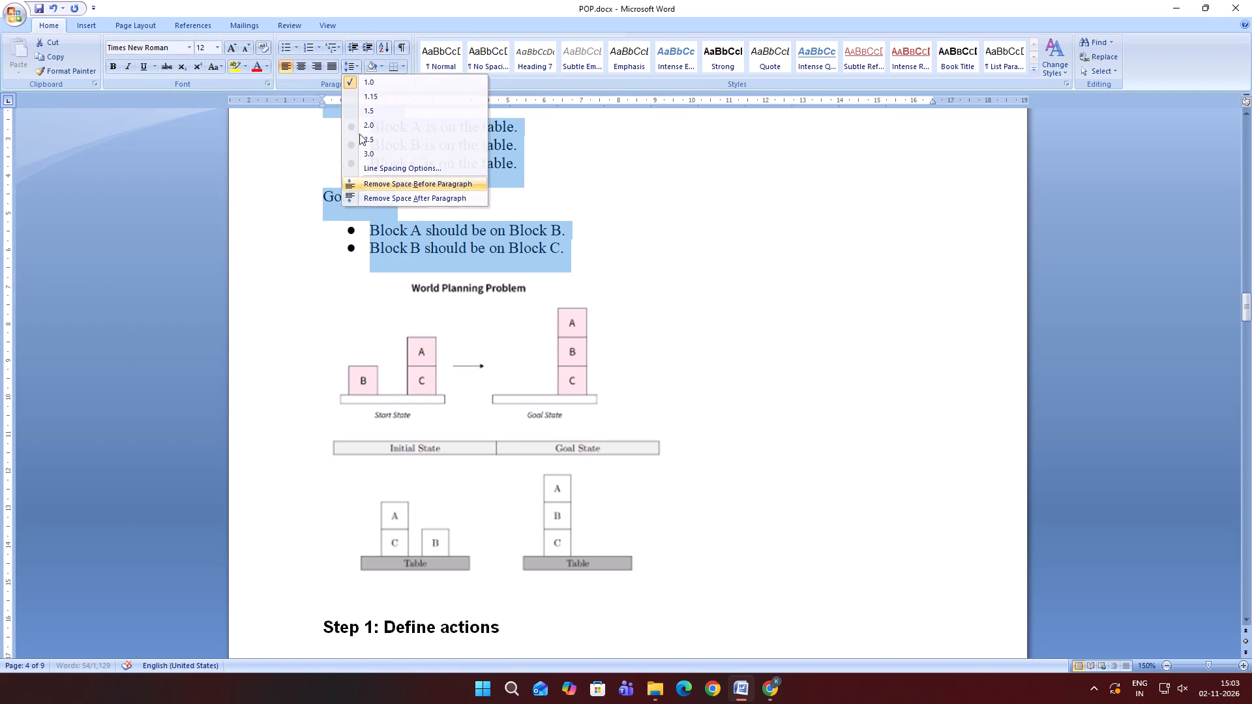
{"action": "left_click", "coordinate": [353, 65]}
{"action": "left_click", "coordinate": [371, 194]}
{"action": "left_click", "coordinate": [548, 203]}
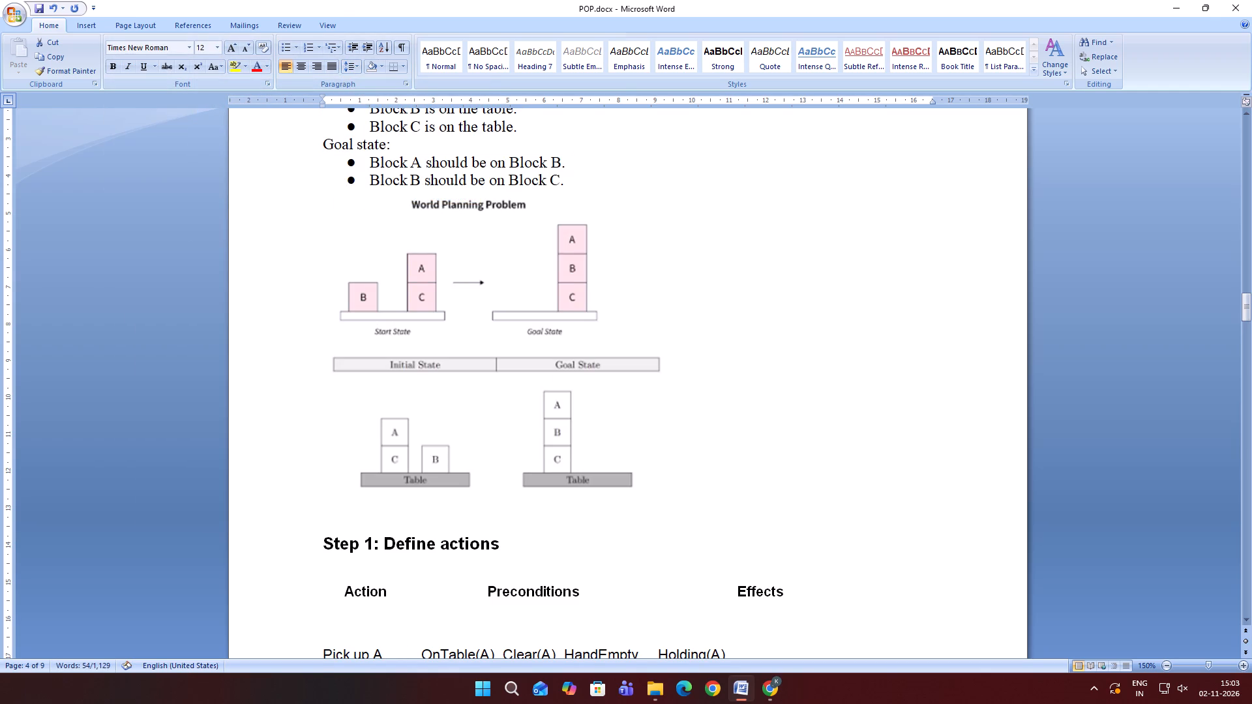
{"action": "left_click", "coordinate": [642, 192]}
Slightly shrink the World Planning Problem picture below the goal state bullets.
{"action": "scroll", "coordinate": [642, 192], "scroll_direction": "up", "scroll_amount": 4}
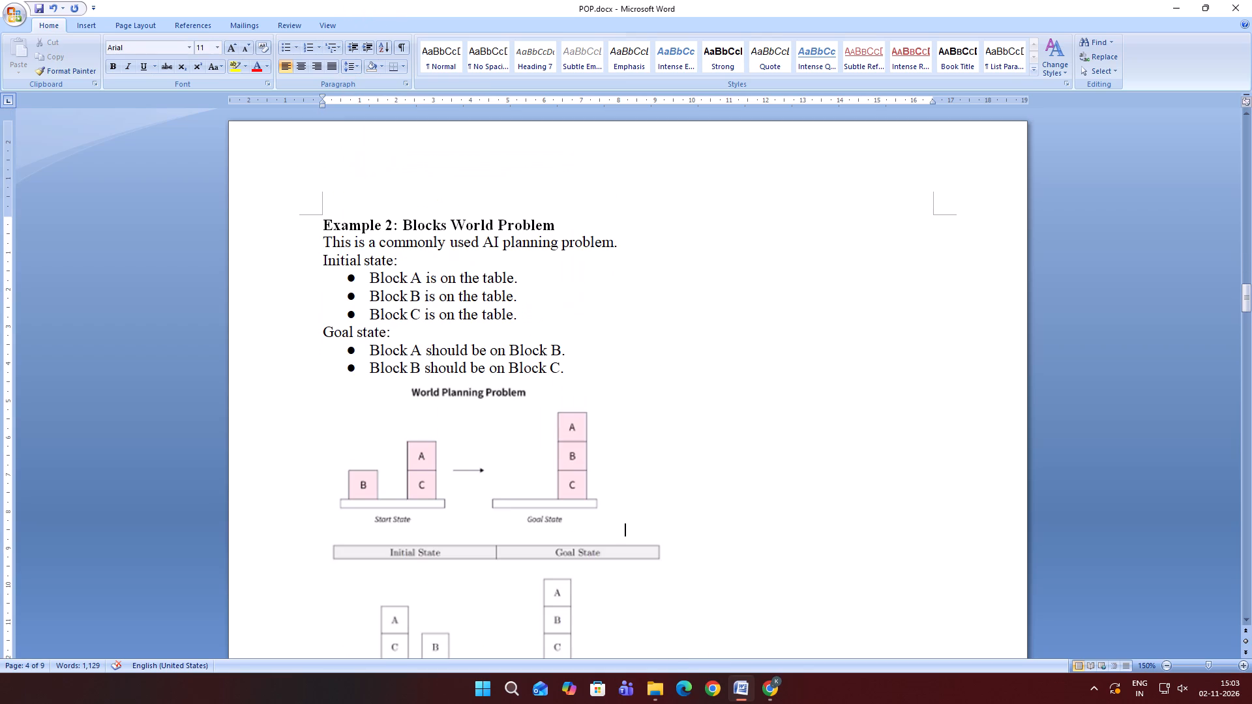
{"action": "left_click", "coordinate": [601, 375]}
{"action": "left_click", "coordinate": [550, 428]}
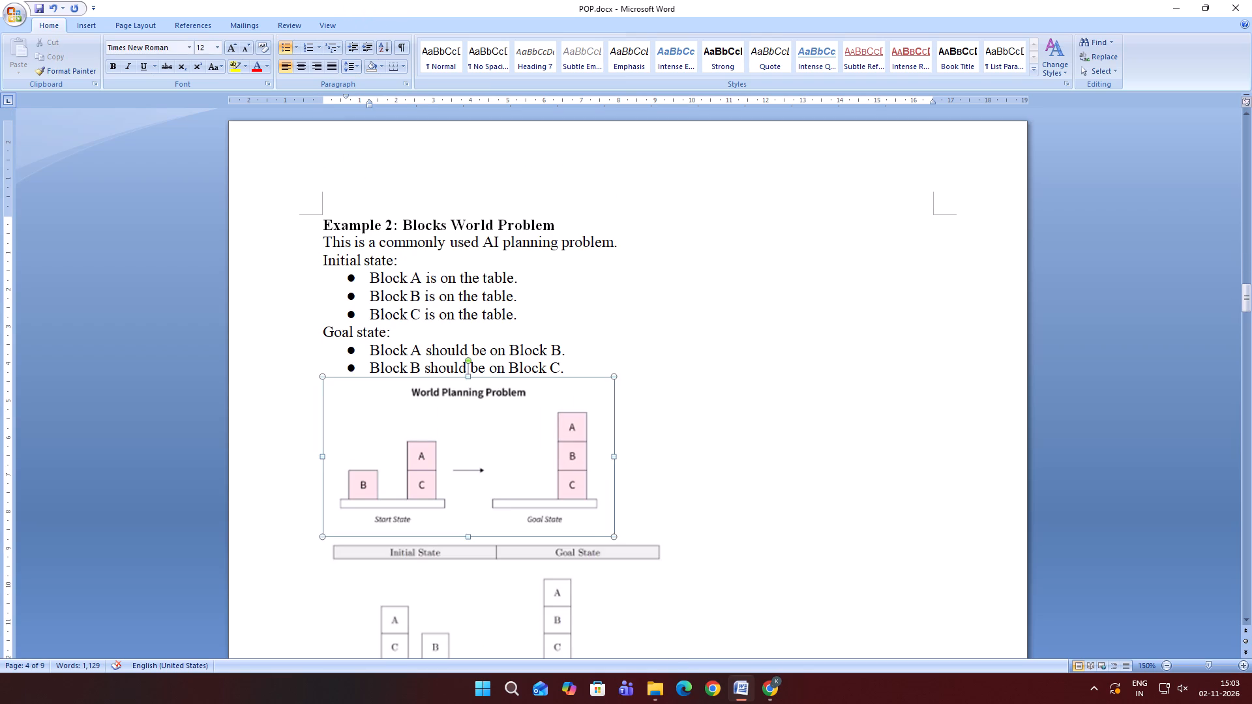
{"action": "left_click_drag", "start_coordinate": [614, 537], "coordinate": [605, 535]}
Resize the Initial State/Goal State picture to fit beside the World Planning Problem picture and reach the right margin.
{"action": "left_click", "coordinate": [565, 567]}
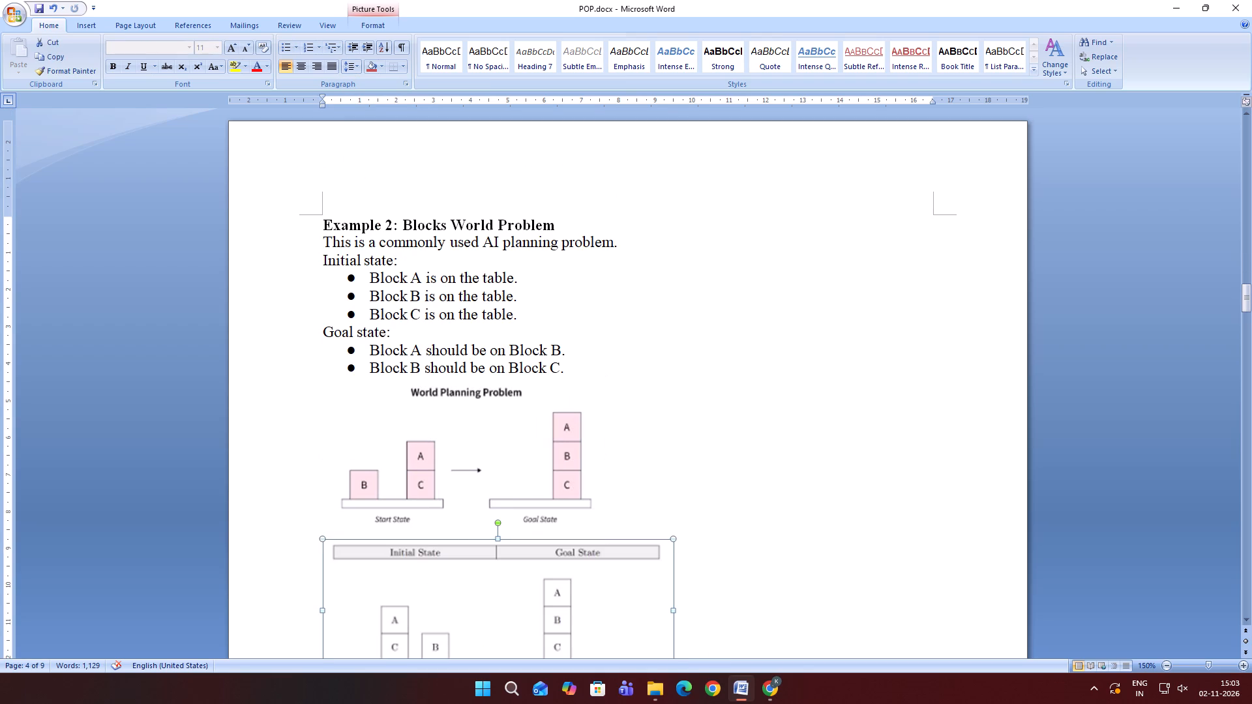
{"action": "left_click_drag", "start_coordinate": [676, 539], "coordinate": [651, 557]}
{"action": "left_click_drag", "start_coordinate": [653, 539], "coordinate": [590, 562]}
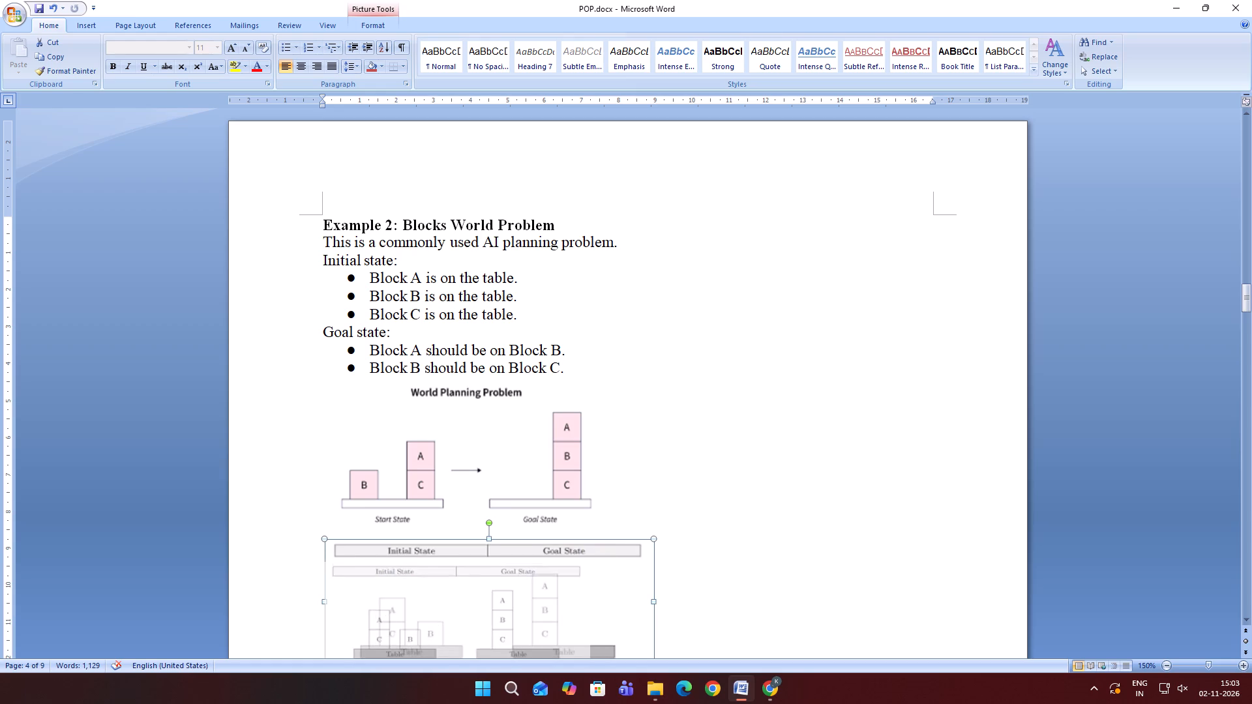
{"action": "left_click_drag", "start_coordinate": [883, 434], "coordinate": [904, 415]}
{"action": "left_click_drag", "start_coordinate": [903, 415], "coordinate": [919, 406]}
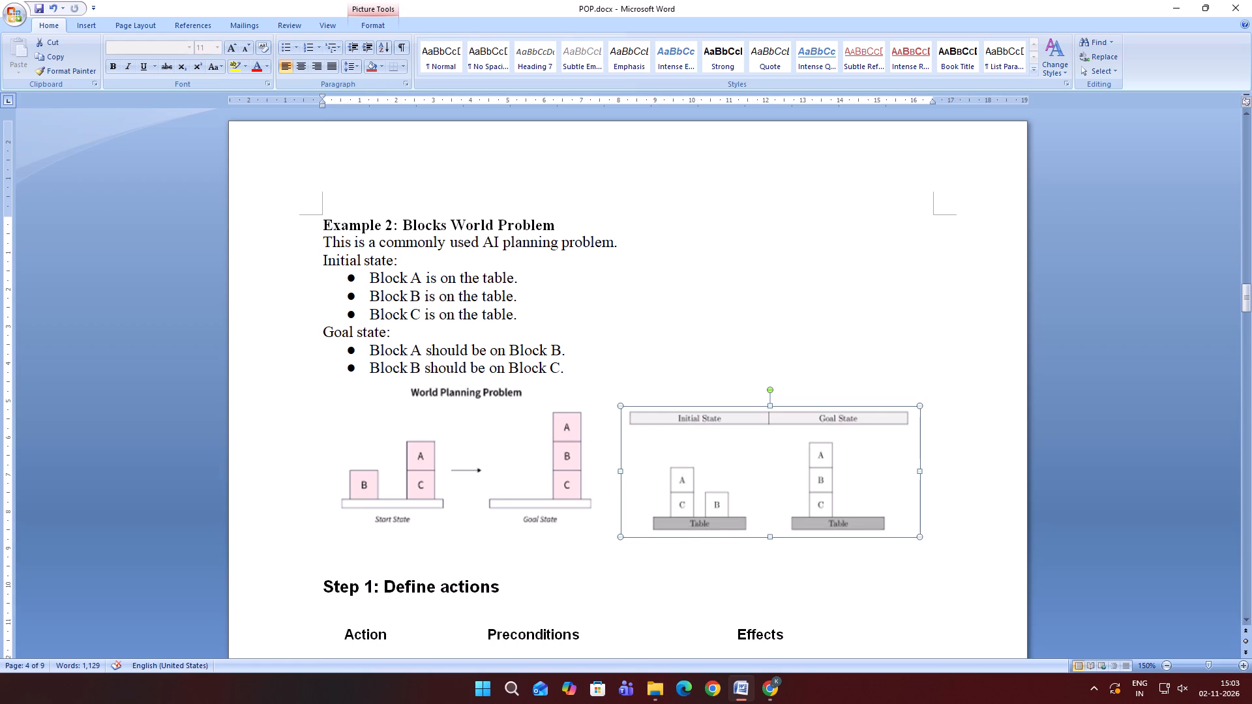
Shrink the World Planning Problem picture further and enlarge the Initial State/Goal State picture to match its height.
{"action": "left_click", "coordinate": [546, 450]}
{"action": "left_click_drag", "start_coordinate": [604, 377], "coordinate": [586, 392]}
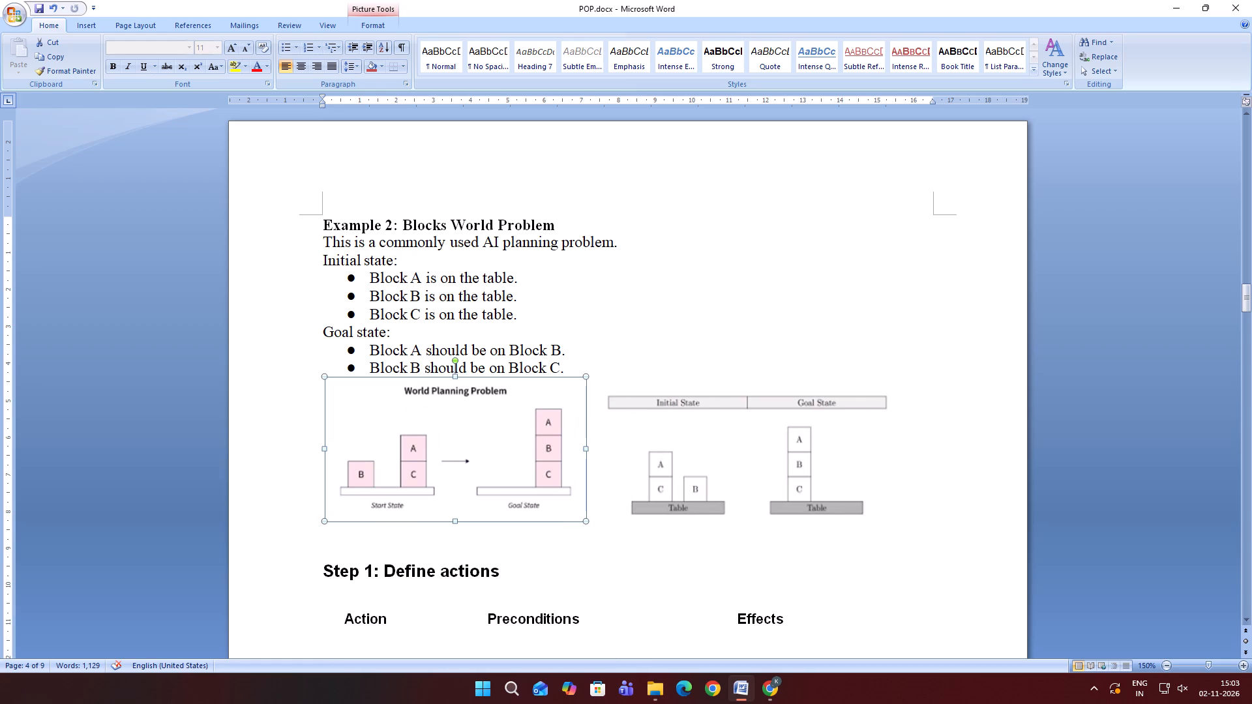
{"action": "left_click", "coordinate": [718, 426]}
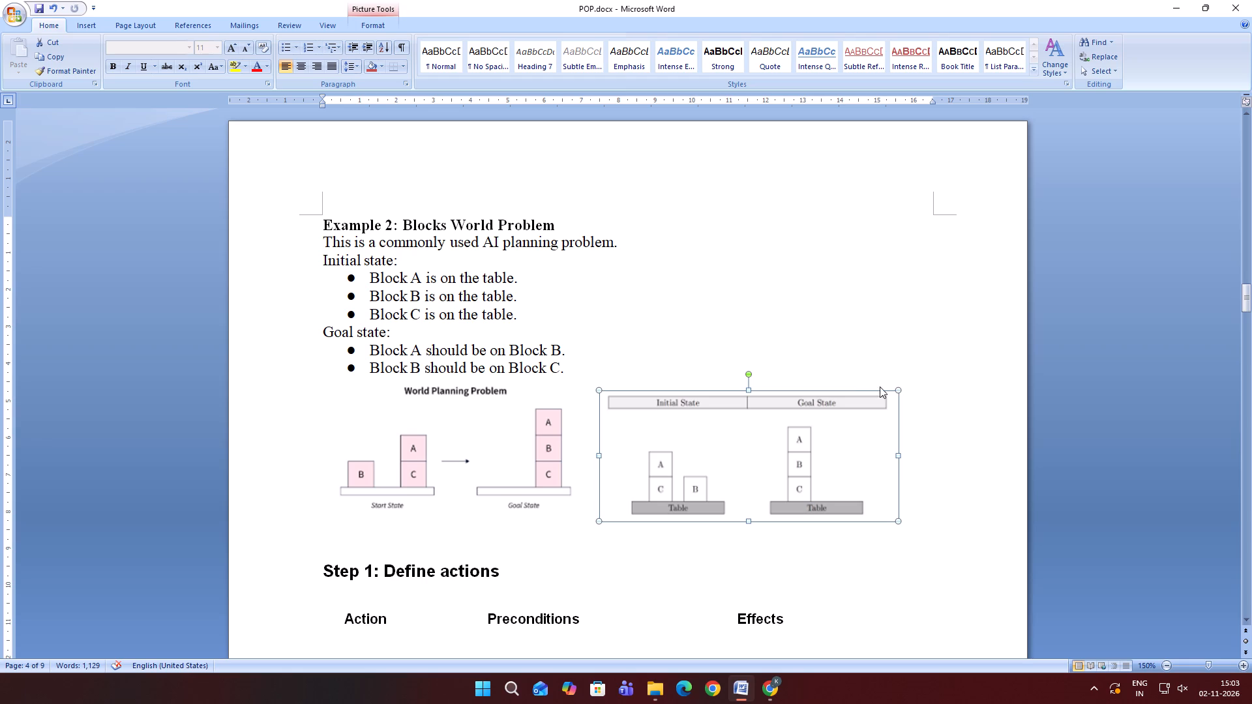
{"action": "left_click_drag", "start_coordinate": [898, 390], "coordinate": [914, 377]}
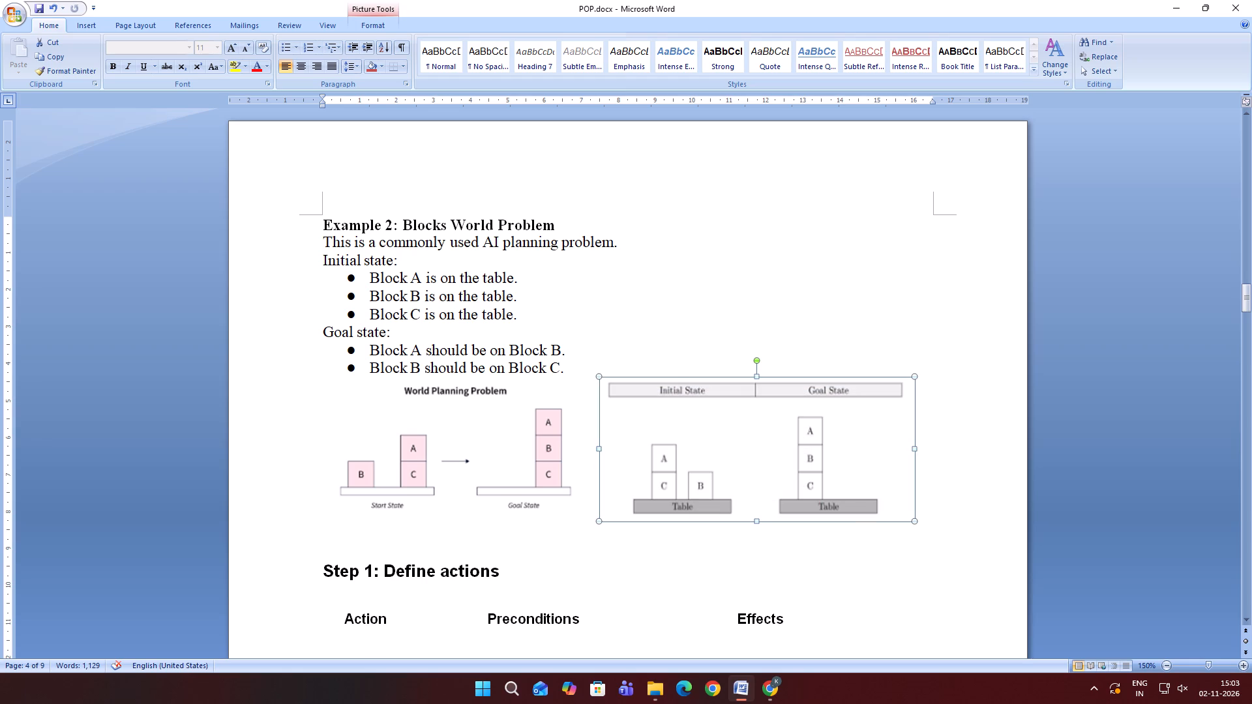
{"action": "left_click", "coordinate": [633, 554]}
Insert six spaces between the World Planning Problem and Initial State/Goal State pictures, and undo the last two.
{"action": "scroll", "coordinate": [589, 563], "scroll_direction": "down", "scroll_amount": 2}
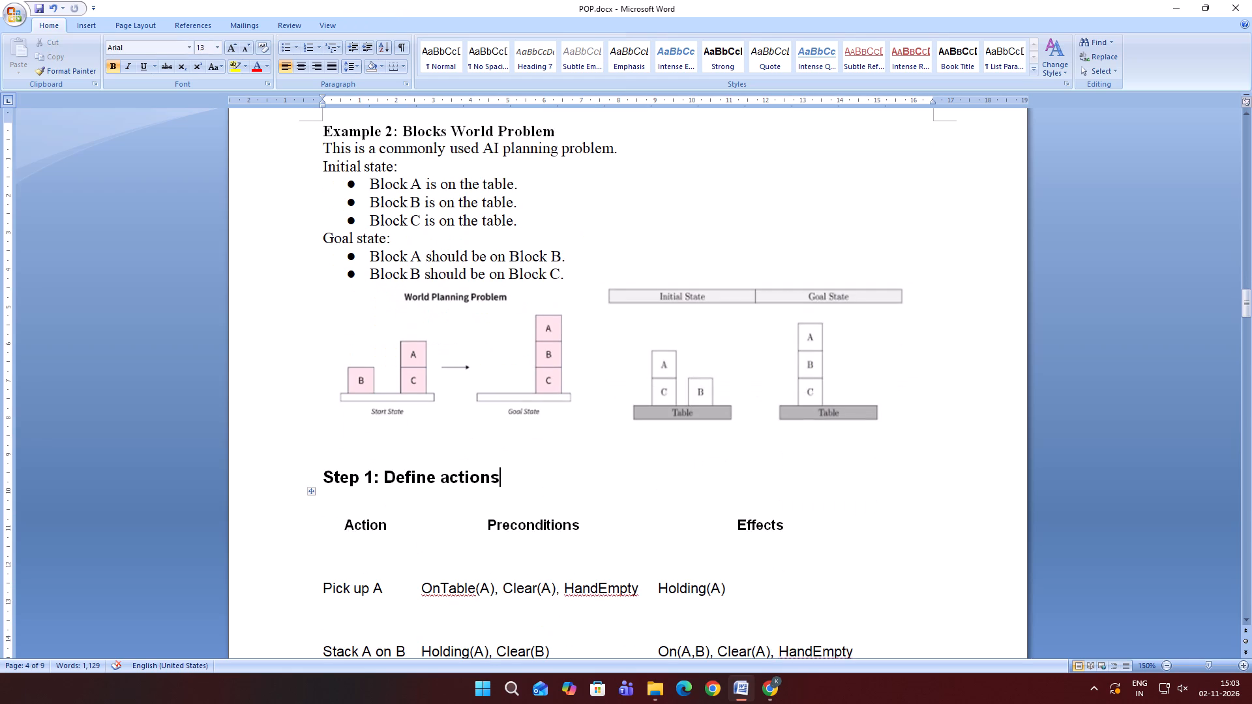
{"action": "left_click", "coordinate": [586, 433]}
{"action": "left_click", "coordinate": [597, 419]}
{"action": "key", "text": "space"}
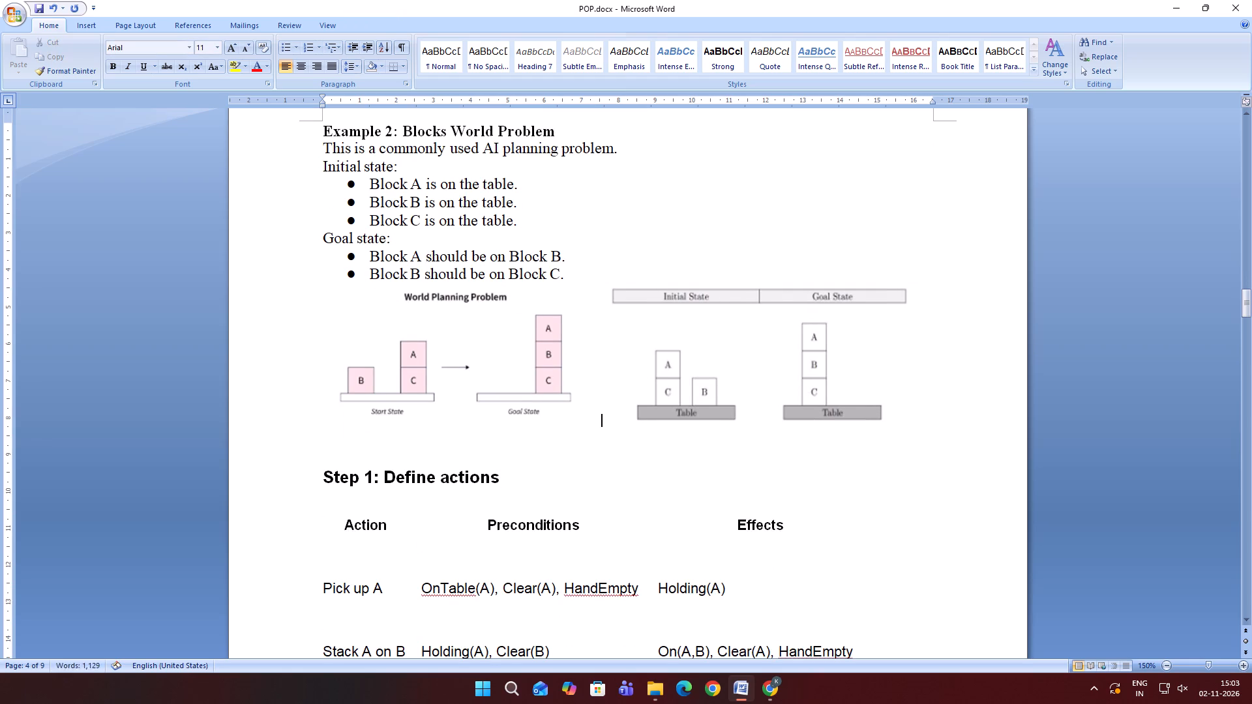
{"action": "key", "text": "space"}
{"action": "key", "text": "space"}
{"action": "key", "text": "space"}
{"action": "key", "text": "space"}
{"action": "key", "text": "space"}
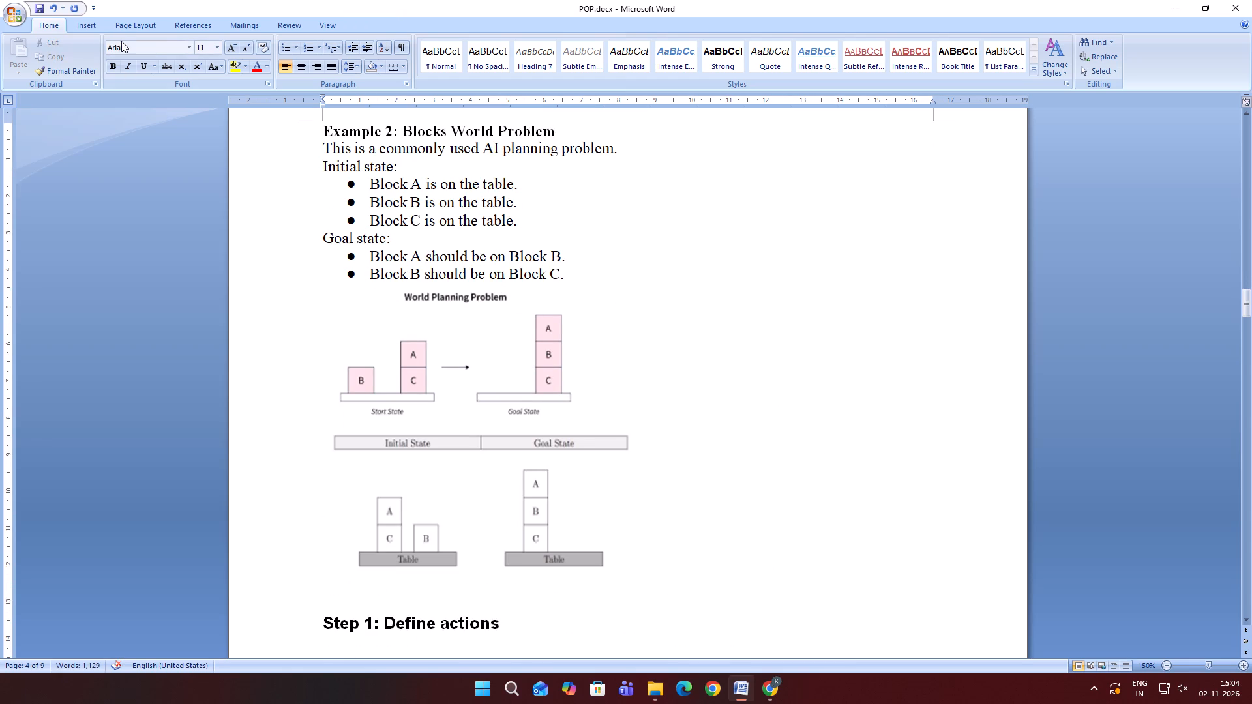
{"action": "left_click", "coordinate": [50, 7]}
{"action": "left_click", "coordinate": [52, 9]}
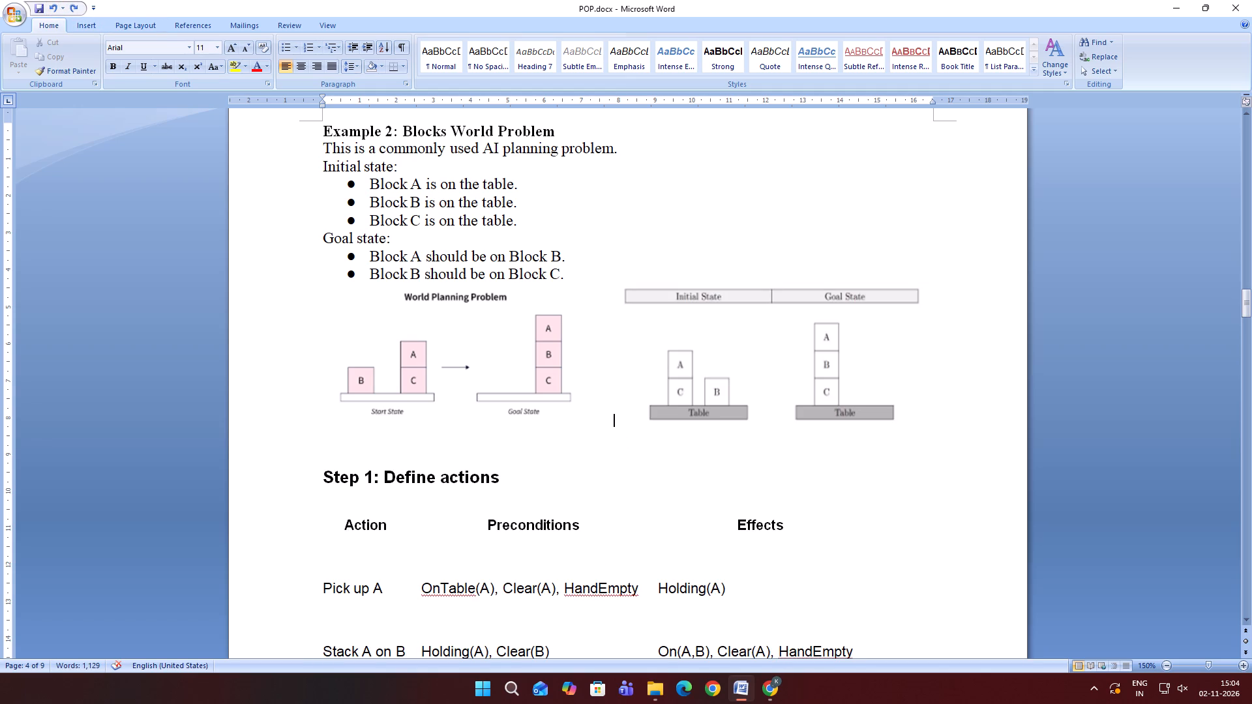
Set the text from the Step 1: Define actions heading through the ordering constraints picture to Times New Roman, size 12.
{"action": "left_click_drag", "start_coordinate": [318, 473], "coordinate": [434, 531]}
{"action": "scroll", "coordinate": [366, 504], "scroll_direction": "down", "scroll_amount": 3}
{"action": "scroll", "coordinate": [431, 529], "scroll_direction": "down", "scroll_amount": 2}
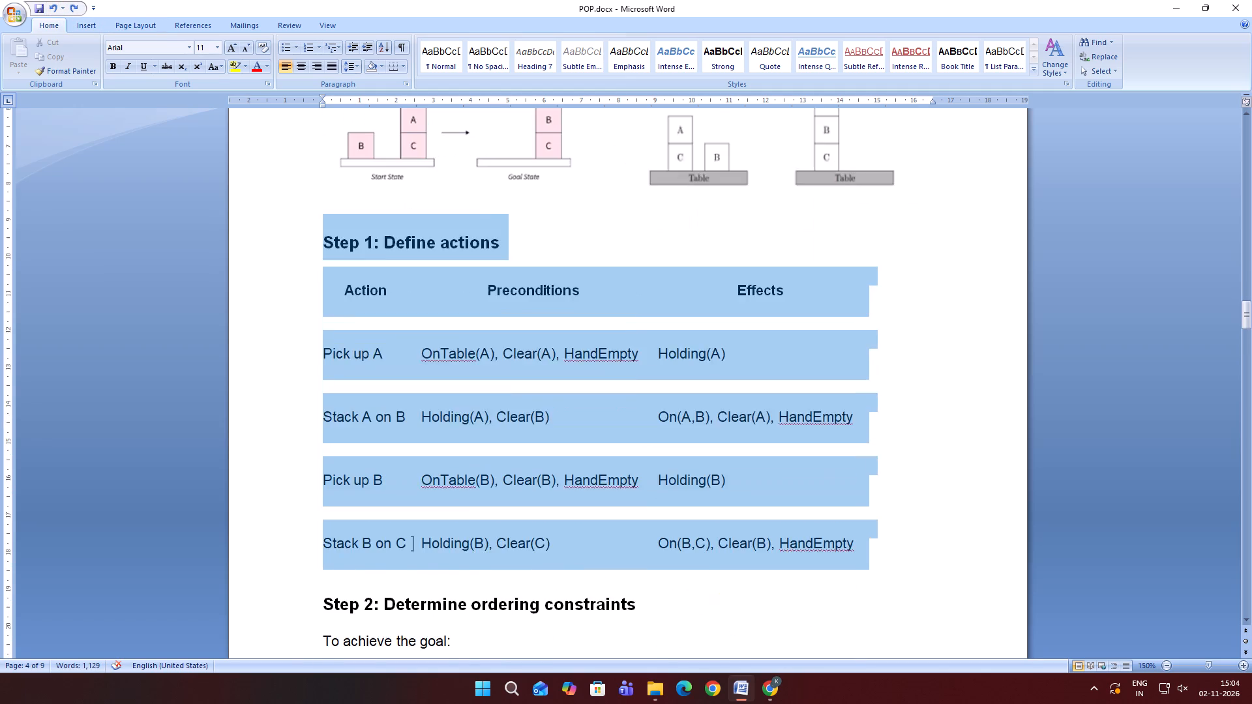
{"action": "scroll", "coordinate": [434, 531], "scroll_direction": "down", "scroll_amount": 9}
{"action": "left_click_drag", "start_coordinate": [434, 531], "coordinate": [580, 599]}
{"action": "scroll", "coordinate": [580, 599], "scroll_direction": "down", "scroll_amount": 8}
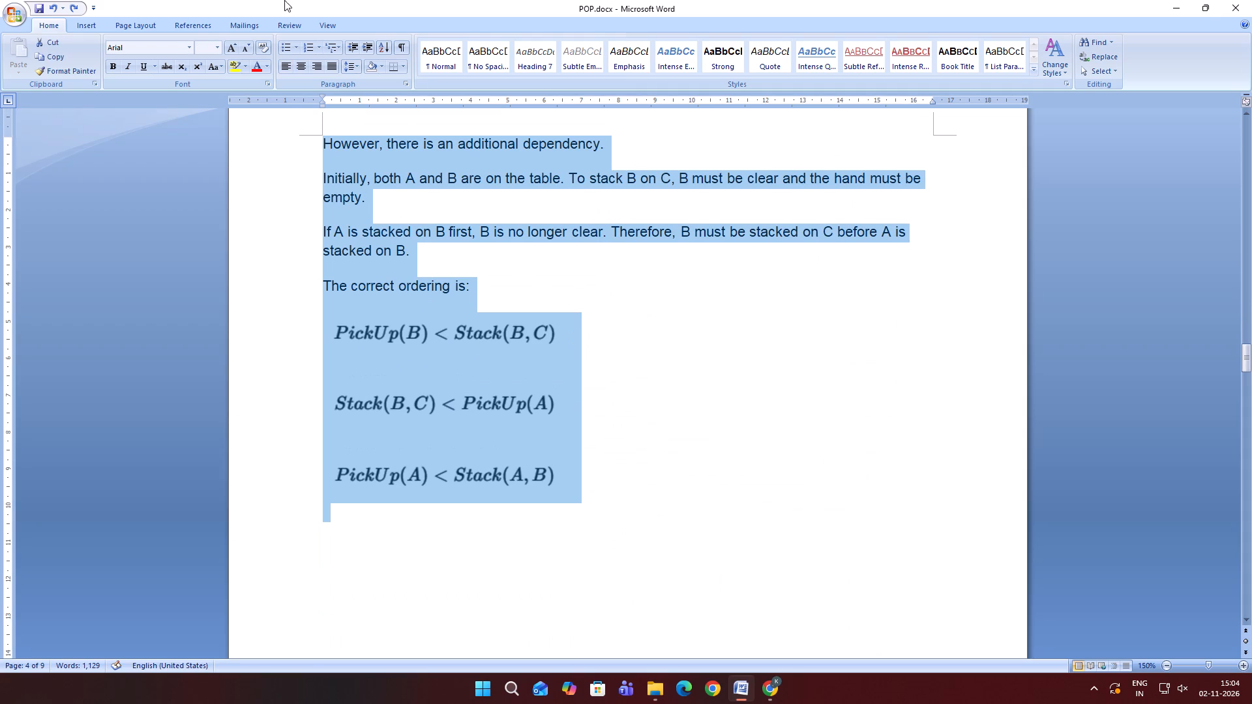
{"action": "left_click", "coordinate": [192, 46]}
{"action": "left_click", "coordinate": [169, 126]}
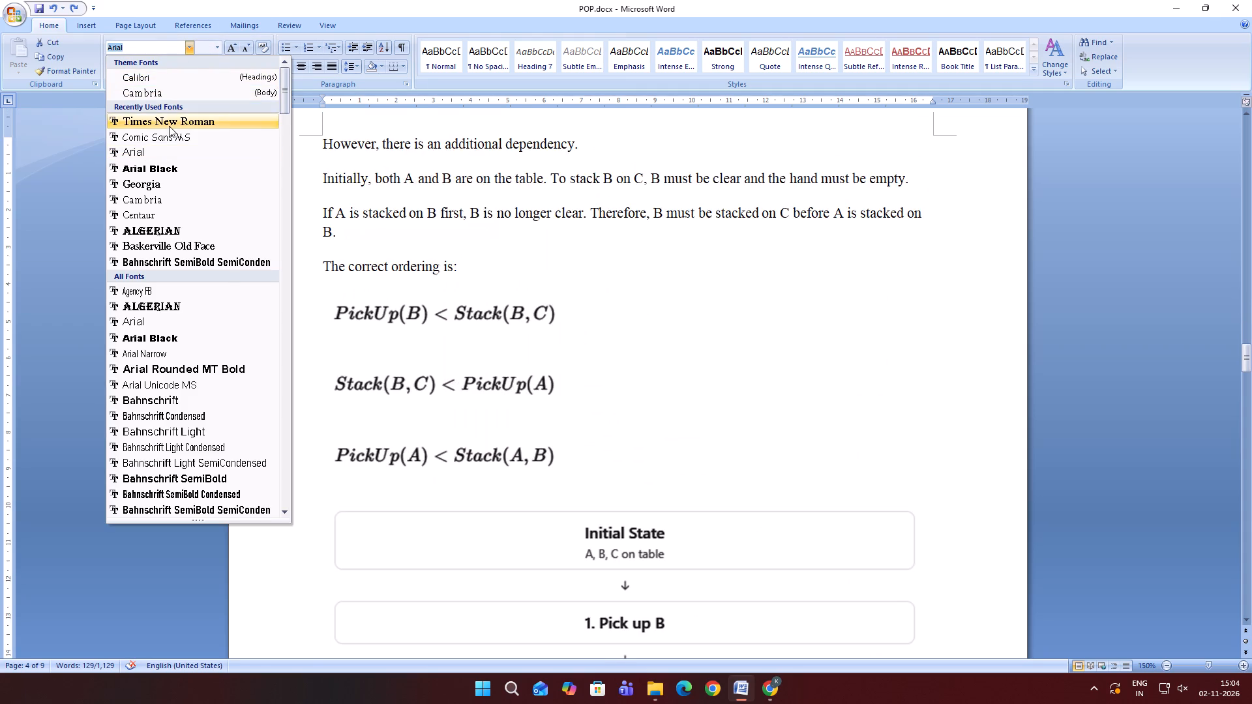
{"action": "left_click", "coordinate": [220, 45]}
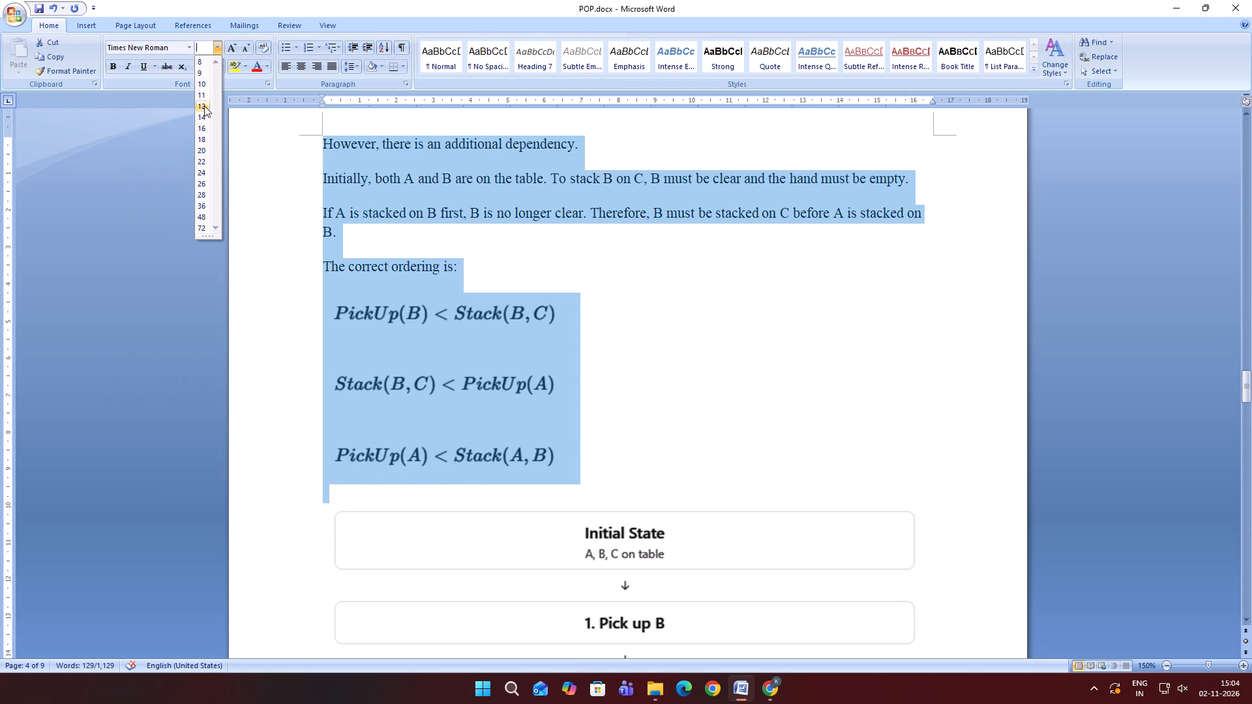
{"action": "left_click", "coordinate": [204, 107]}
Set the selected Step 1 and Step 2 text to 1.0 line spacing and remove the space before and after paragraphs.
{"action": "left_click", "coordinate": [352, 68]}
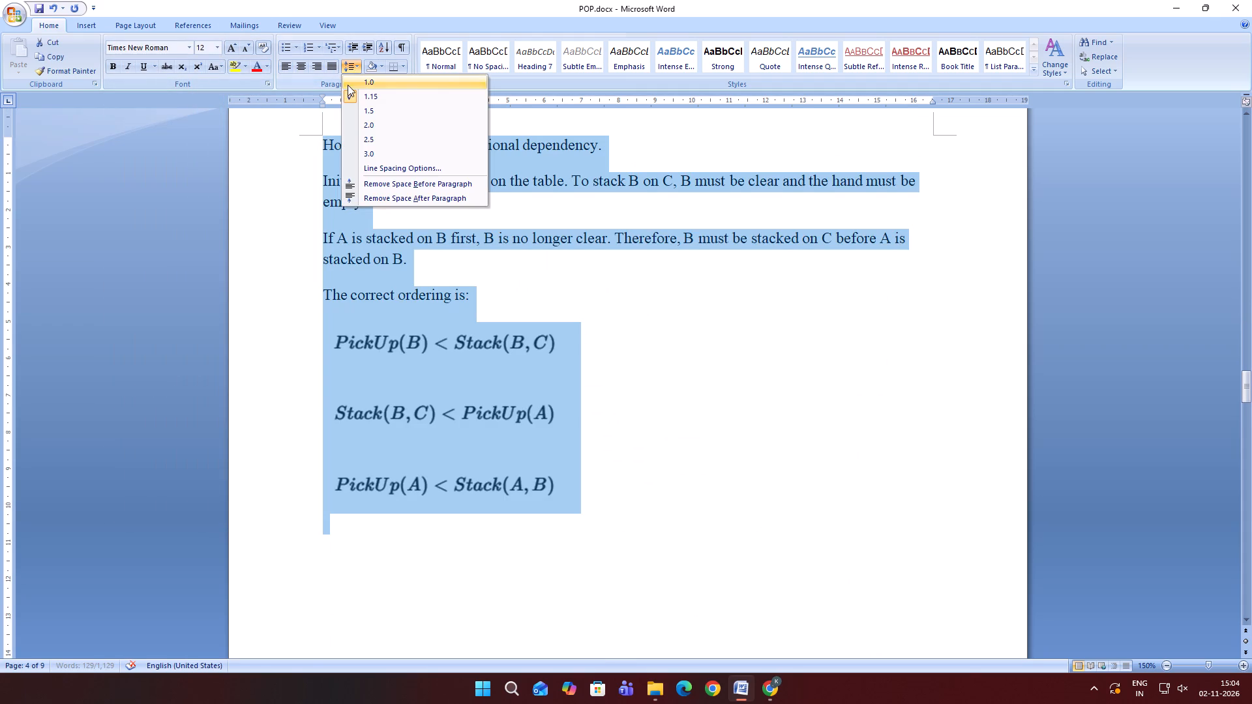
{"action": "left_click", "coordinate": [348, 87]}
{"action": "left_click", "coordinate": [348, 68]}
{"action": "left_click", "coordinate": [368, 179]}
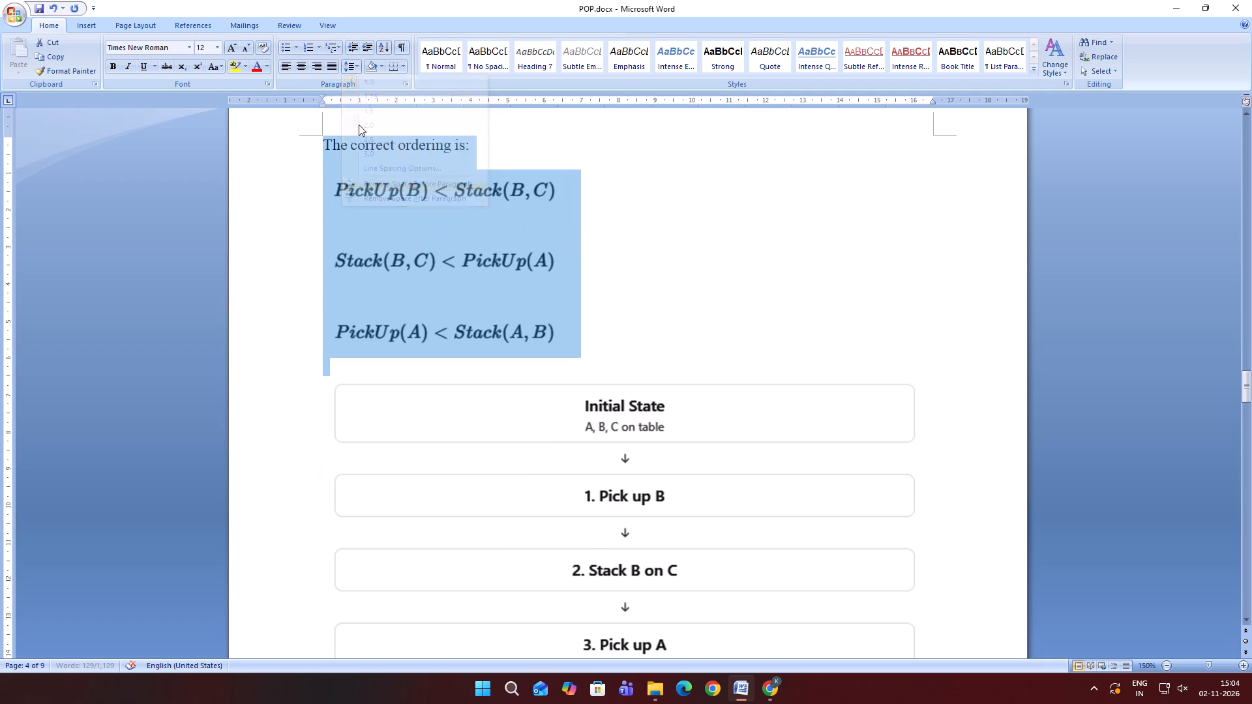
{"action": "left_click", "coordinate": [353, 67]}
{"action": "left_click", "coordinate": [374, 197]}
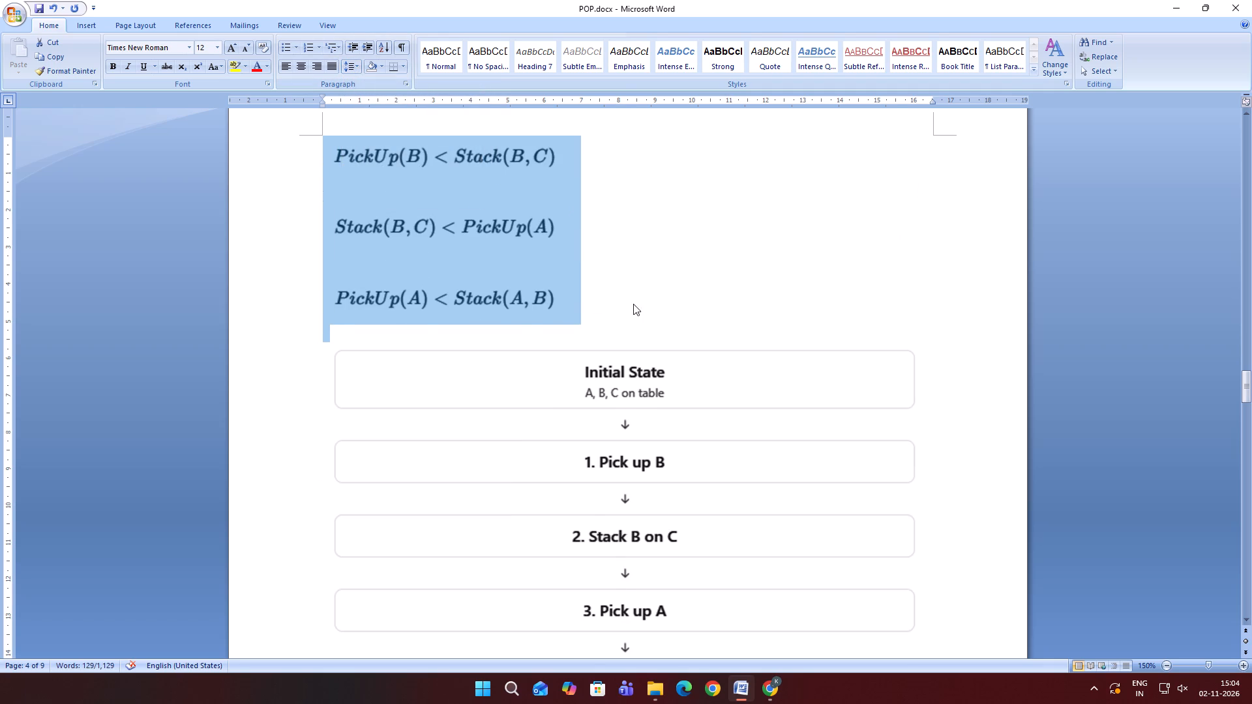
{"action": "left_click", "coordinate": [633, 304]}
Insert a blank line above "However, there is an additional dependency." in Step 2.
{"action": "scroll", "coordinate": [604, 304], "scroll_direction": "up", "scroll_amount": 14}
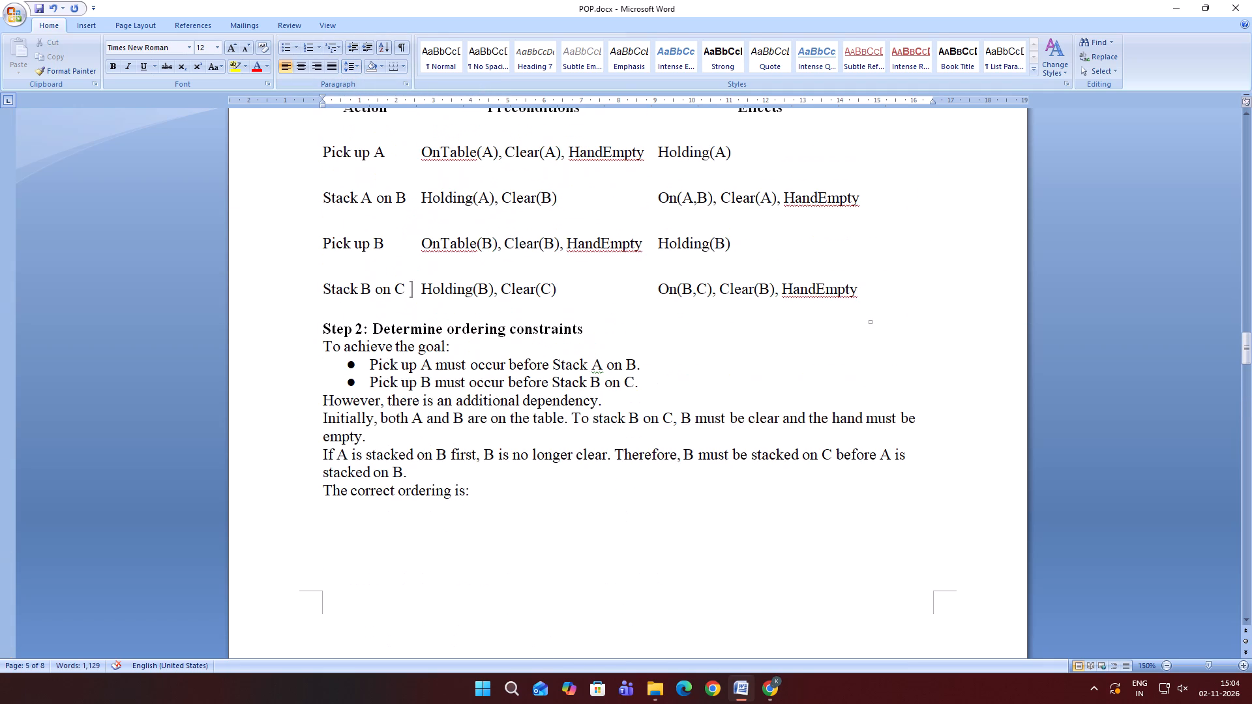
{"action": "scroll", "coordinate": [604, 304], "scroll_direction": "up", "scroll_amount": 4}
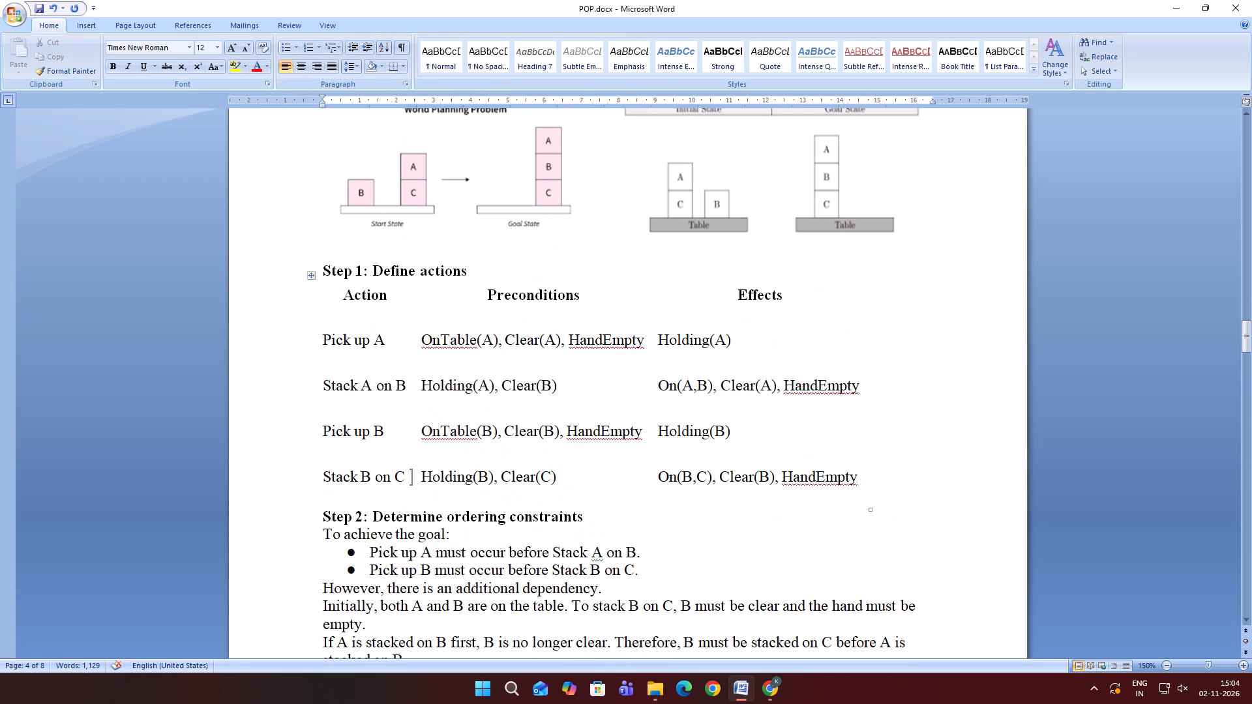
{"action": "scroll", "coordinate": [372, 293], "scroll_direction": "down", "scroll_amount": 4}
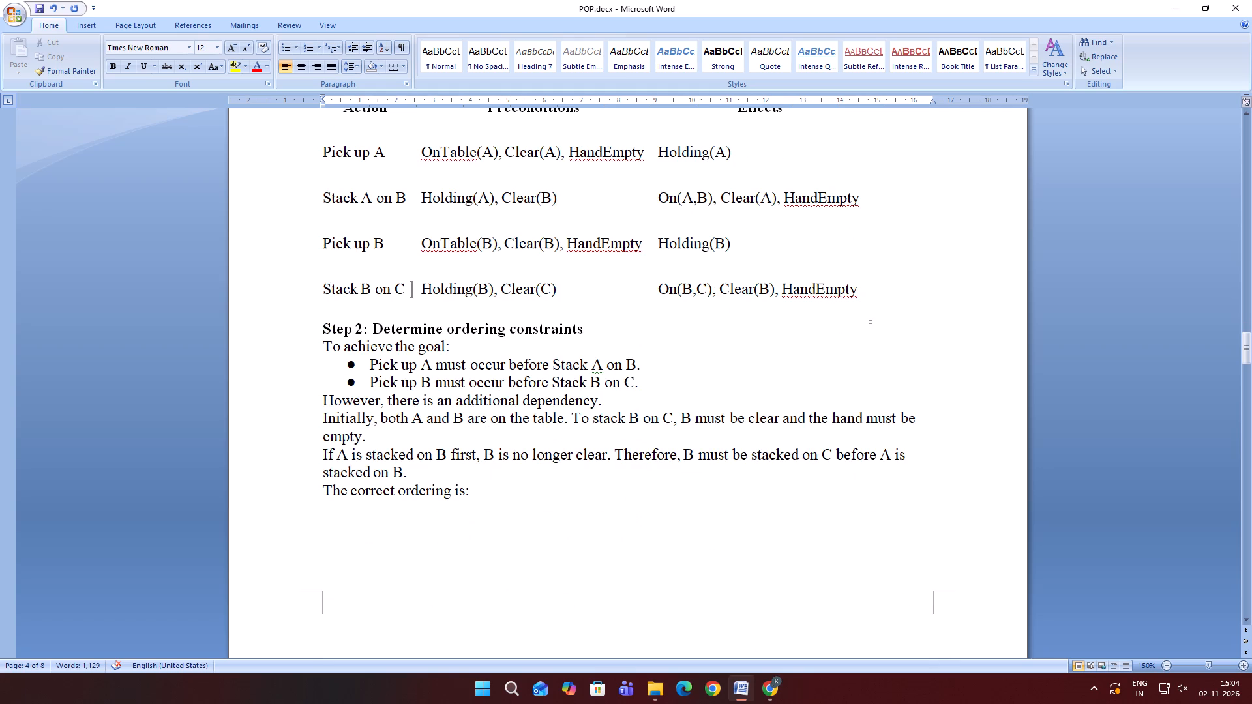
{"action": "left_click", "coordinate": [320, 402]}
{"action": "key", "text": "space"}
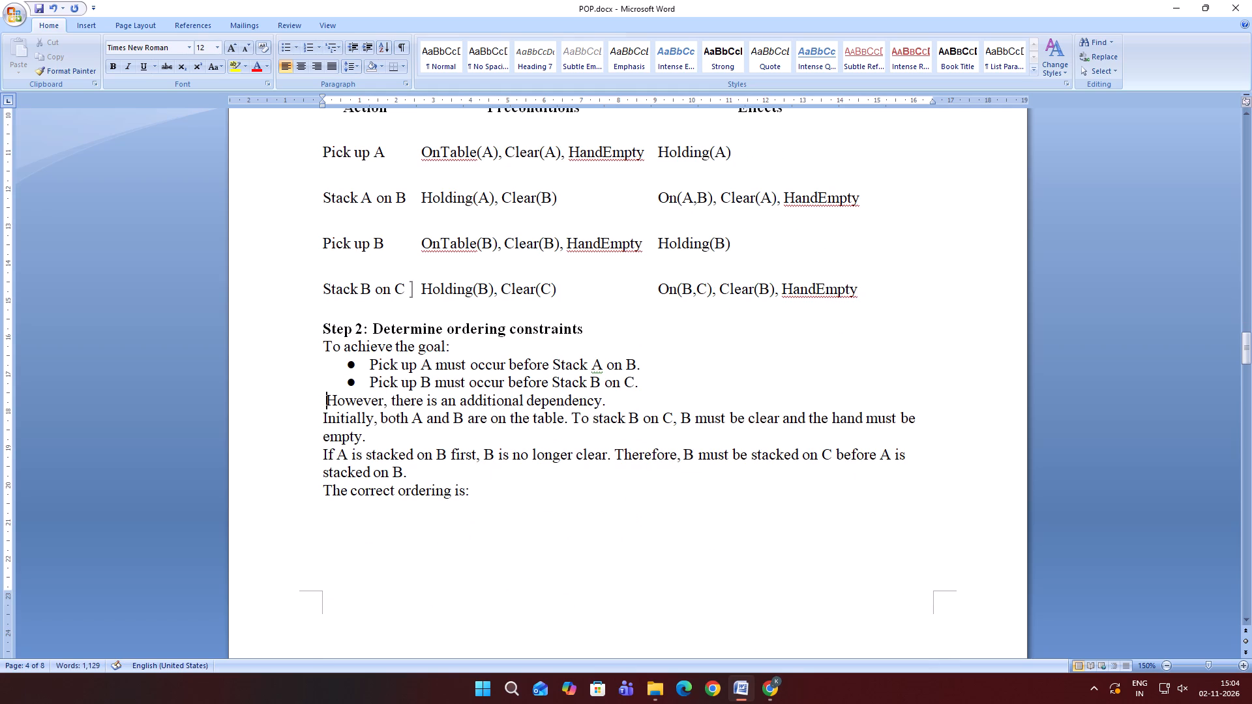
{"action": "key", "text": "BackSpace"}
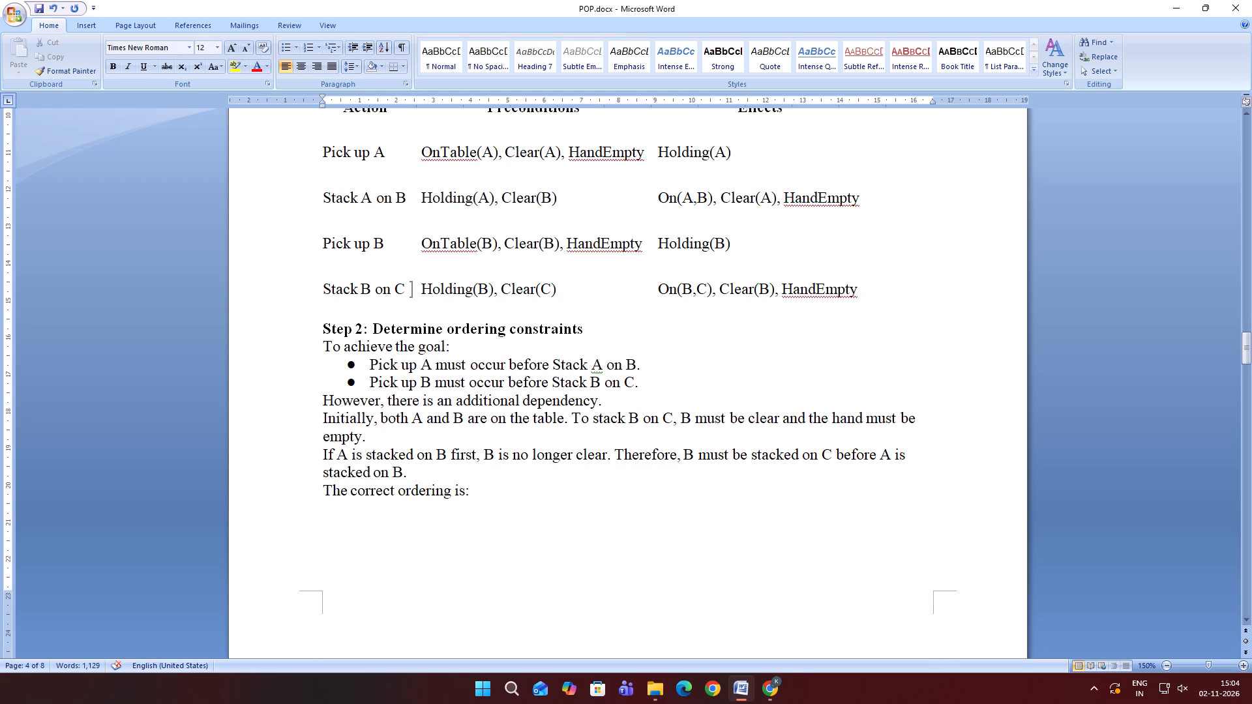
{"action": "key", "text": "Return"}
Shrink the picture of the three PickUp/Stack ordering constraints to about 5.3 cm wide.
{"action": "scroll", "coordinate": [364, 390], "scroll_direction": "down", "scroll_amount": 5}
{"action": "scroll", "coordinate": [366, 506], "scroll_direction": "down", "scroll_amount": 1}
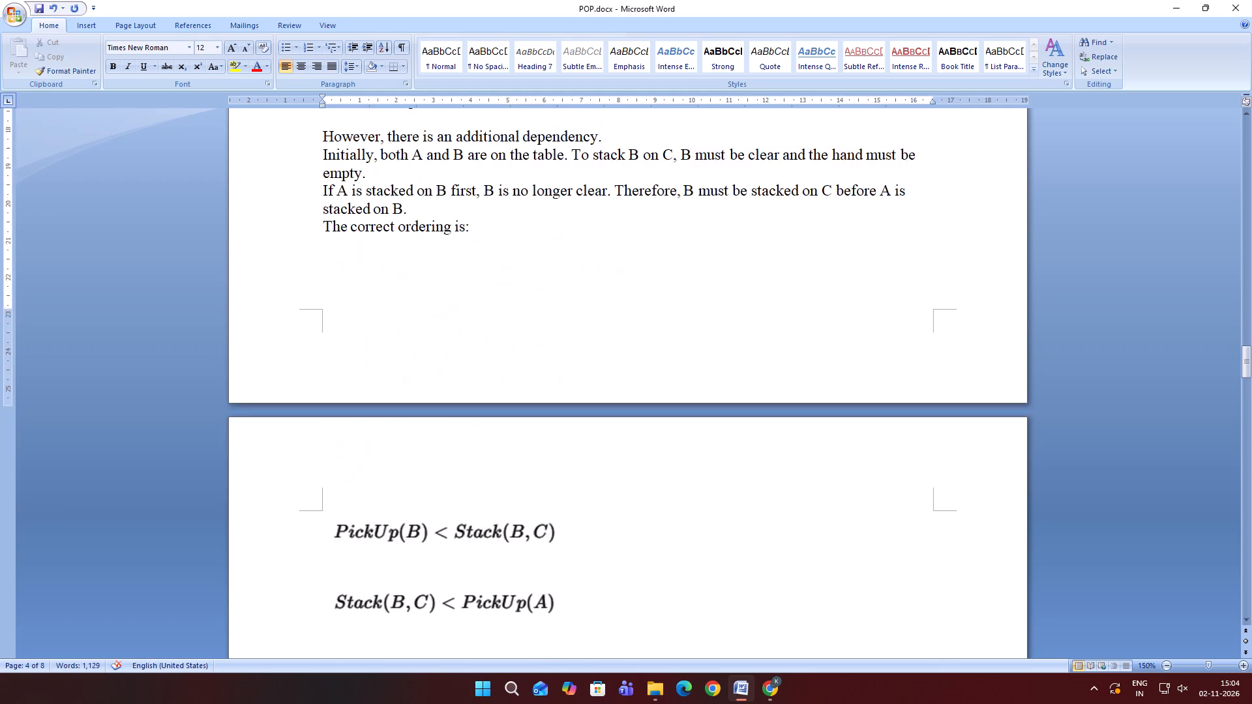
{"action": "scroll", "coordinate": [364, 517], "scroll_direction": "down", "scroll_amount": 2}
{"action": "left_click", "coordinate": [387, 473]}
{"action": "left_click_drag", "start_coordinate": [571, 418], "coordinate": [520, 467]}
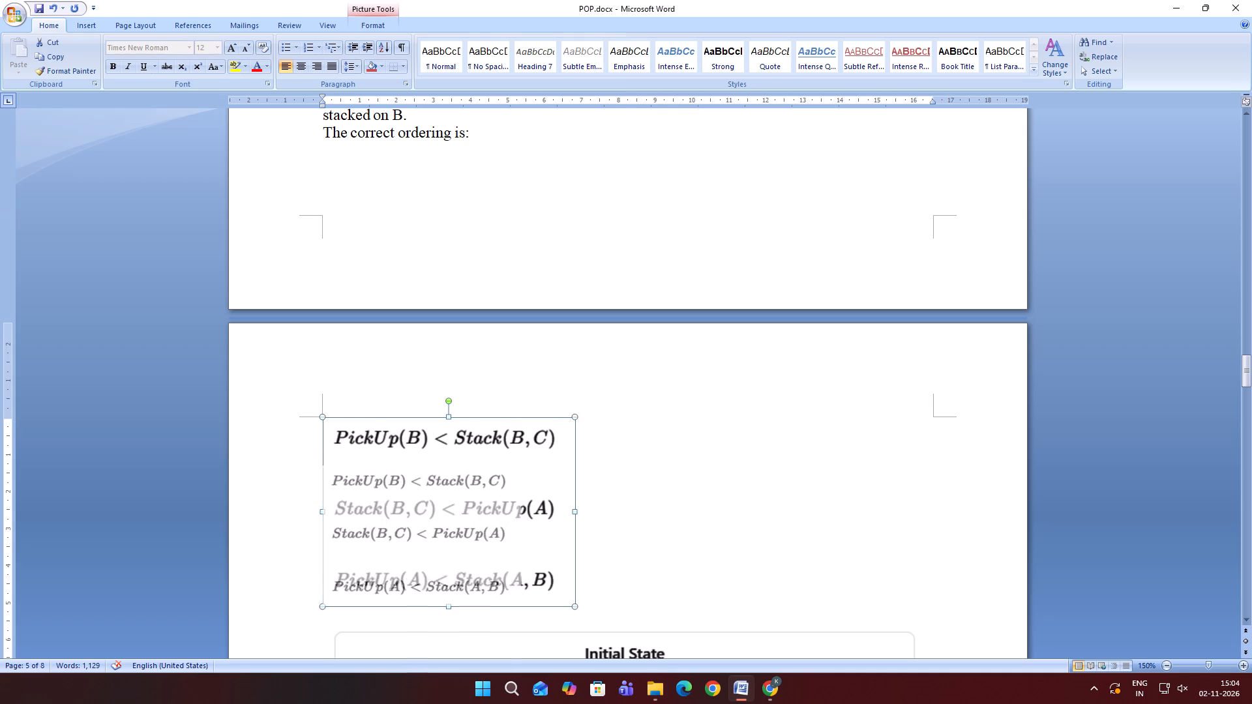
{"action": "left_click_drag", "start_coordinate": [520, 467], "coordinate": [516, 469]}
Shrink the PickUp/Stack ordering constraints picture further to about 4.8 cm wide.
{"action": "scroll", "coordinate": [494, 399], "scroll_direction": "up", "scroll_amount": 10}
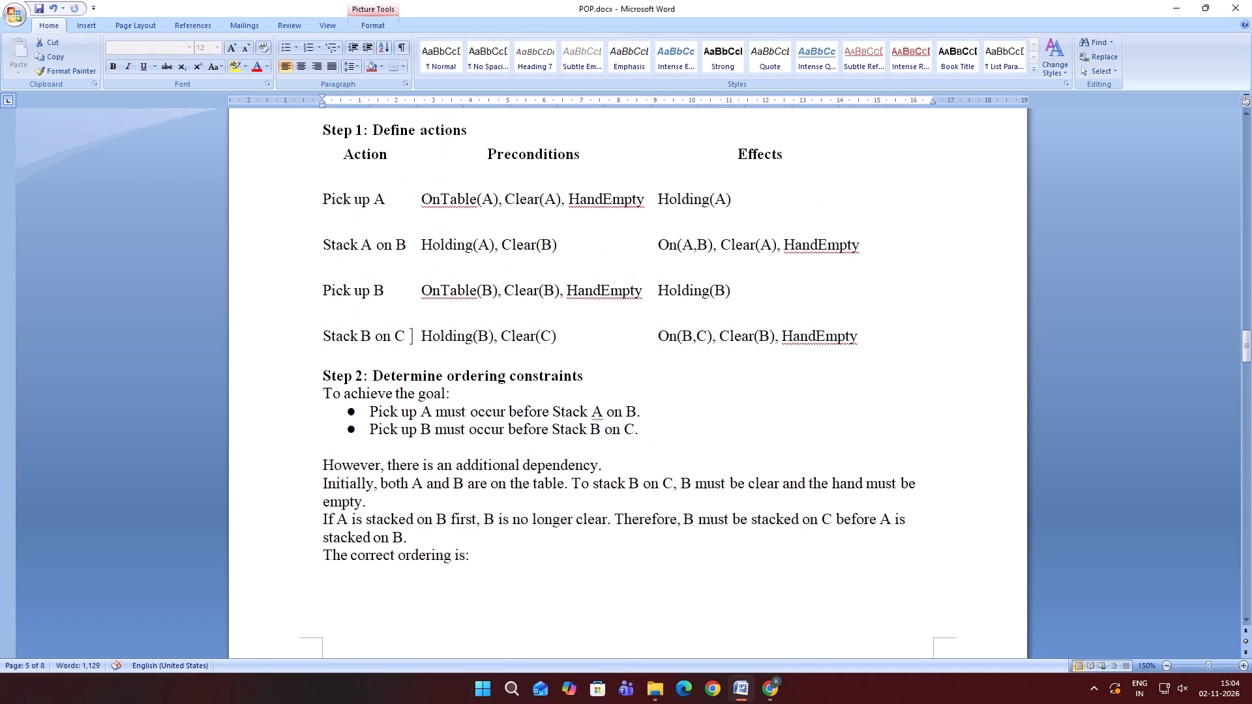
{"action": "left_click", "coordinate": [490, 361]}
{"action": "left_click", "coordinate": [788, 342]}
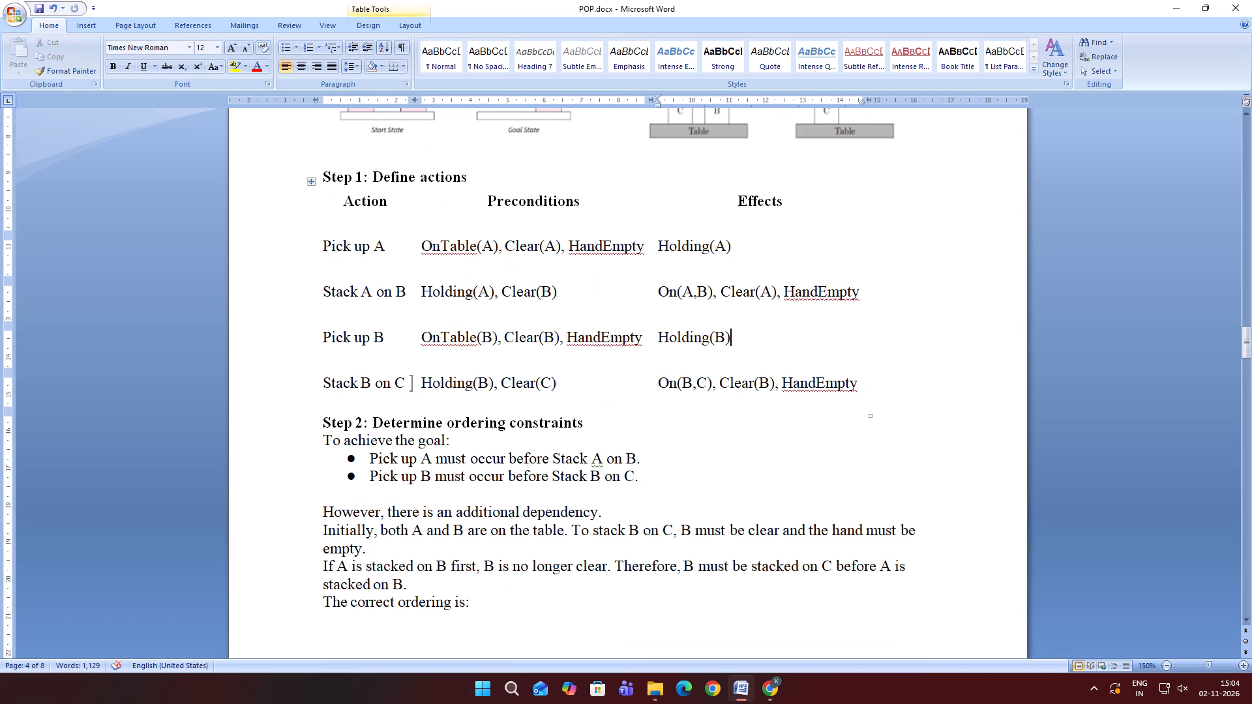
{"action": "scroll", "coordinate": [763, 405], "scroll_direction": "down", "scroll_amount": 5}
{"action": "scroll", "coordinate": [584, 411], "scroll_direction": "down", "scroll_amount": 5}
{"action": "scroll", "coordinate": [427, 436], "scroll_direction": "down", "scroll_amount": 2}
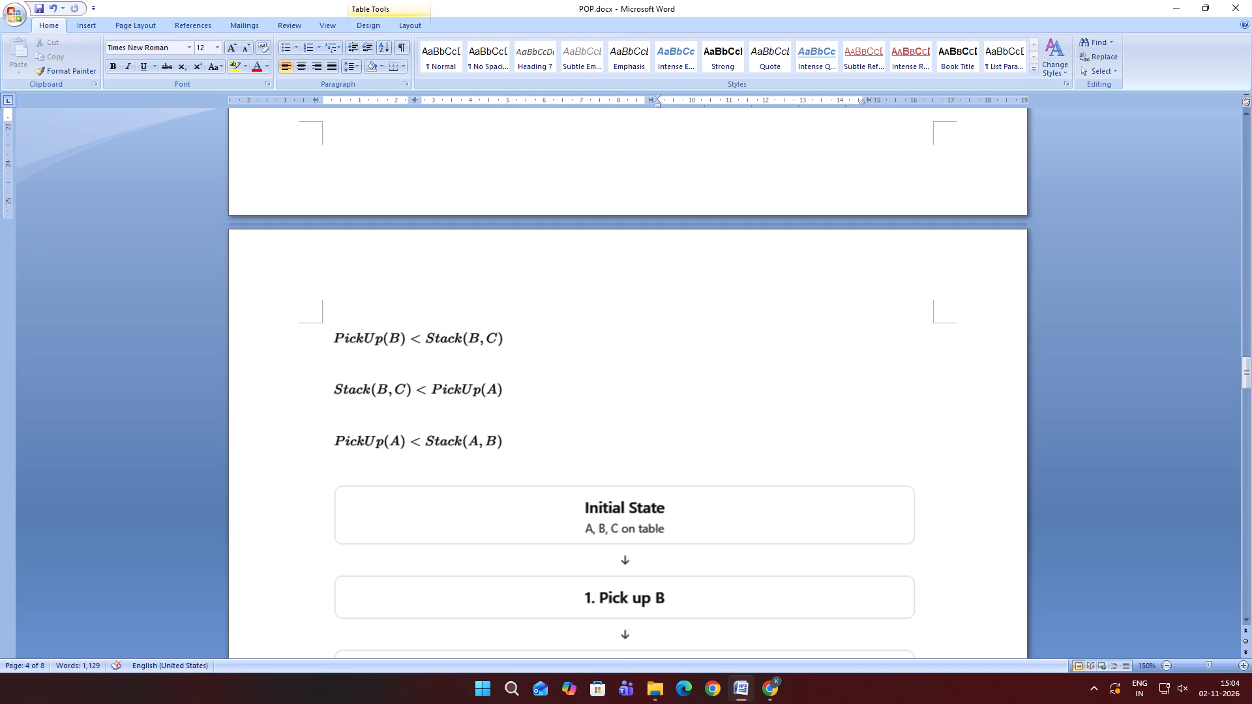
{"action": "left_click", "coordinate": [429, 415]}
{"action": "left_click_drag", "start_coordinate": [518, 463], "coordinate": [498, 430]}
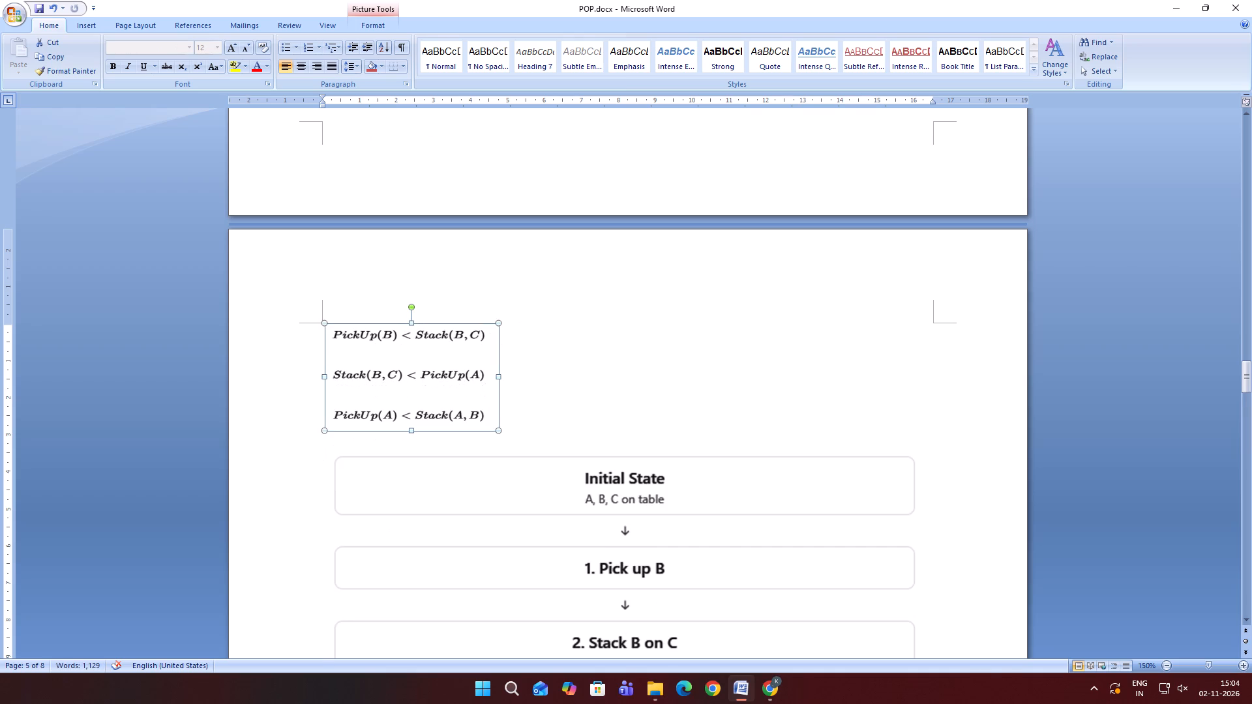
Shrink the Initial State to Goal Achieved flowchart picture to about 12.7 cm wide.
{"action": "left_click", "coordinate": [614, 476]}
{"action": "scroll", "coordinate": [629, 456], "scroll_direction": "down", "scroll_amount": 4}
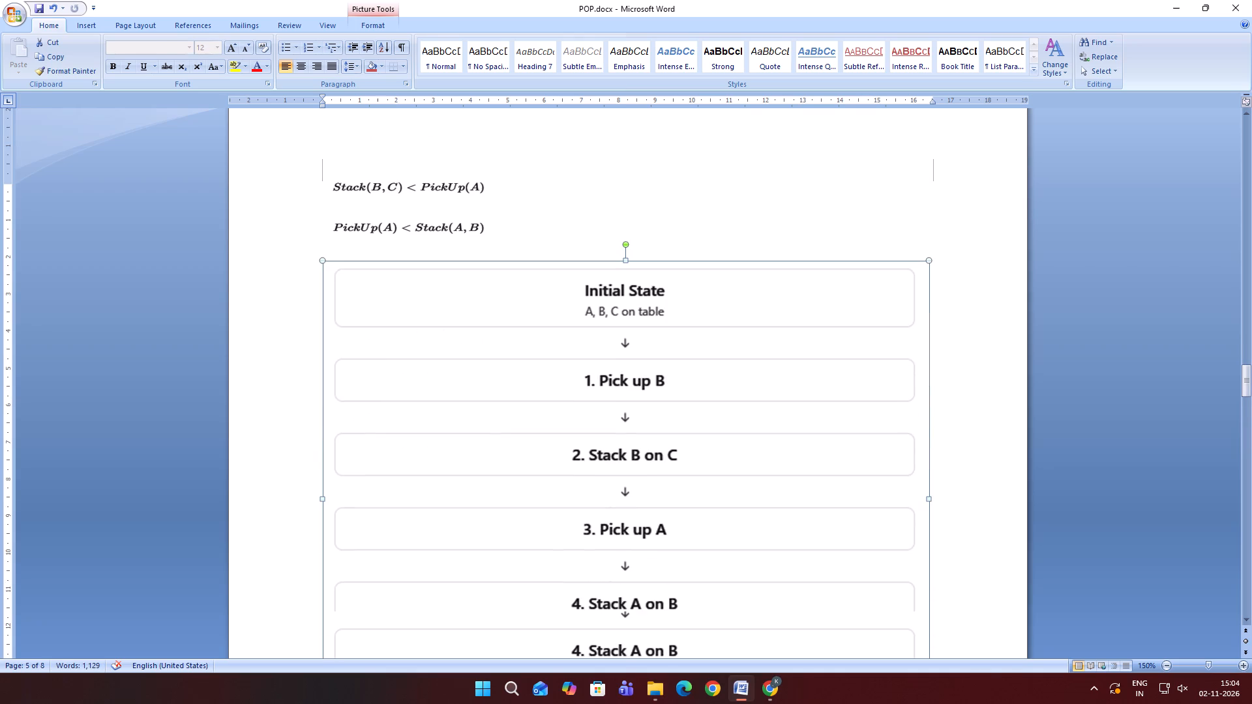
{"action": "left_click_drag", "start_coordinate": [928, 262], "coordinate": [790, 365]}
{"action": "scroll", "coordinate": [761, 383], "scroll_direction": "down", "scroll_amount": 5}
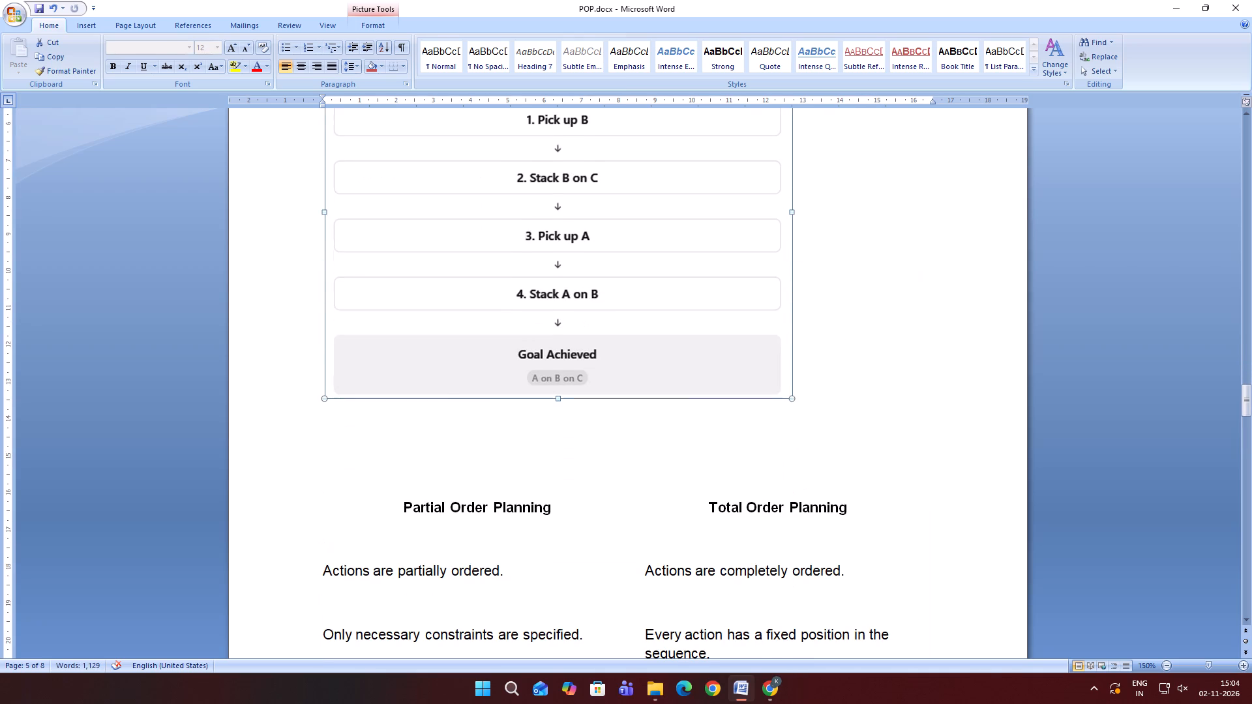
Enlarge the PickUp/Stack ordering constraints picture slightly to about 5.3 cm wide.
{"action": "scroll", "coordinate": [712, 374], "scroll_direction": "up", "scroll_amount": 6}
{"action": "scroll", "coordinate": [458, 302], "scroll_direction": "up", "scroll_amount": 18}
{"action": "scroll", "coordinate": [458, 302], "scroll_direction": "up", "scroll_amount": 6}
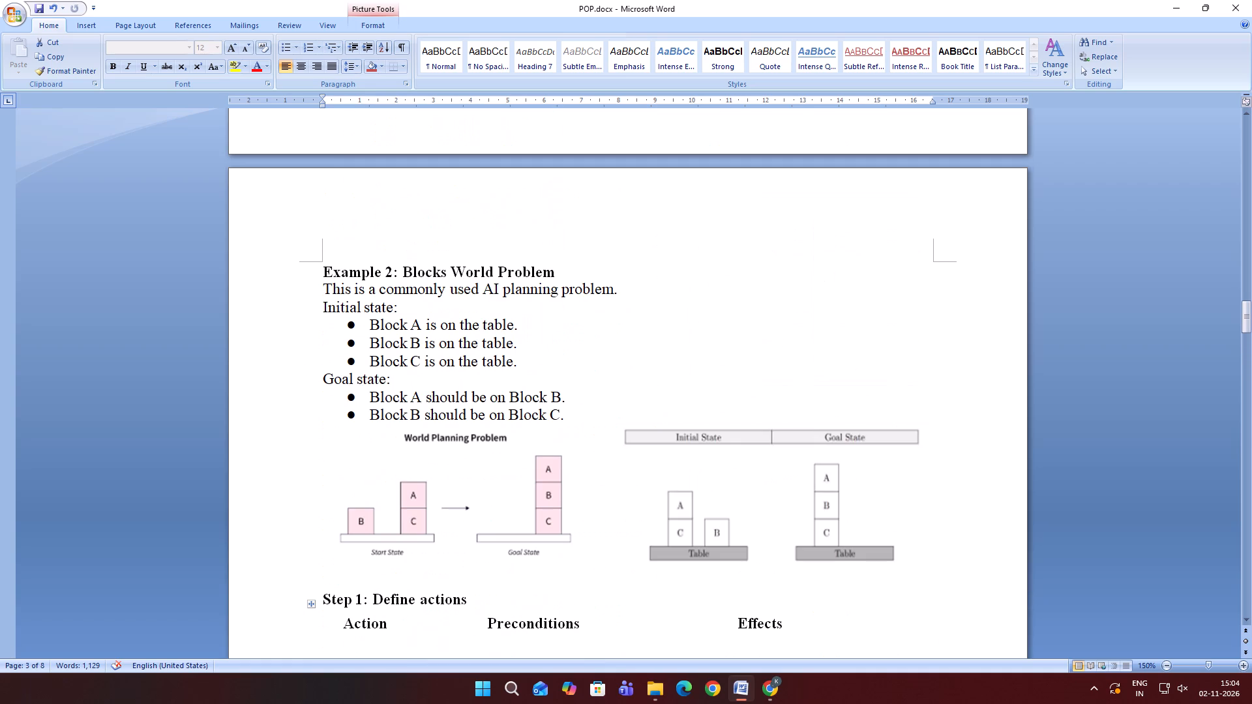
{"action": "scroll", "coordinate": [458, 302], "scroll_direction": "down", "scroll_amount": 15}
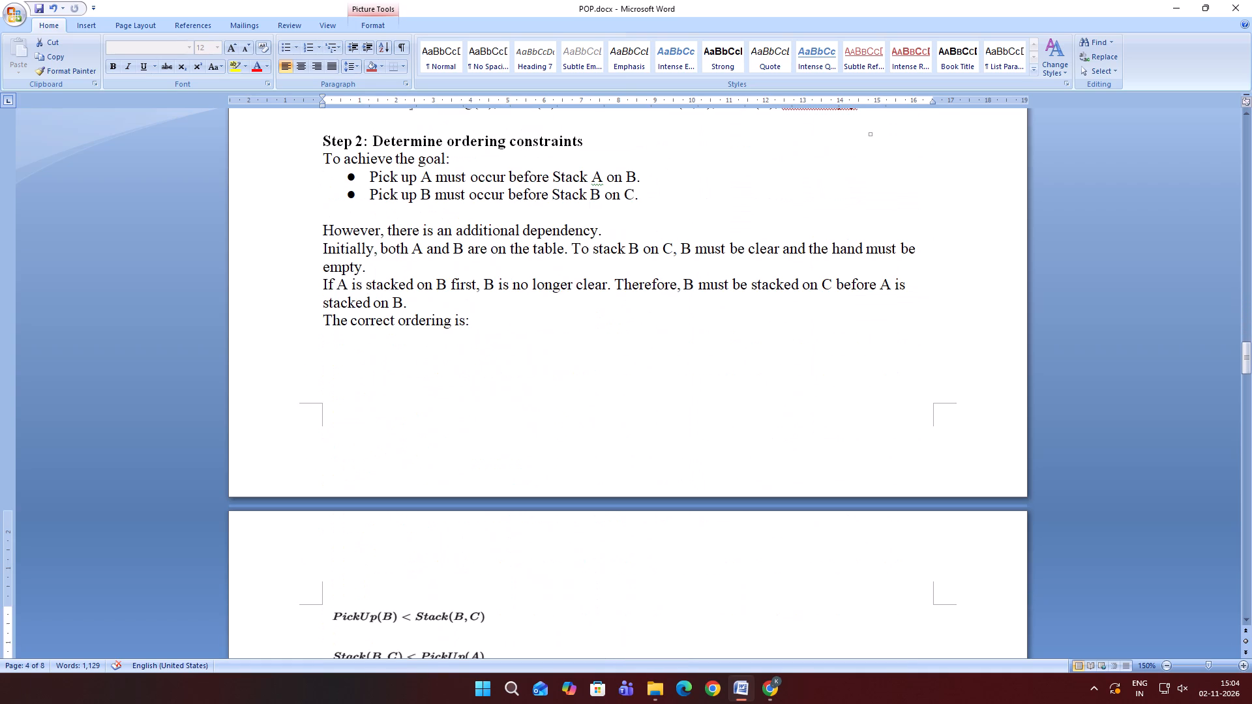
{"action": "scroll", "coordinate": [461, 302], "scroll_direction": "down", "scroll_amount": 6}
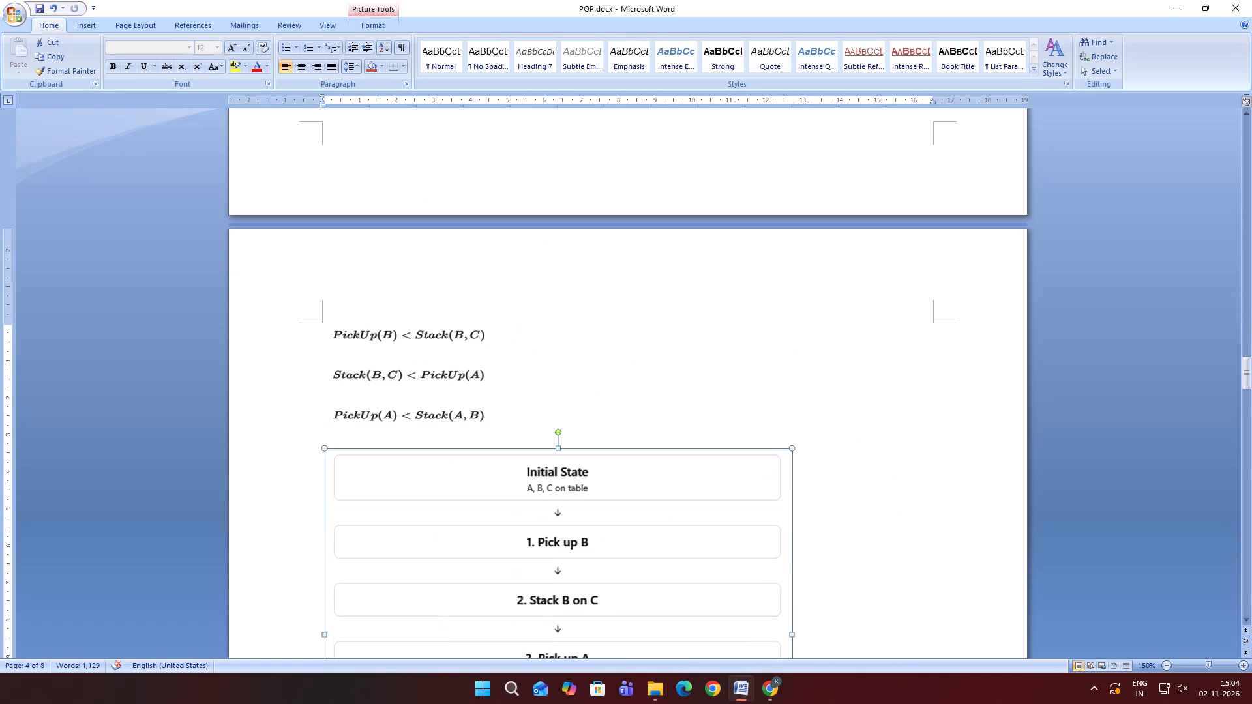
{"action": "left_click", "coordinate": [433, 389]}
{"action": "left_click_drag", "start_coordinate": [495, 432], "coordinate": [517, 441]}
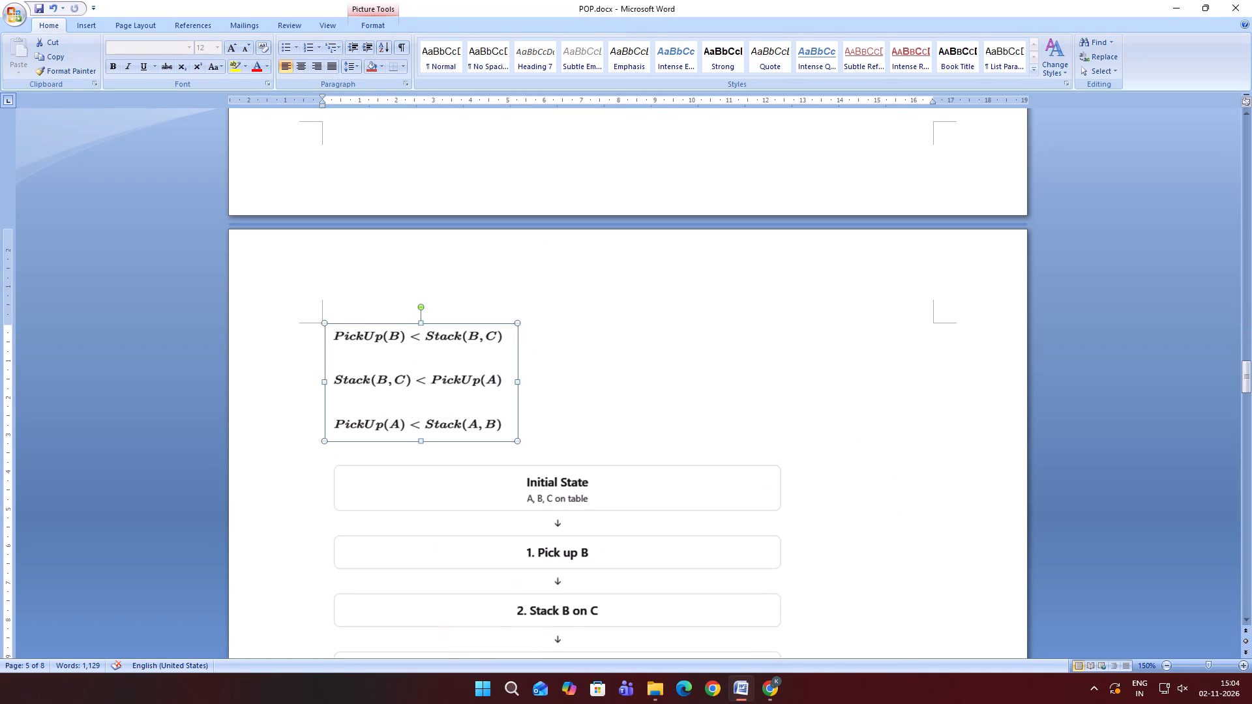
Delete the empty space between the flowchart picture and the Partial Order Planning/Total Order Planning table.
{"action": "scroll", "coordinate": [523, 422], "scroll_direction": "down", "scroll_amount": 10}
{"action": "left_click", "coordinate": [597, 280]}
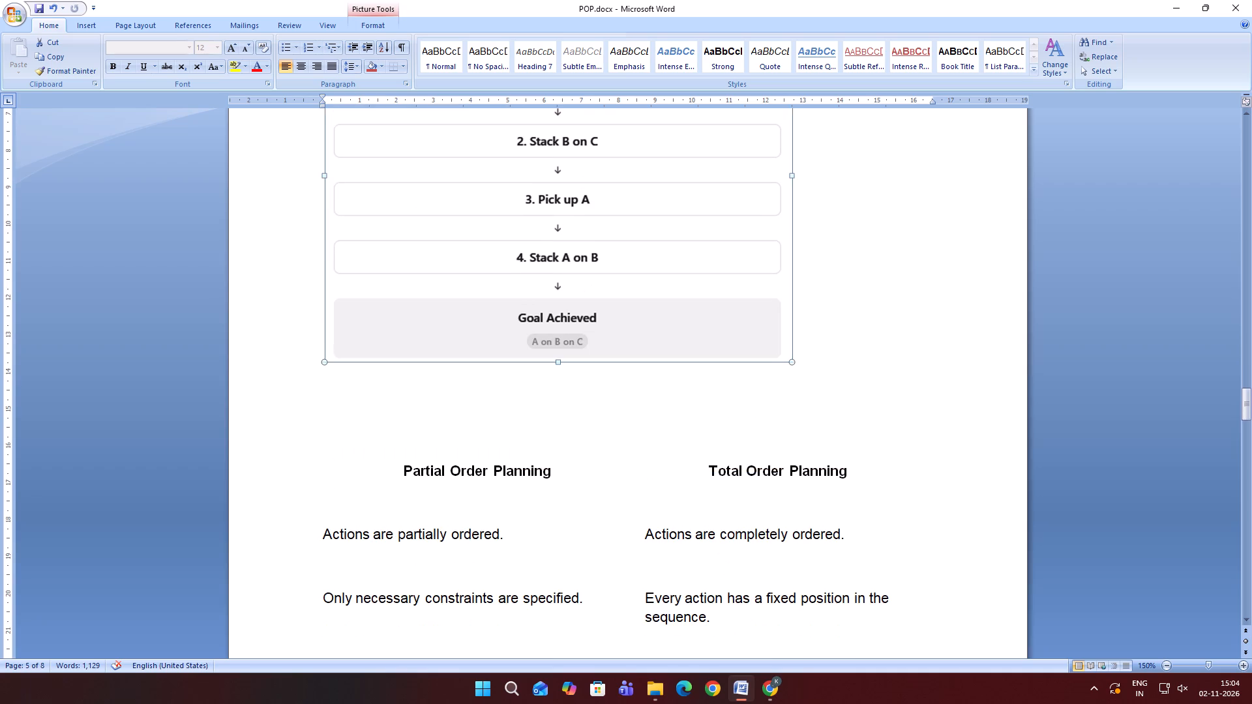
{"action": "left_click", "coordinate": [447, 419]}
{"action": "key", "text": "BackSpace"}
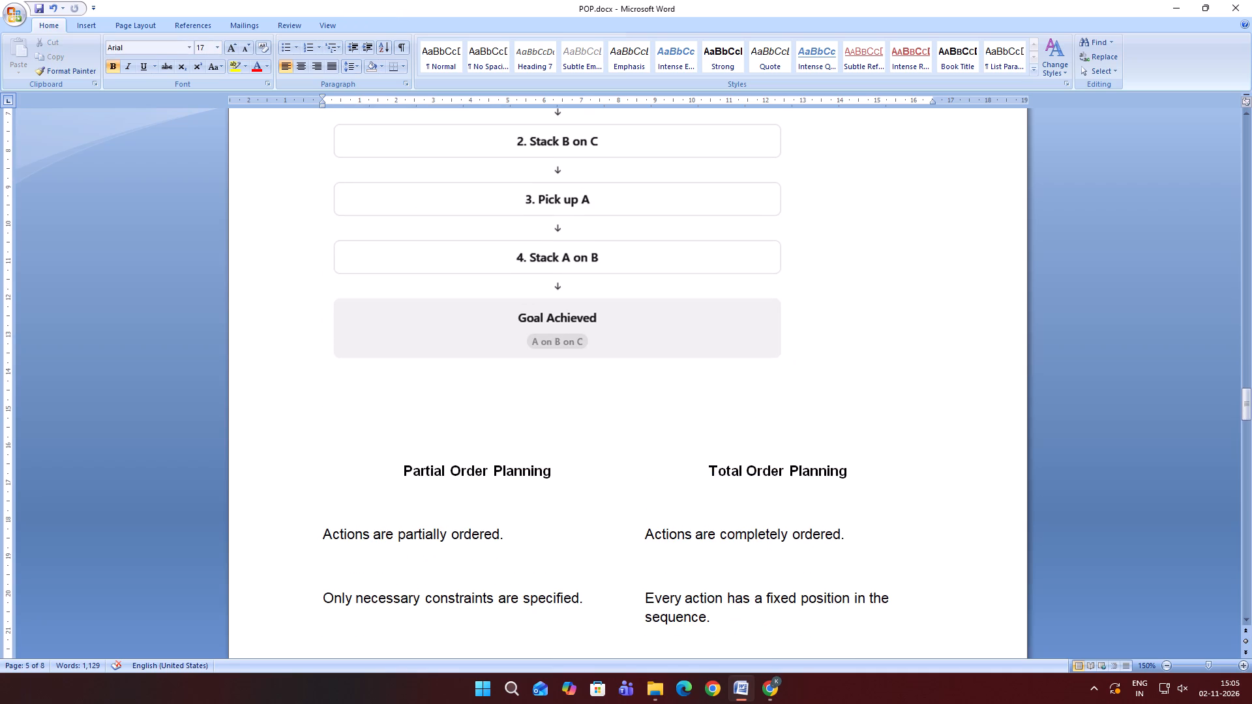
{"action": "key", "text": "BackSpace"}
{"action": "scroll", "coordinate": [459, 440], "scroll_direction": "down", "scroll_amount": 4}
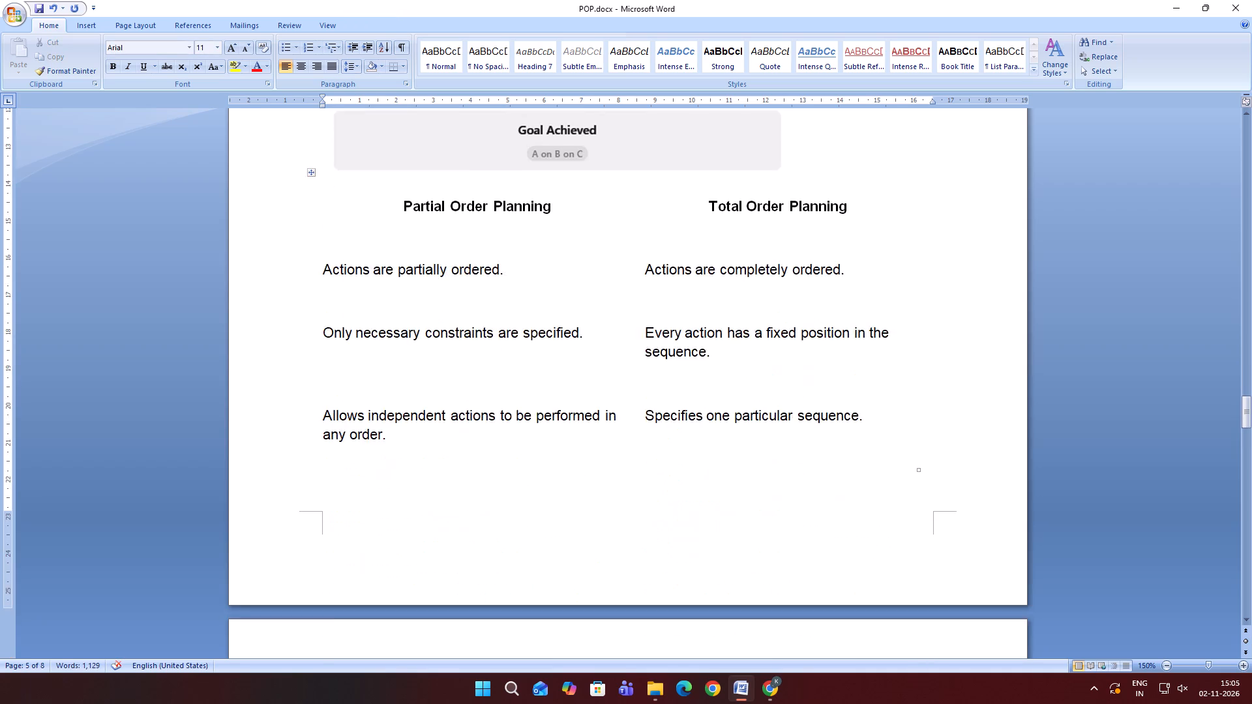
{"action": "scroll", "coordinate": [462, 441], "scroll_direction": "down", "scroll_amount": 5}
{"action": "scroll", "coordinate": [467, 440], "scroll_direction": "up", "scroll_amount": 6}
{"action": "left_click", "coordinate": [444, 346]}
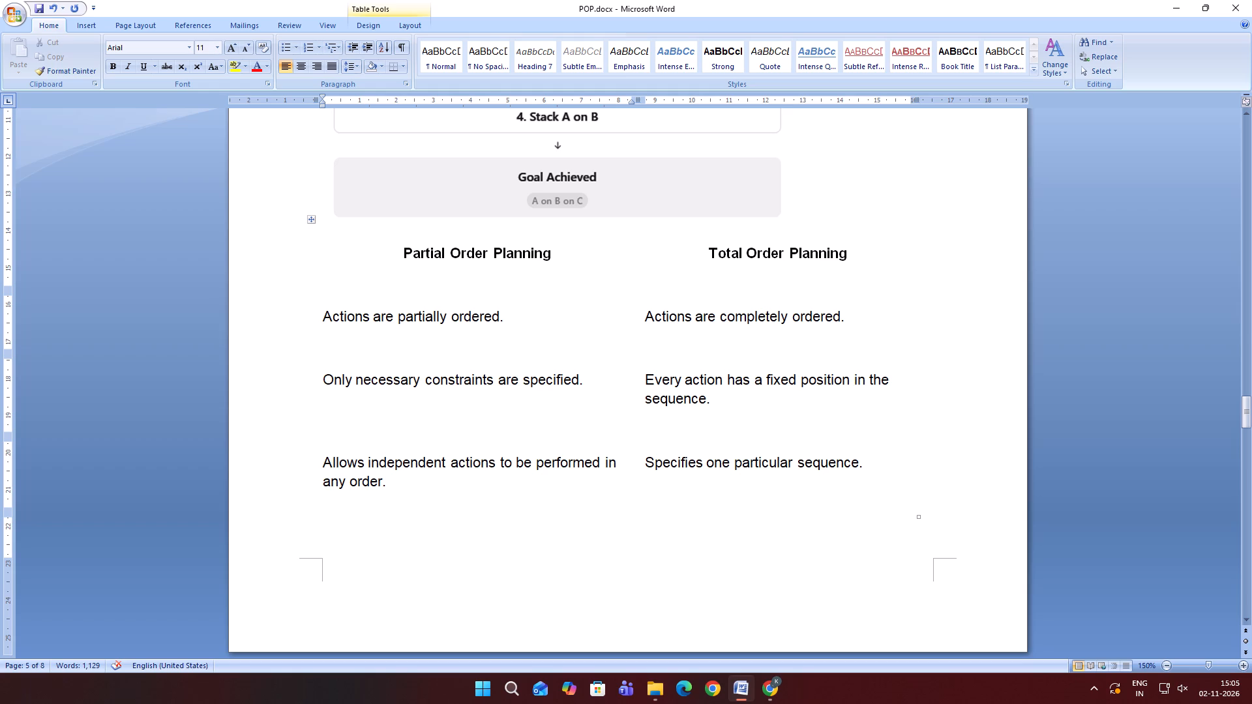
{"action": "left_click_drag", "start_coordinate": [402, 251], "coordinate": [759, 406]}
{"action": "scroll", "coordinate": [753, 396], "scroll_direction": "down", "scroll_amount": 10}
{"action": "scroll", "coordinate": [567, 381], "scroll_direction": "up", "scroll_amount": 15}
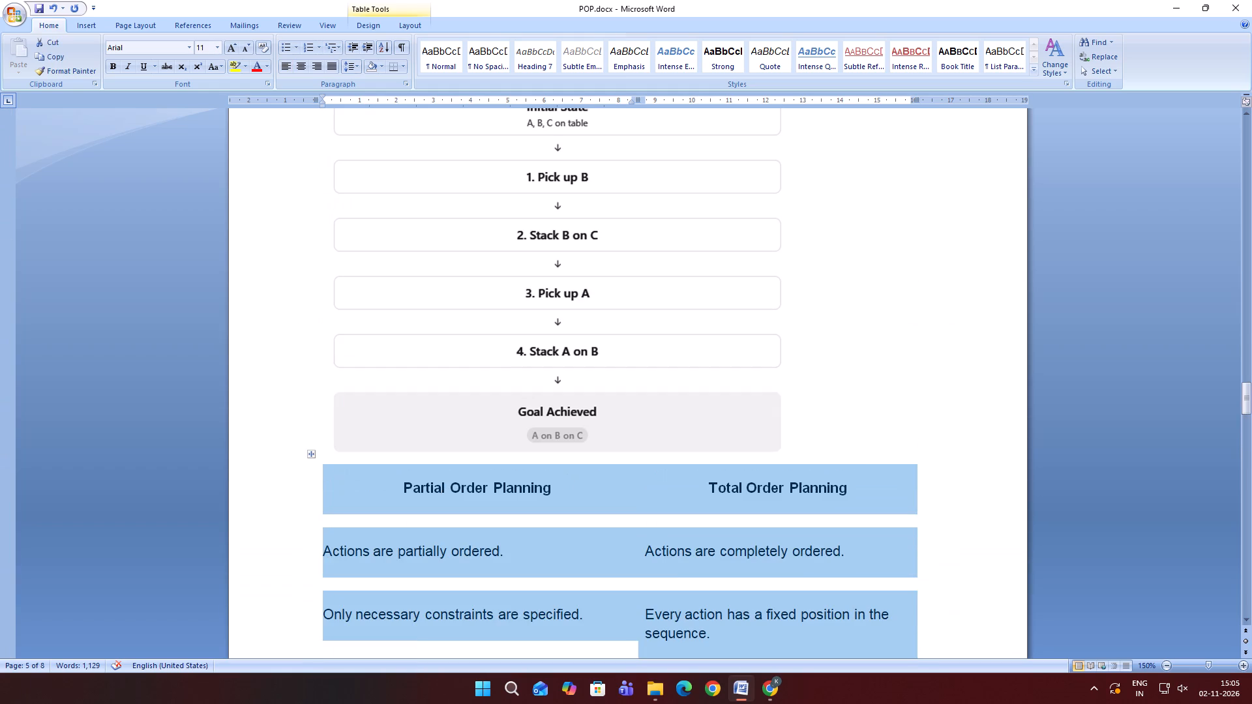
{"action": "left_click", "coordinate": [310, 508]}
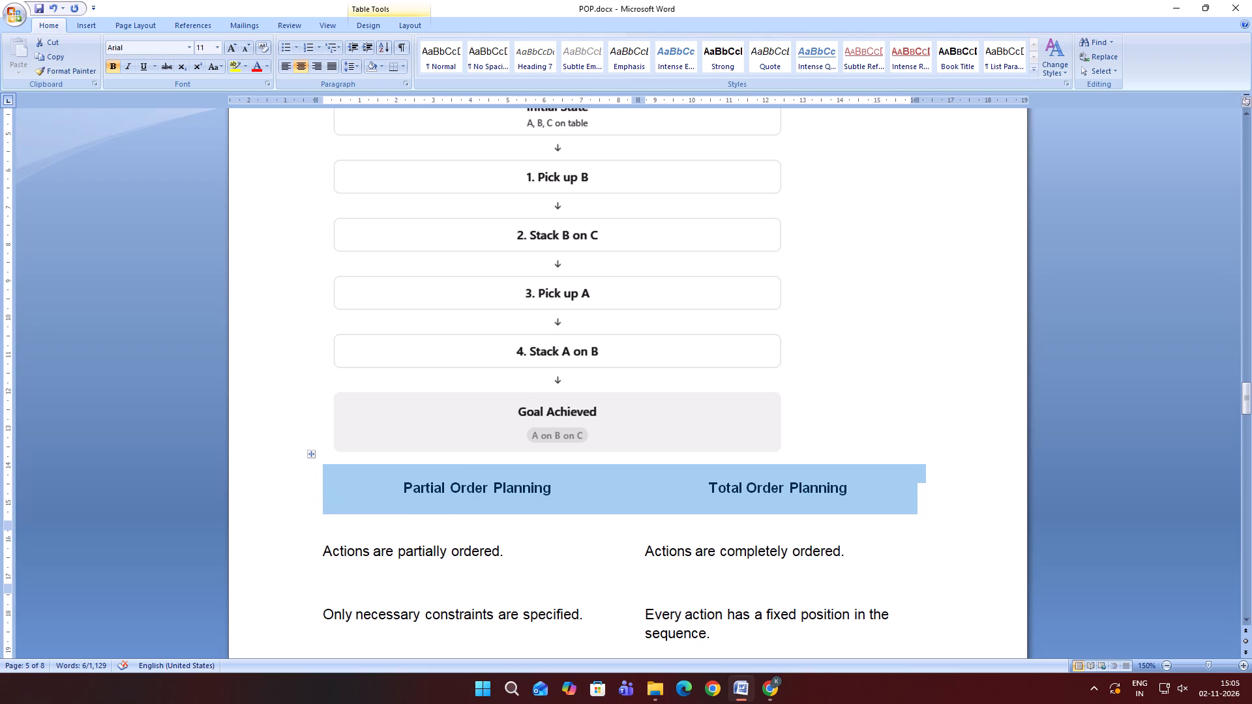
Insert 15 blank lines after the flowchart picture to move the Partial/Total Order Planning table onto the next page.
{"action": "left_click", "coordinate": [831, 444]}
{"action": "key", "text": "Return"}
{"action": "key", "text": "Return"}
{"action": "key", "text": "Return"}
{"action": "key", "text": "Return"}
{"action": "key", "text": "Return"}
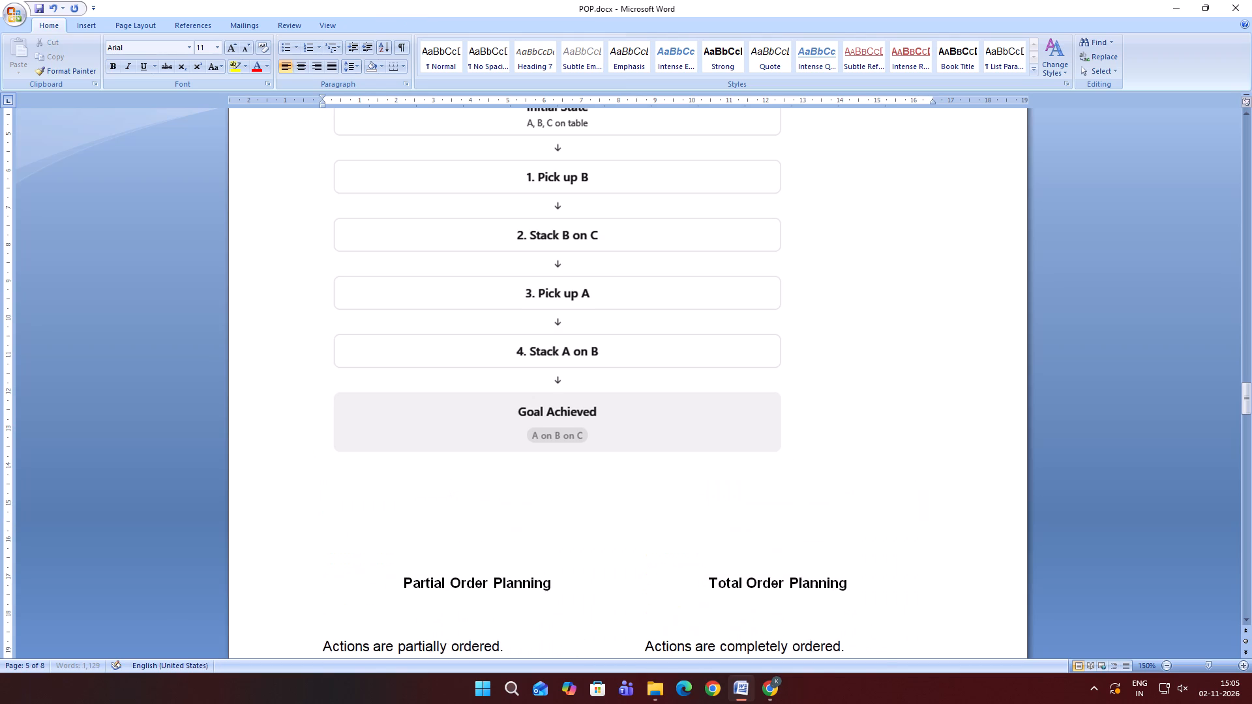
{"action": "key", "text": "Return"}
{"action": "scroll", "coordinate": [820, 466], "scroll_direction": "down", "scroll_amount": 3}
{"action": "key", "text": "Return"}
{"action": "key", "text": "Return"}
{"action": "key", "text": "Return"}
{"action": "key", "text": "Return"}
{"action": "key", "text": "Return"}
{"action": "key", "text": "Return"}
{"action": "scroll", "coordinate": [820, 466], "scroll_direction": "down", "scroll_amount": 4}
{"action": "key", "text": "Return"}
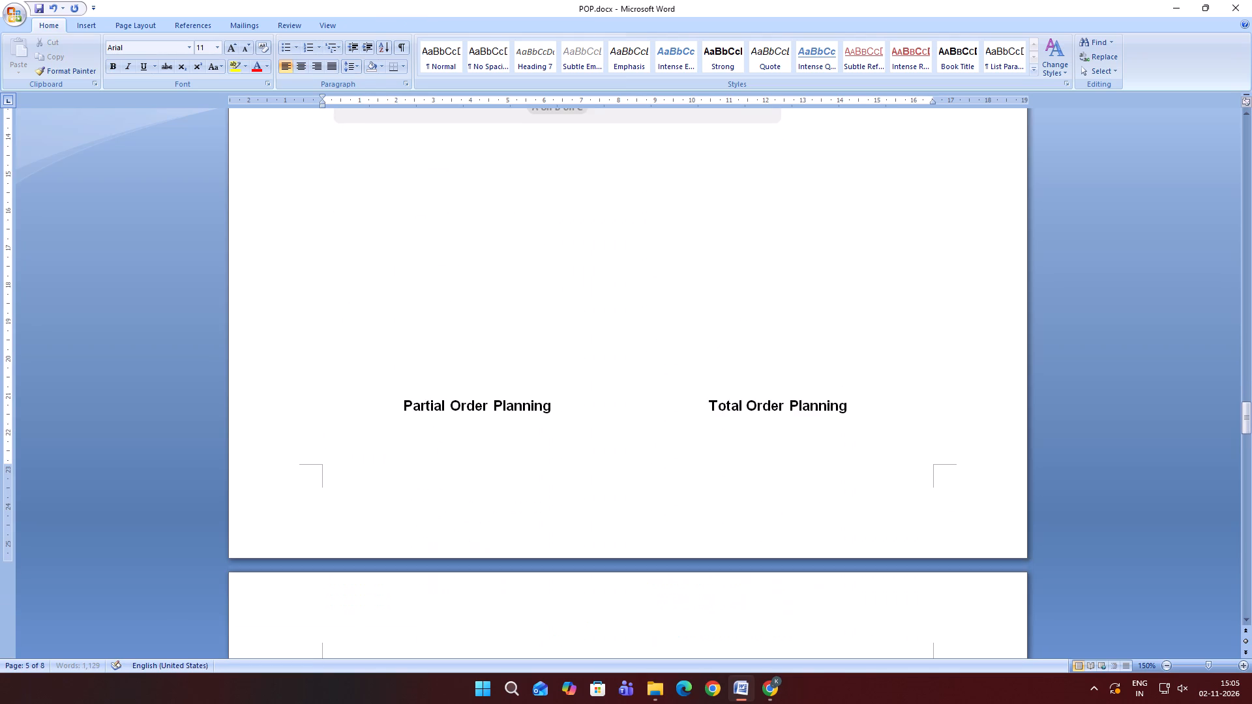
{"action": "key", "text": "Return"}
{"action": "key", "text": "Return"}
{"action": "scroll", "coordinate": [809, 472], "scroll_direction": "down", "scroll_amount": 6}
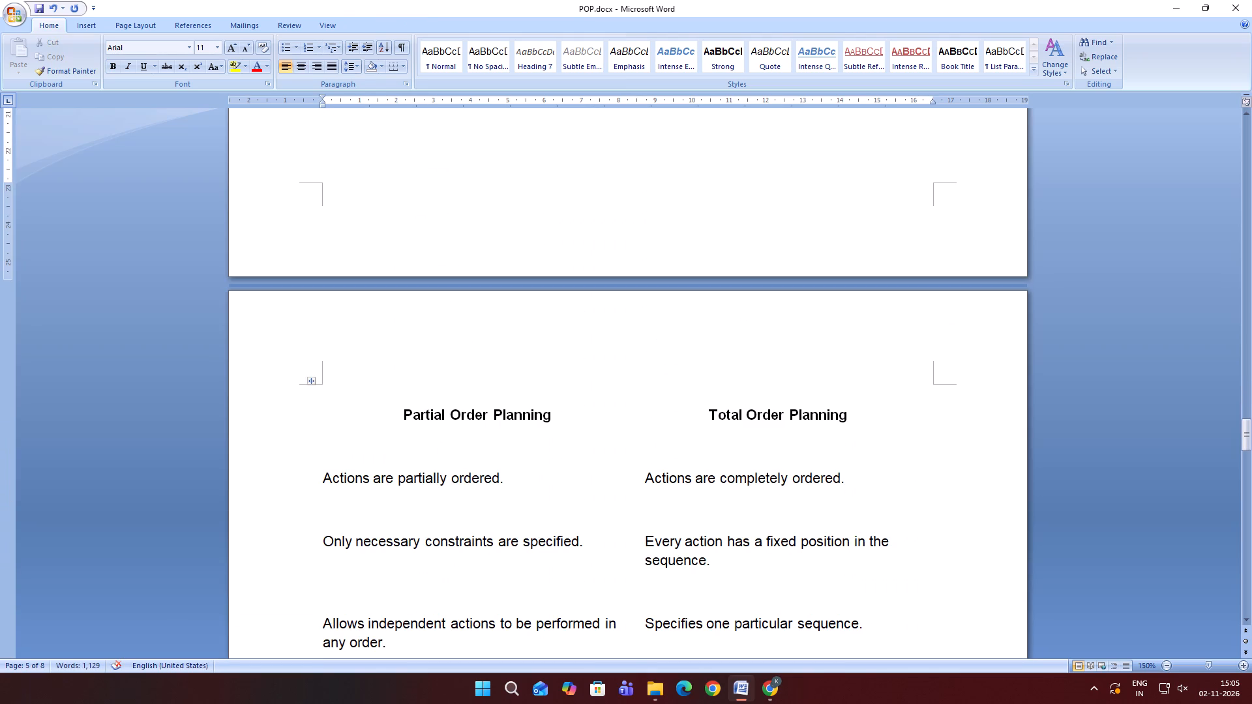
Set the text from the Partial/Total Order Planning table through the Disadvantages list to Times New Roman, size 12.
{"action": "left_click", "coordinate": [466, 379]}
{"action": "left_click", "coordinate": [416, 403]}
{"action": "left_click_drag", "start_coordinate": [404, 409], "coordinate": [759, 512]}
{"action": "scroll", "coordinate": [763, 514], "scroll_direction": "down", "scroll_amount": 7}
{"action": "left_click_drag", "start_coordinate": [759, 512], "coordinate": [782, 527]}
{"action": "scroll", "coordinate": [782, 527], "scroll_direction": "down", "scroll_amount": 8}
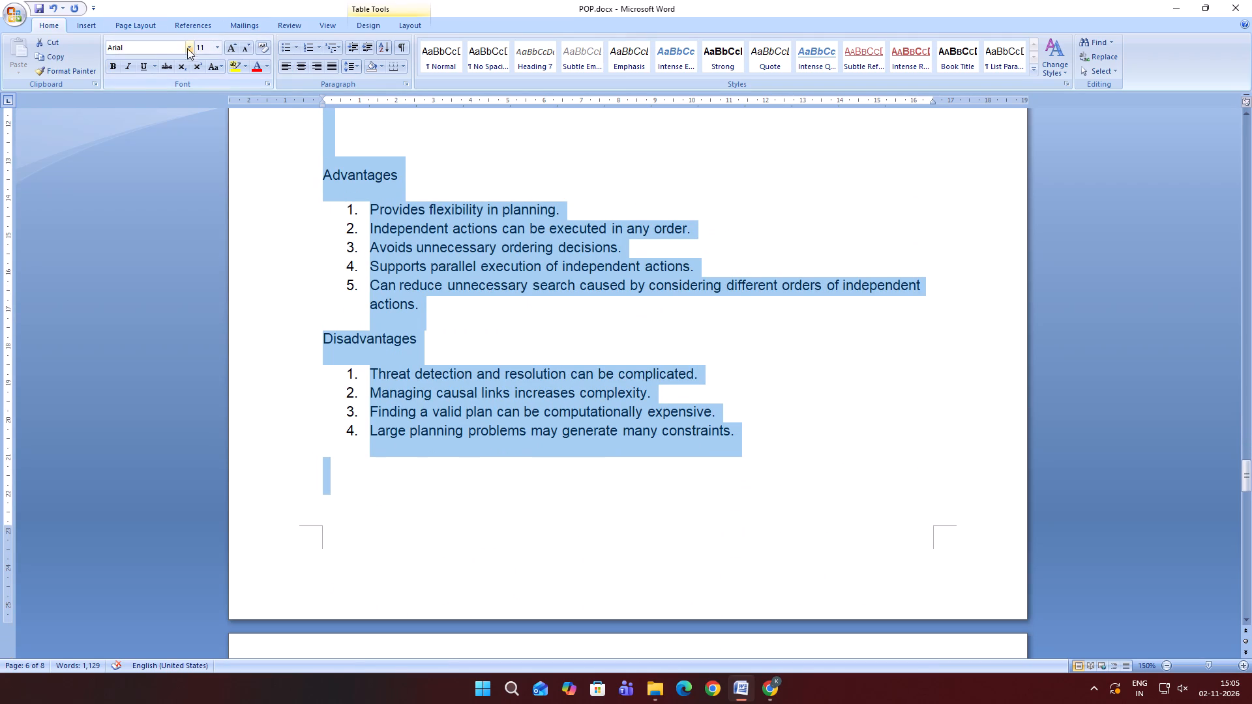
{"action": "left_click", "coordinate": [185, 49]}
{"action": "left_click", "coordinate": [170, 120]}
{"action": "left_click", "coordinate": [216, 49]}
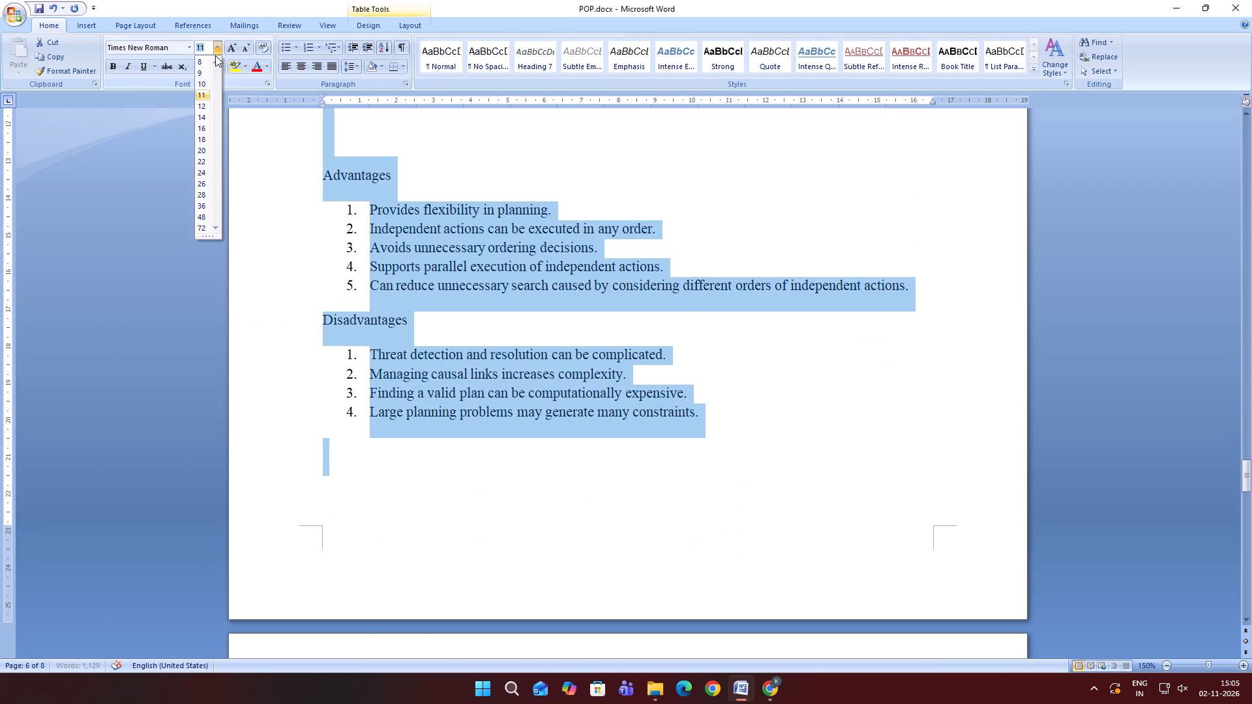
{"action": "left_click", "coordinate": [204, 108]}
Set the same table-to-Disadvantages text to 1.0 line spacing with no space before or after paragraphs.
{"action": "left_click", "coordinate": [349, 70]}
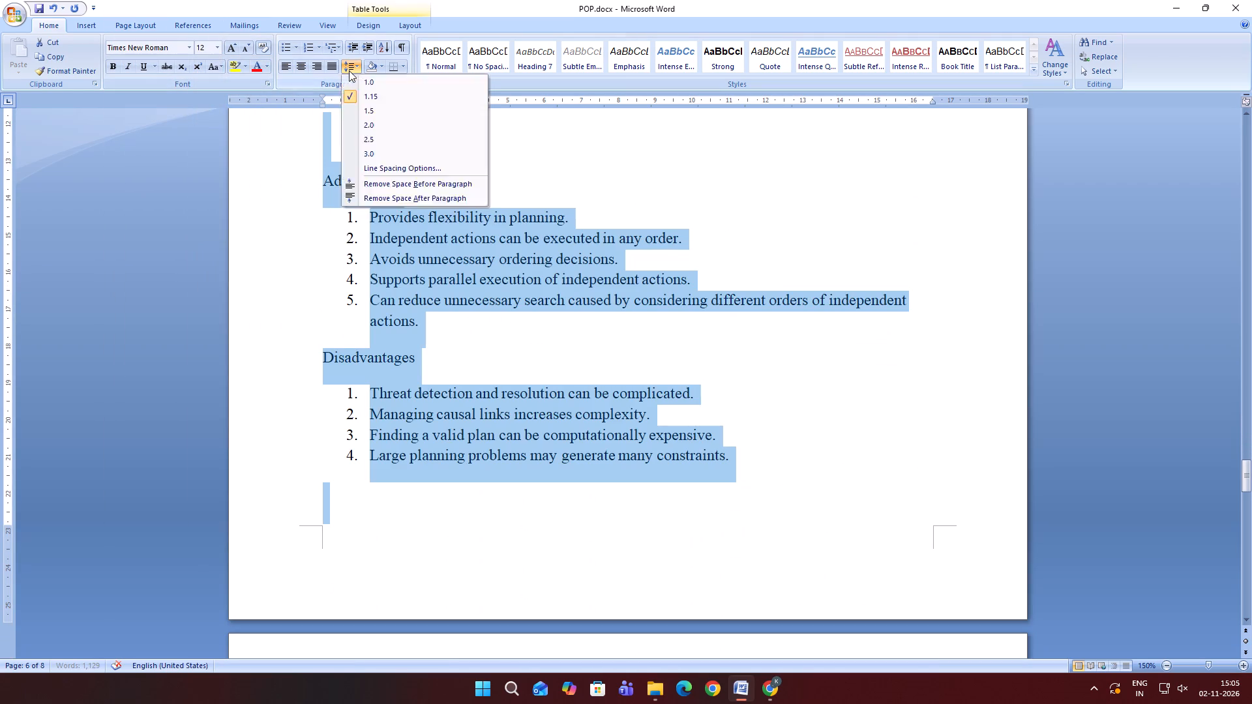
{"action": "left_click", "coordinate": [357, 88]}
{"action": "left_click", "coordinate": [353, 69]}
{"action": "left_click", "coordinate": [366, 180]}
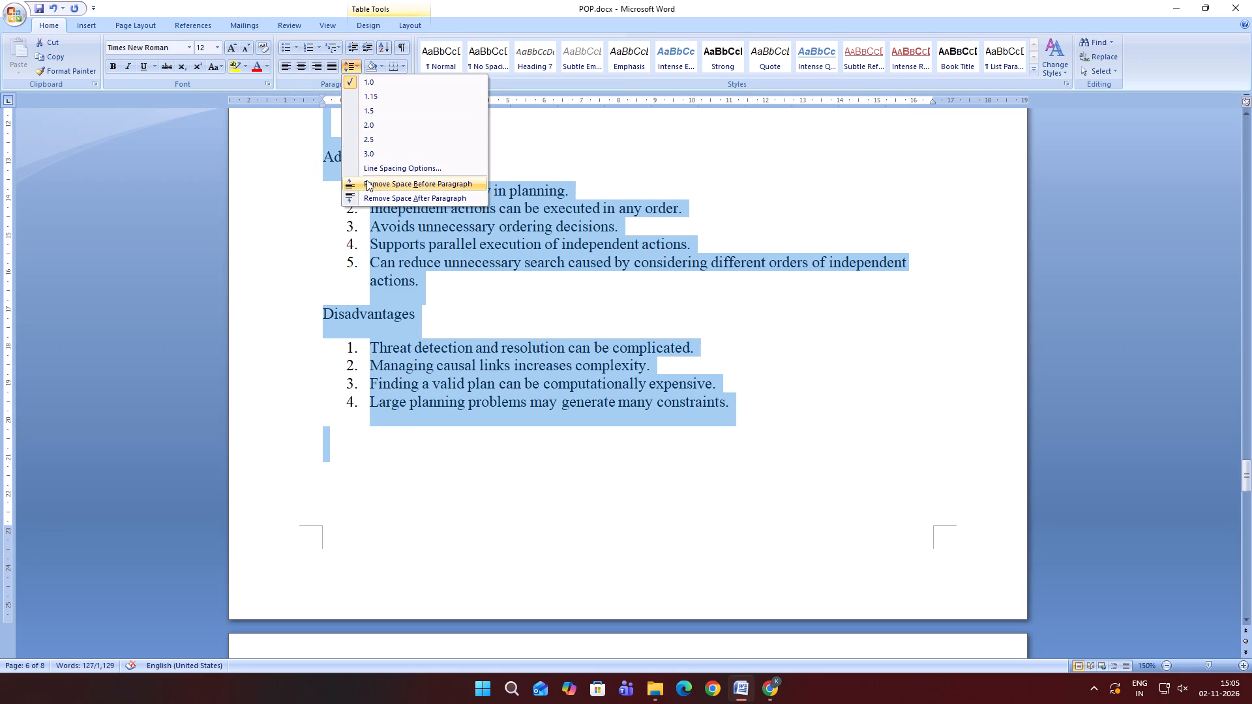
{"action": "left_click", "coordinate": [357, 67]}
{"action": "left_click", "coordinate": [372, 194]}
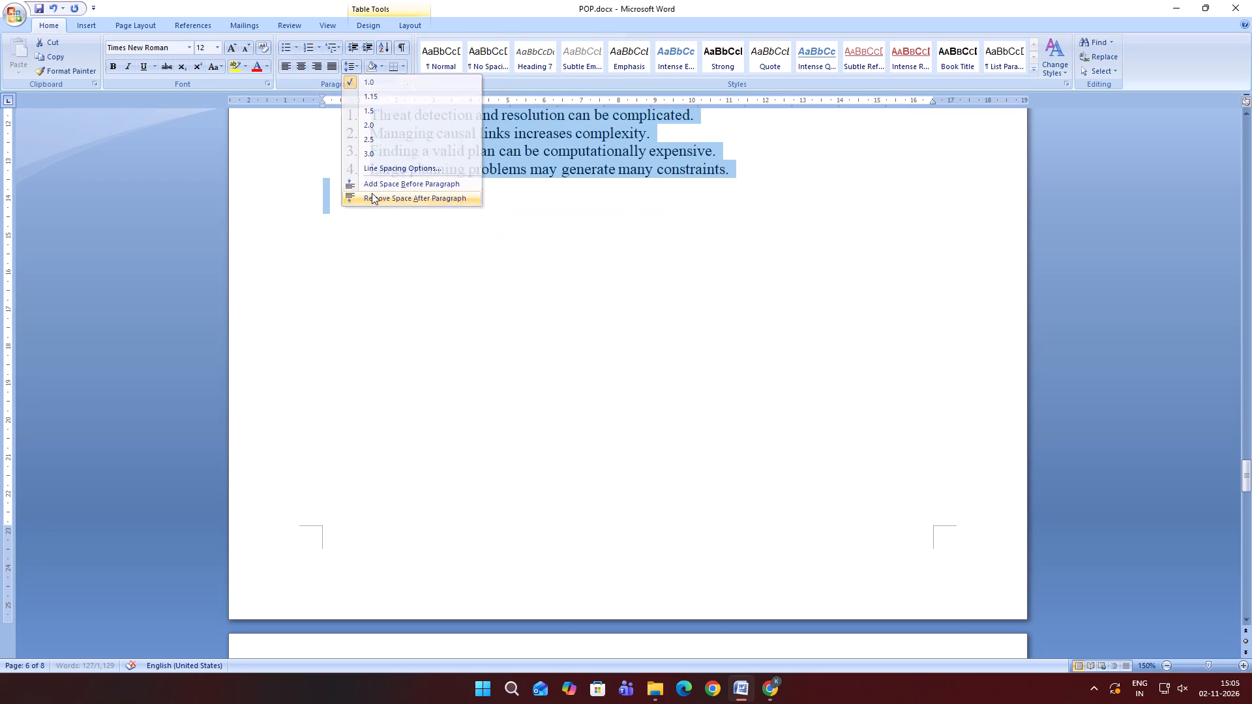
Insert a blank line between the Advantages list and the Disadvantages heading.
{"action": "scroll", "coordinate": [371, 193], "scroll_direction": "up", "scroll_amount": 5}
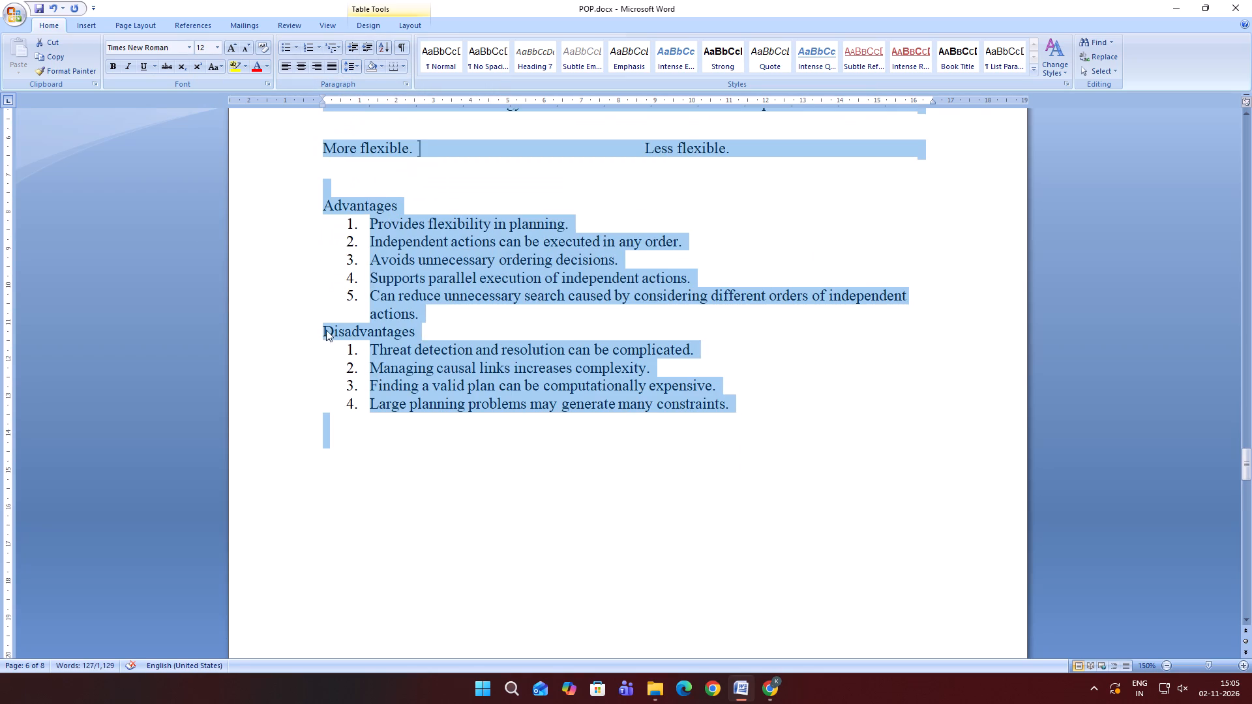
{"action": "left_click", "coordinate": [325, 330]}
{"action": "key", "text": "Return"}
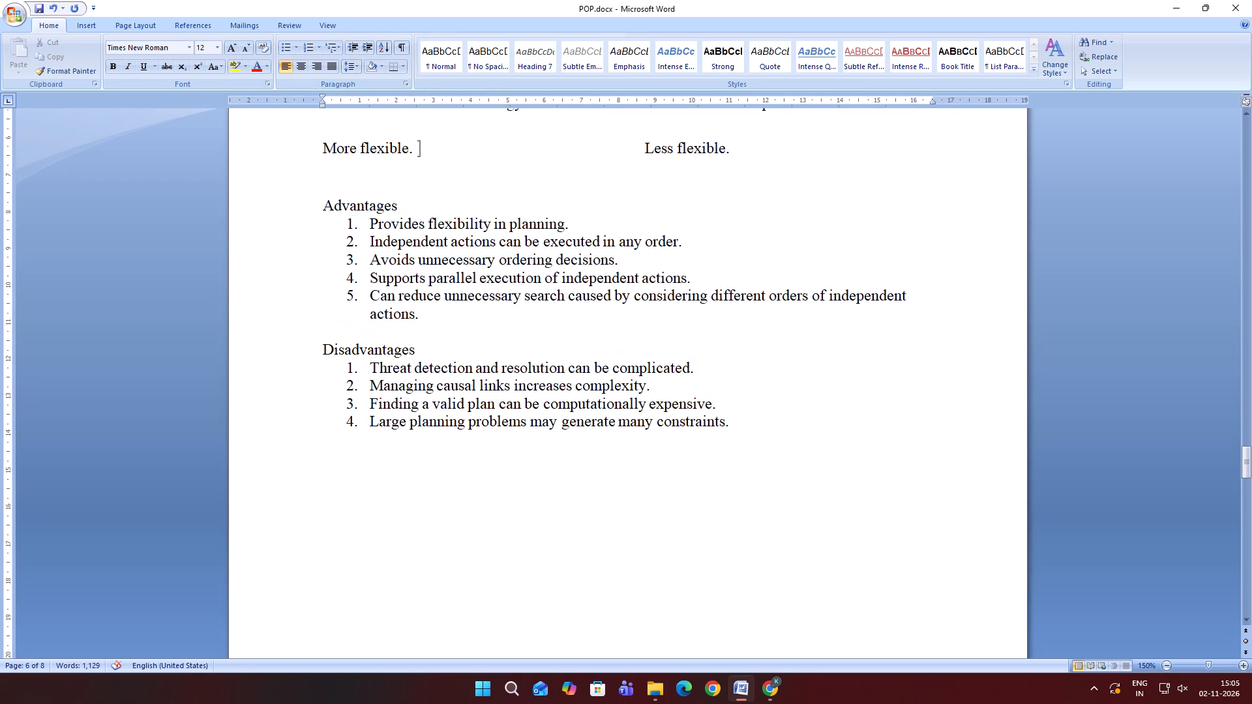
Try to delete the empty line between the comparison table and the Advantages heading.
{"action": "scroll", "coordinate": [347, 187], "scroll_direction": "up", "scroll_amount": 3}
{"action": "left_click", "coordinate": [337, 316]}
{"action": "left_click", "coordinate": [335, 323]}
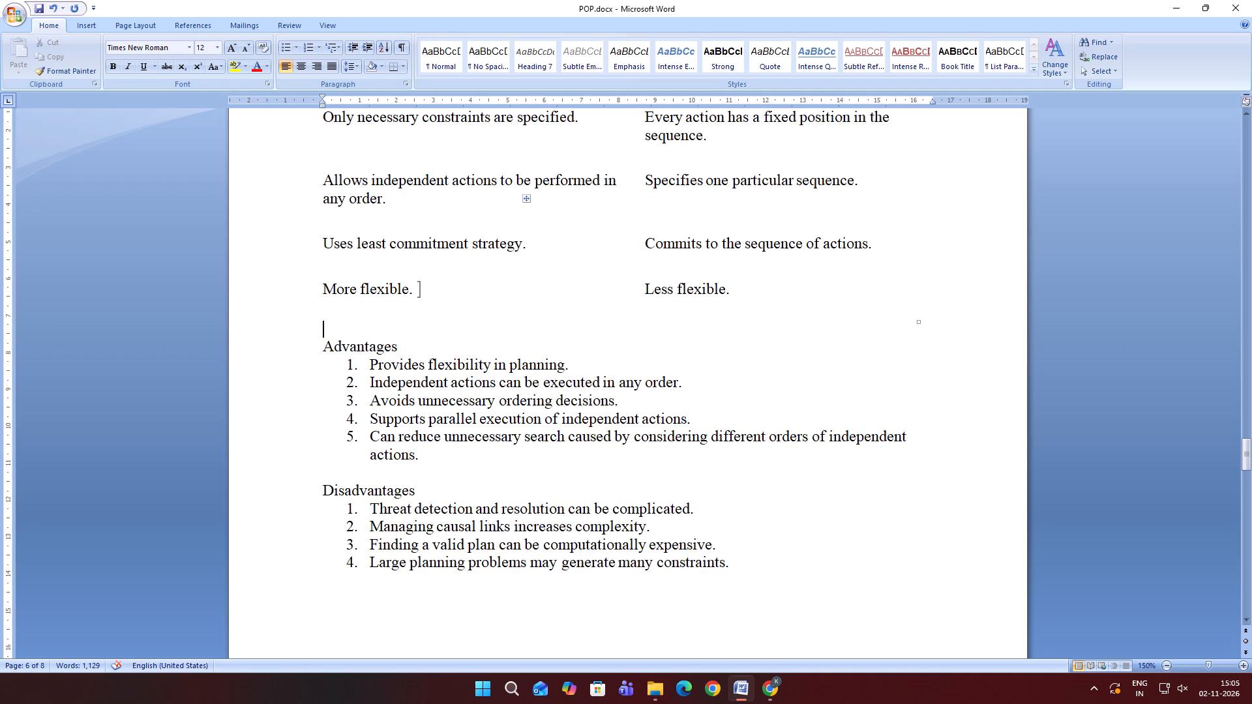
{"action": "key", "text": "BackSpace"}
Insert a blank line above the comparison table to move its heading row onto the next page with the other rows.
{"action": "scroll", "coordinate": [346, 316], "scroll_direction": "up", "scroll_amount": 6}
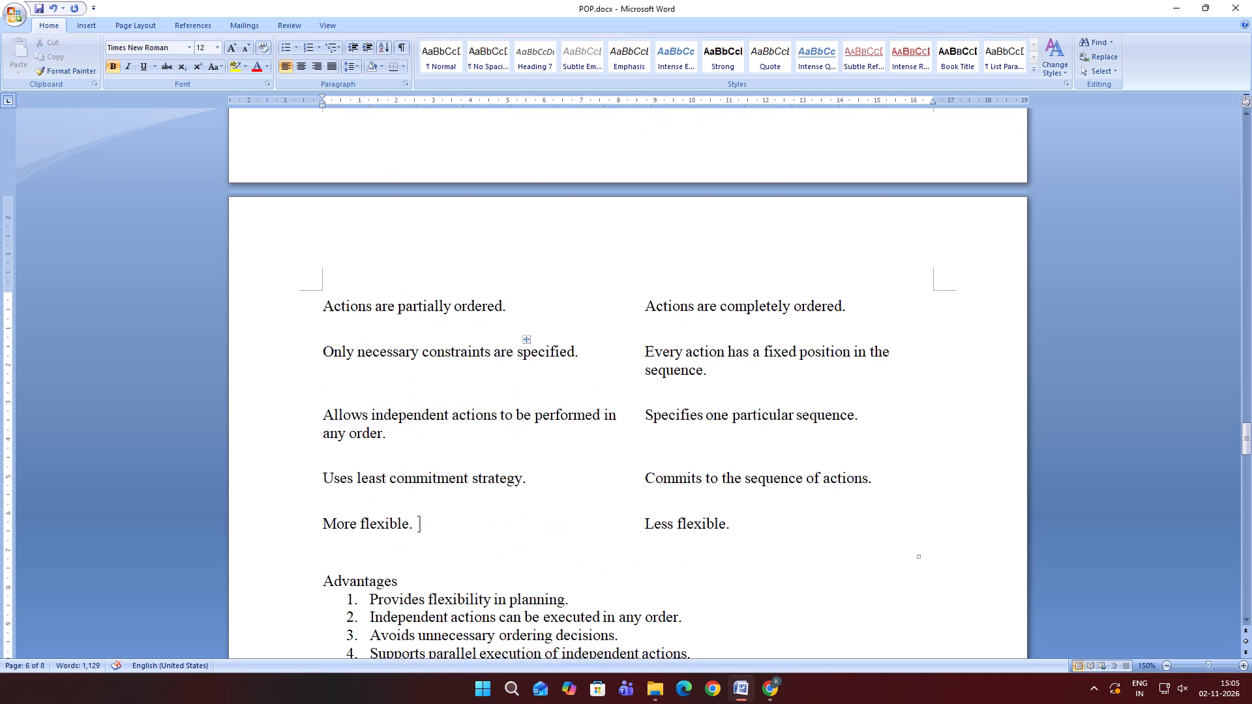
{"action": "scroll", "coordinate": [346, 316], "scroll_direction": "up", "scroll_amount": 10}
{"action": "scroll", "coordinate": [347, 316], "scroll_direction": "down", "scroll_amount": 2}
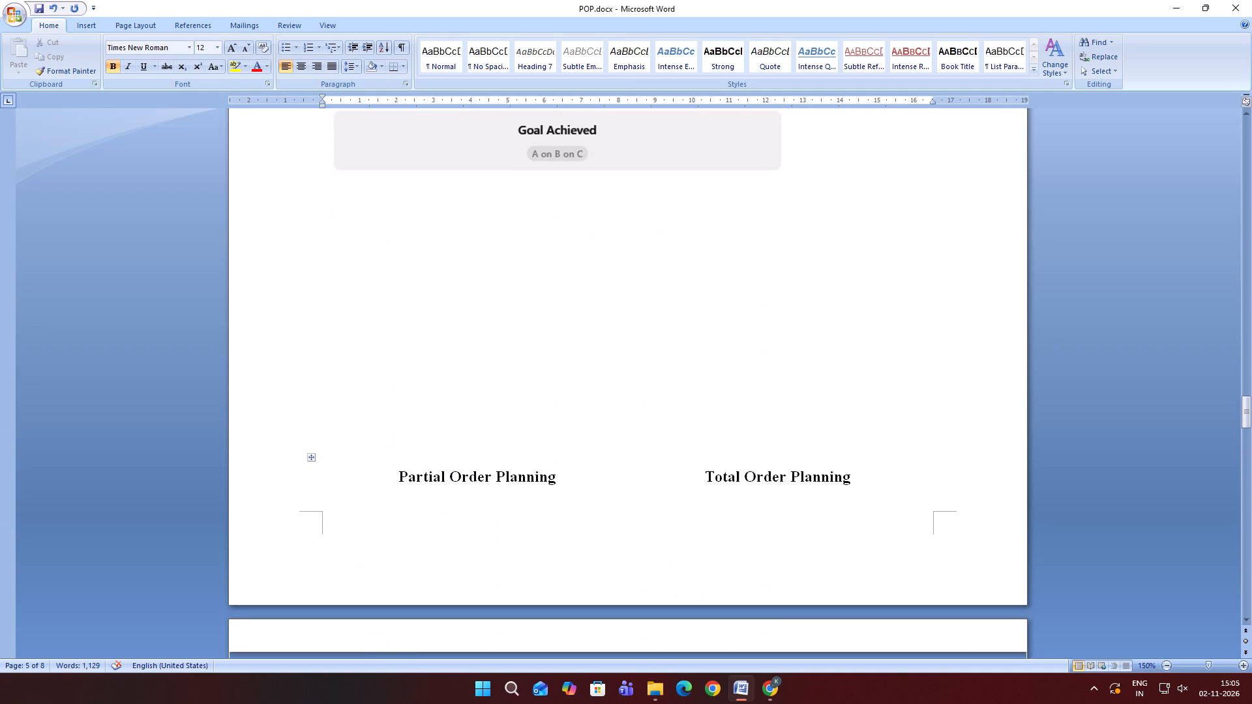
{"action": "left_click", "coordinate": [395, 448]}
{"action": "key", "text": "Return"}
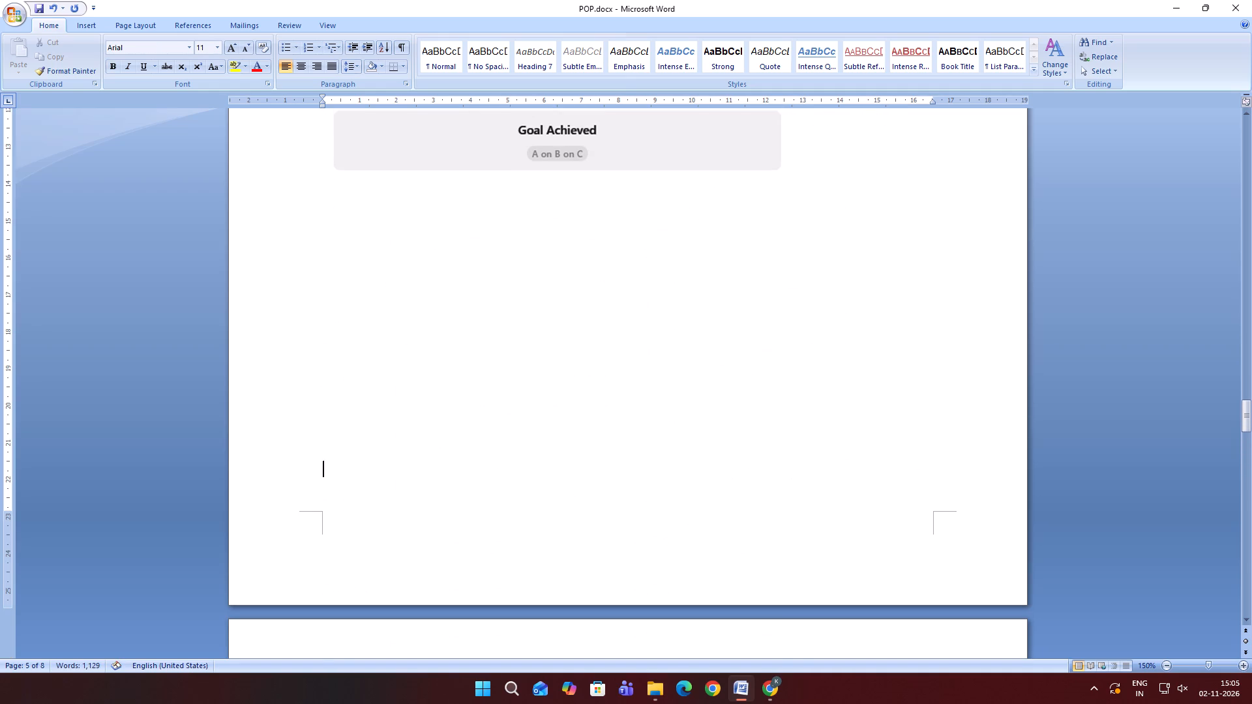
Set all rows of the Partial/Total Order Planning table to a height of exactly 2 cm.
{"action": "scroll", "coordinate": [417, 420], "scroll_direction": "down", "scroll_amount": 11}
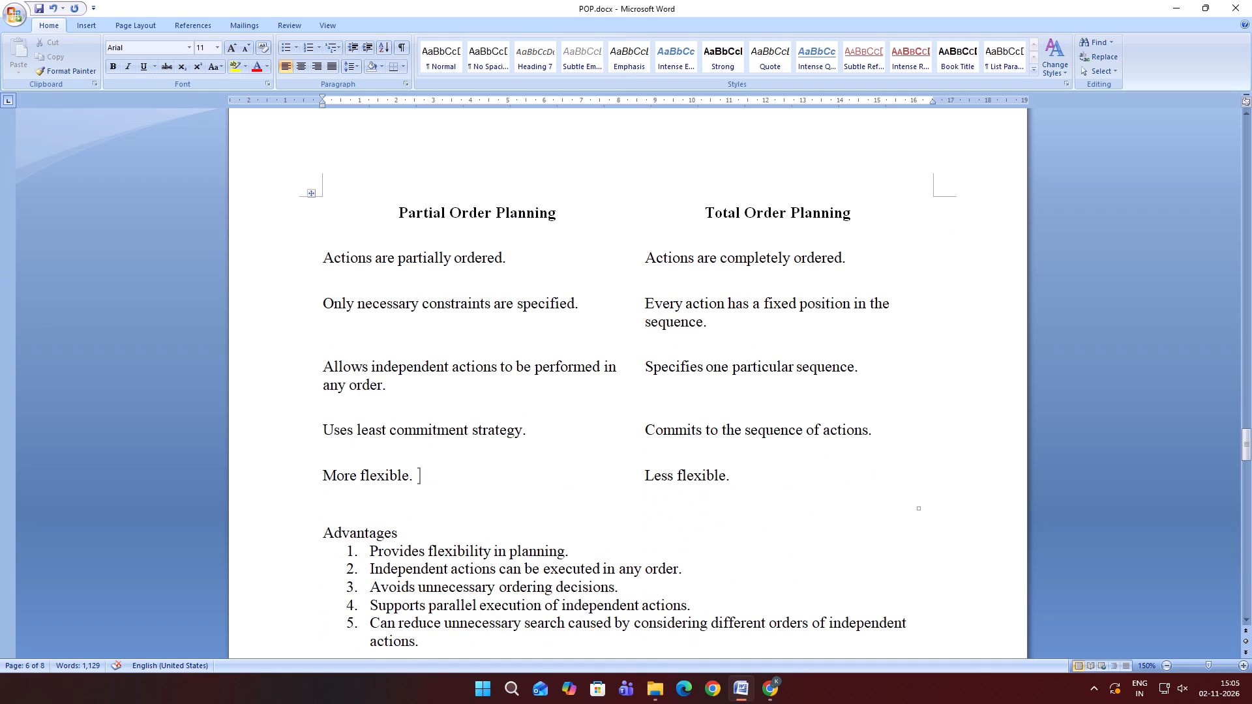
{"action": "left_click", "coordinate": [400, 235]}
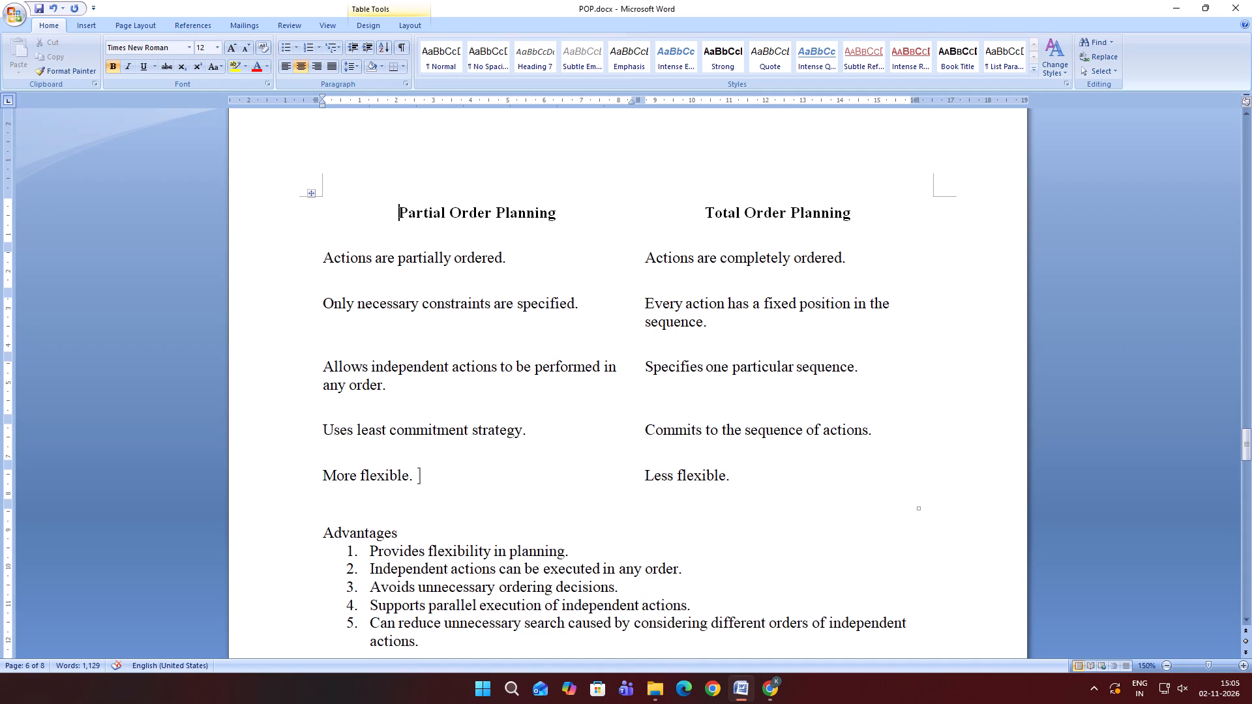
{"action": "left_click", "coordinate": [315, 196]}
{"action": "left_click", "coordinate": [308, 192]}
{"action": "right_click", "coordinate": [308, 192]}
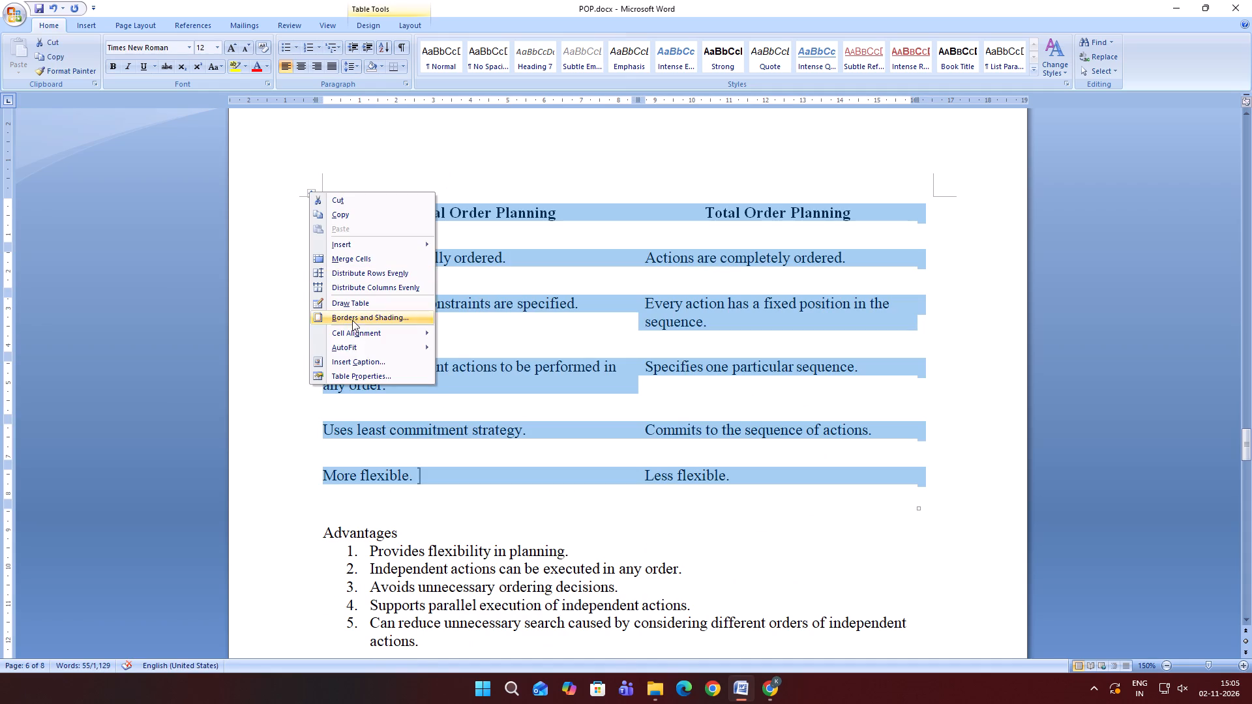
{"action": "left_click", "coordinate": [355, 375]}
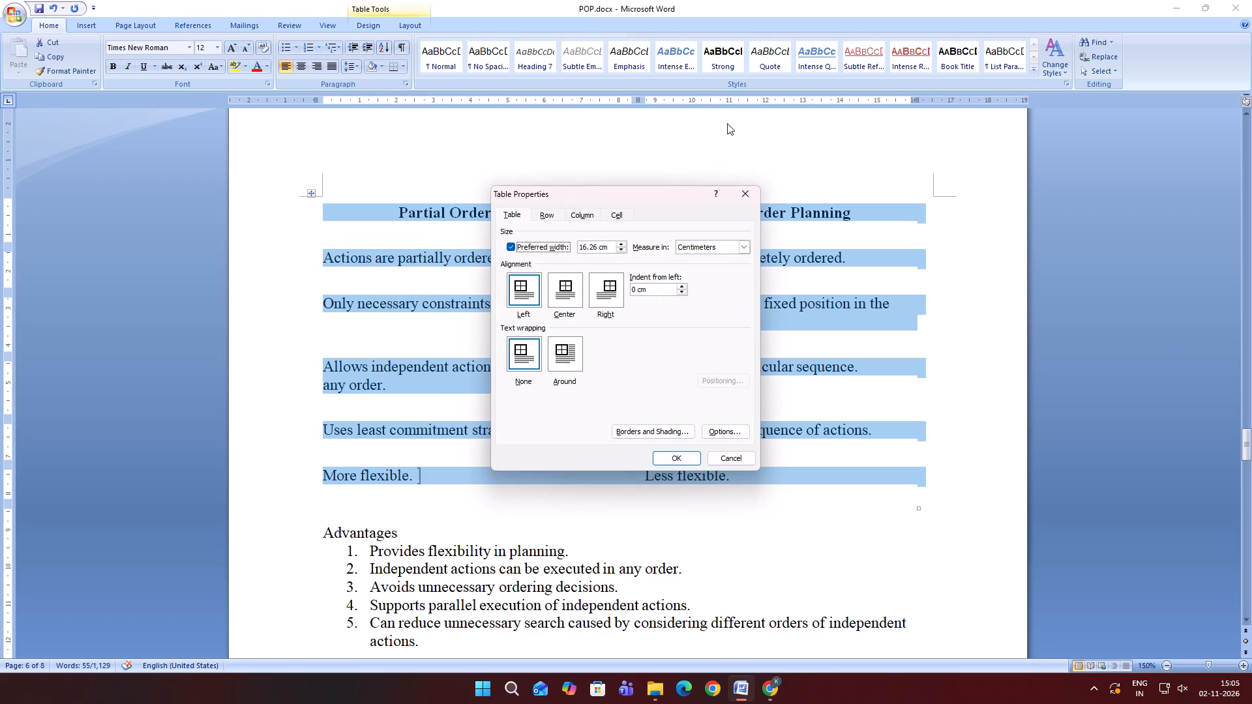
{"action": "left_click", "coordinate": [554, 218]}
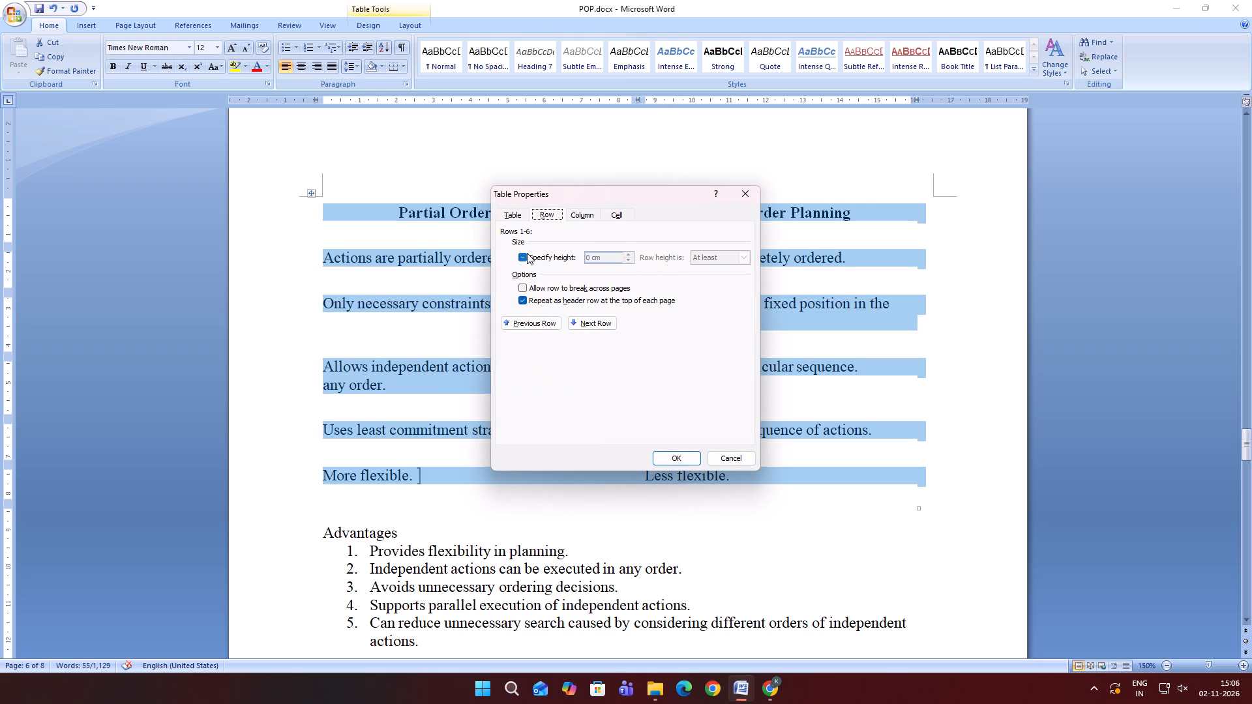
{"action": "left_click", "coordinate": [526, 254]}
{"action": "left_click", "coordinate": [745, 260]}
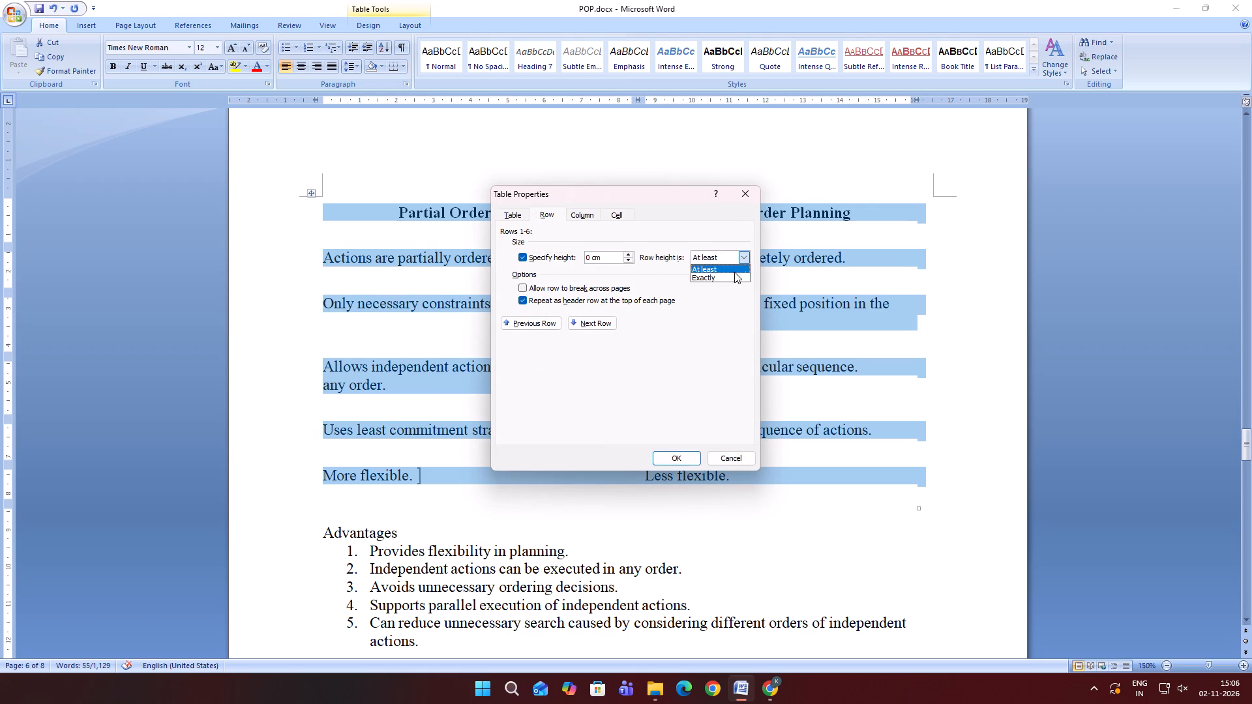
{"action": "left_click", "coordinate": [727, 280]}
{"action": "left_click", "coordinate": [627, 254]}
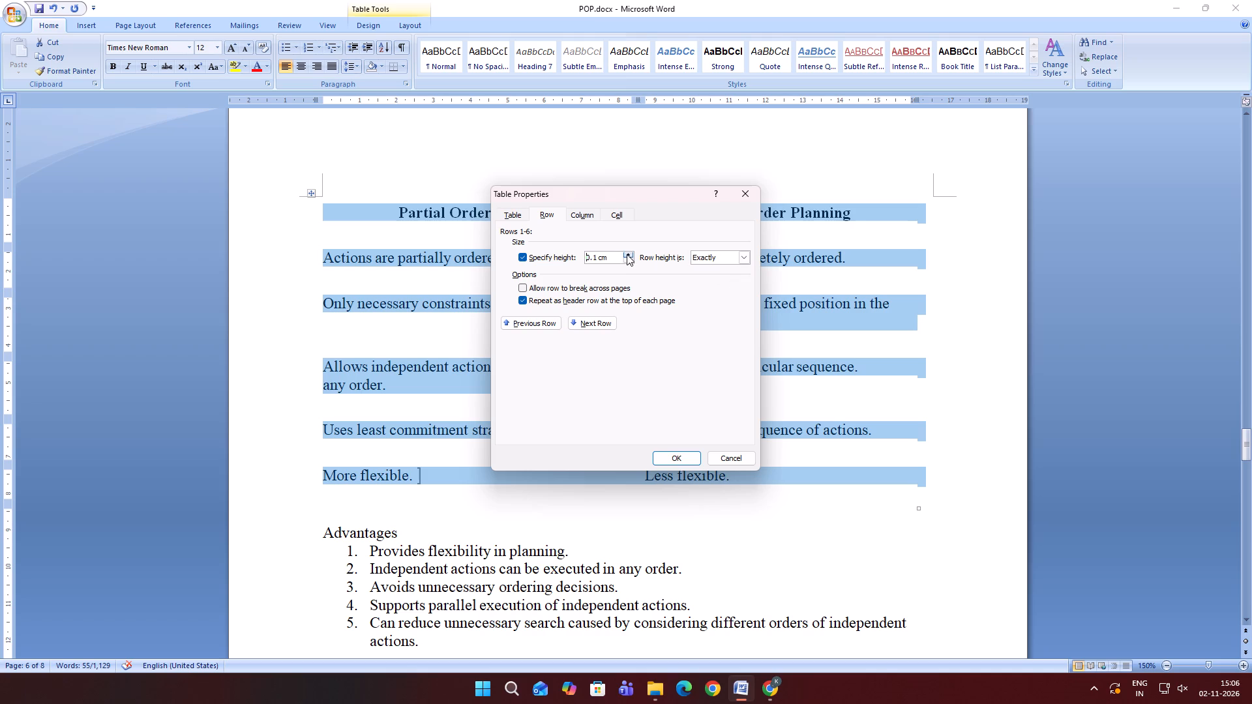
{"action": "left_click", "coordinate": [627, 254]}
{"action": "left_click", "coordinate": [631, 259]}
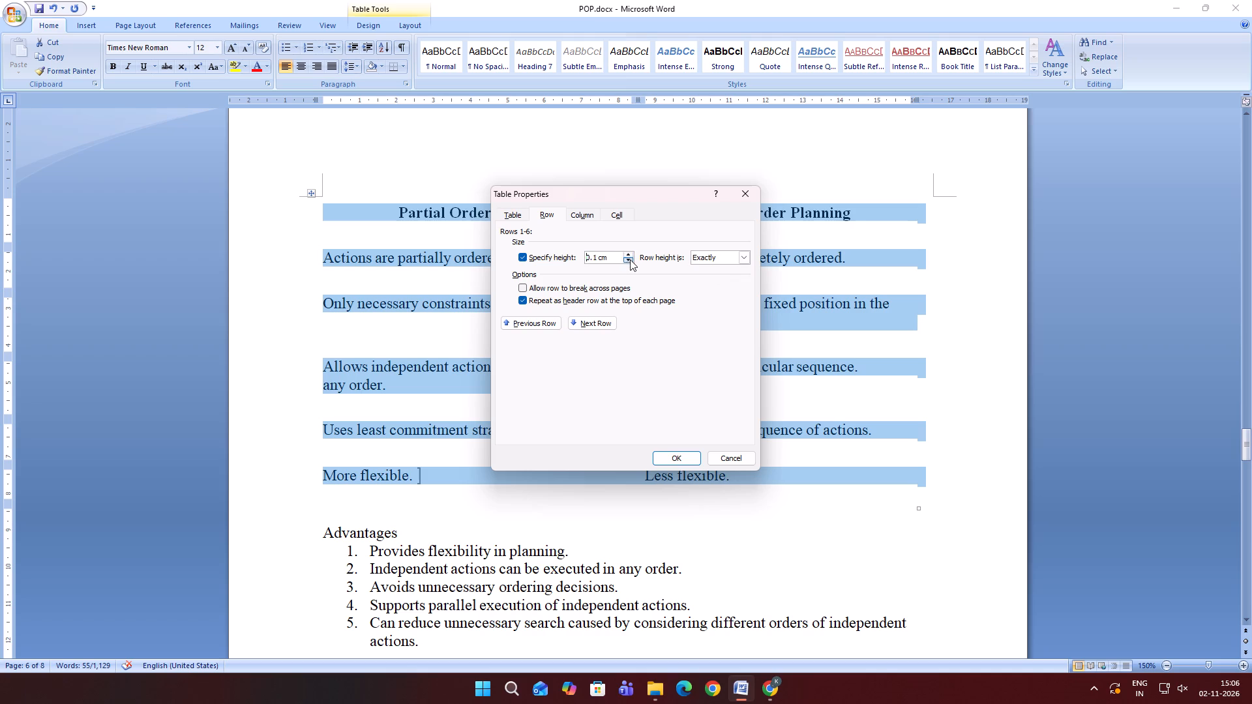
{"action": "left_click", "coordinate": [615, 259]}
{"action": "key", "text": "BackSpace"}
{"action": "key", "text": "BackSpace"}
{"action": "key", "text": "BackSpace"}
{"action": "key", "text": "BackSpace"}
{"action": "key", "text": "BackSpace"}
{"action": "key", "text": "BackSpace"}
{"action": "key", "text": "BackSpace"}
{"action": "key", "text": "BackSpace"}
{"action": "key", "text": "BackSpace"}
{"action": "key", "text": "BackSpace"}
{"action": "key", "text": "BackSpace"}
{"action": "key", "text": "BackSpace"}
{"action": "key", "text": "BackSpace"}
{"action": "key", "text": "BackSpace"}
{"action": "key", "text": "2"}
{"action": "left_click", "coordinate": [669, 455]}
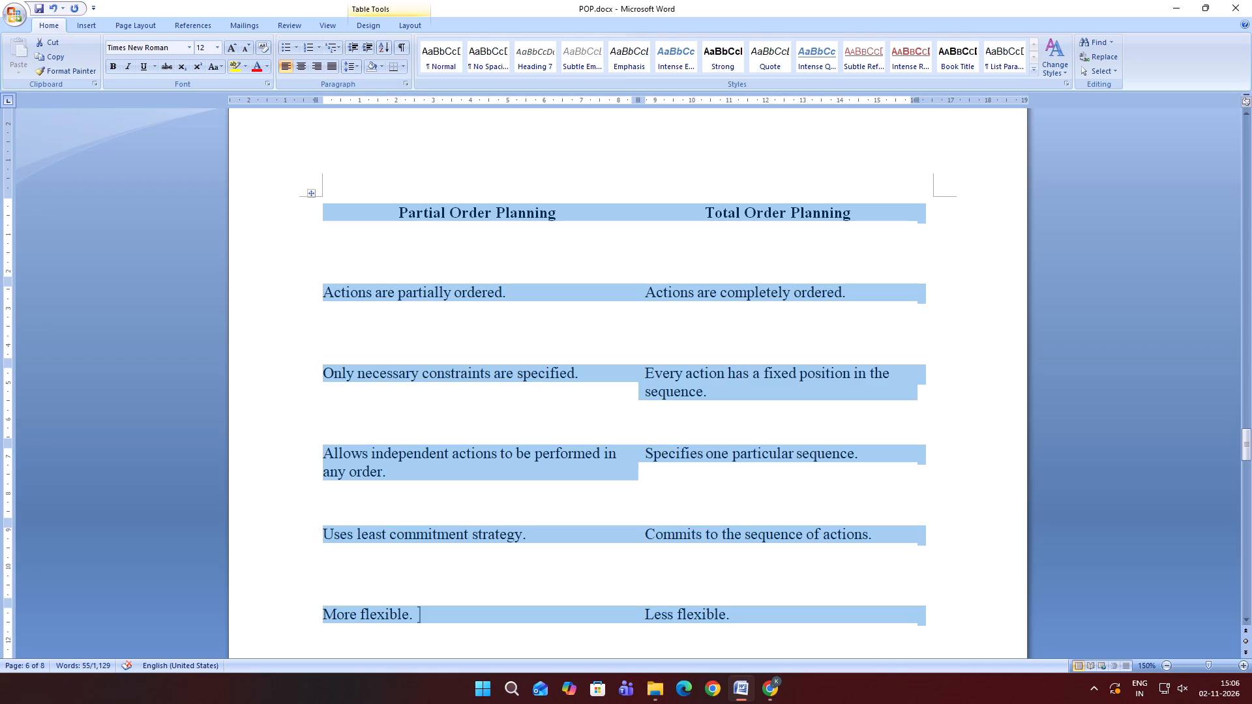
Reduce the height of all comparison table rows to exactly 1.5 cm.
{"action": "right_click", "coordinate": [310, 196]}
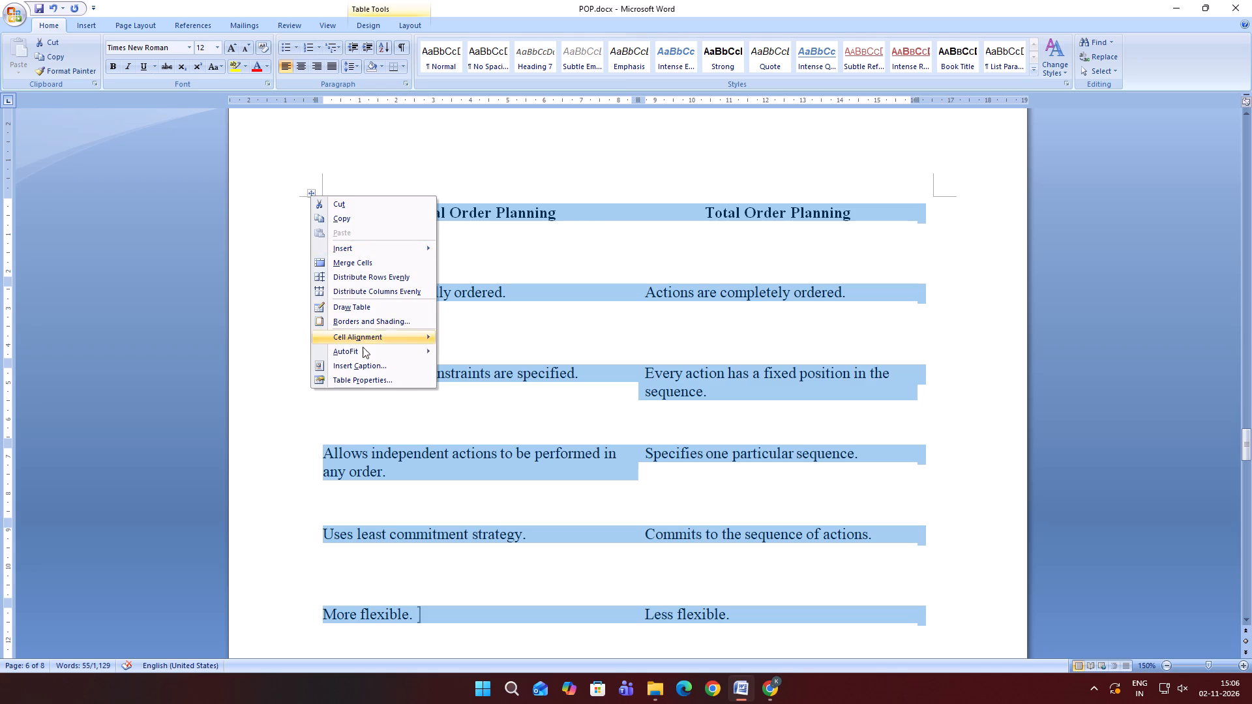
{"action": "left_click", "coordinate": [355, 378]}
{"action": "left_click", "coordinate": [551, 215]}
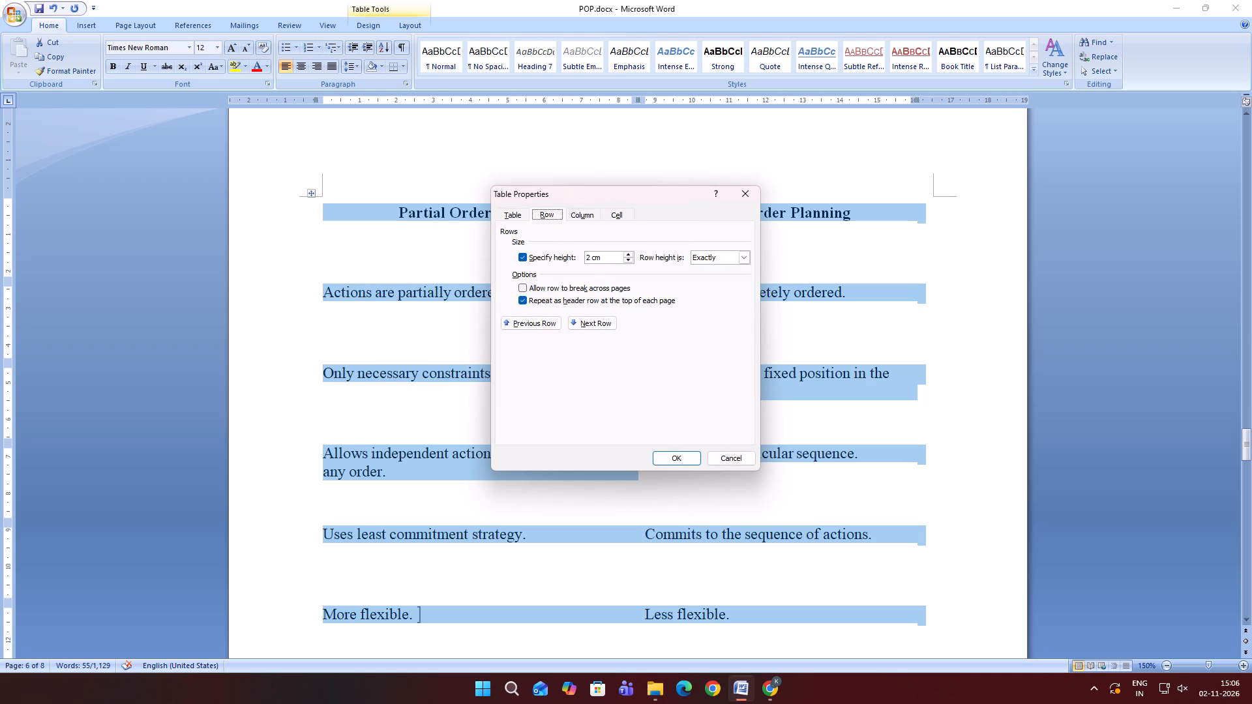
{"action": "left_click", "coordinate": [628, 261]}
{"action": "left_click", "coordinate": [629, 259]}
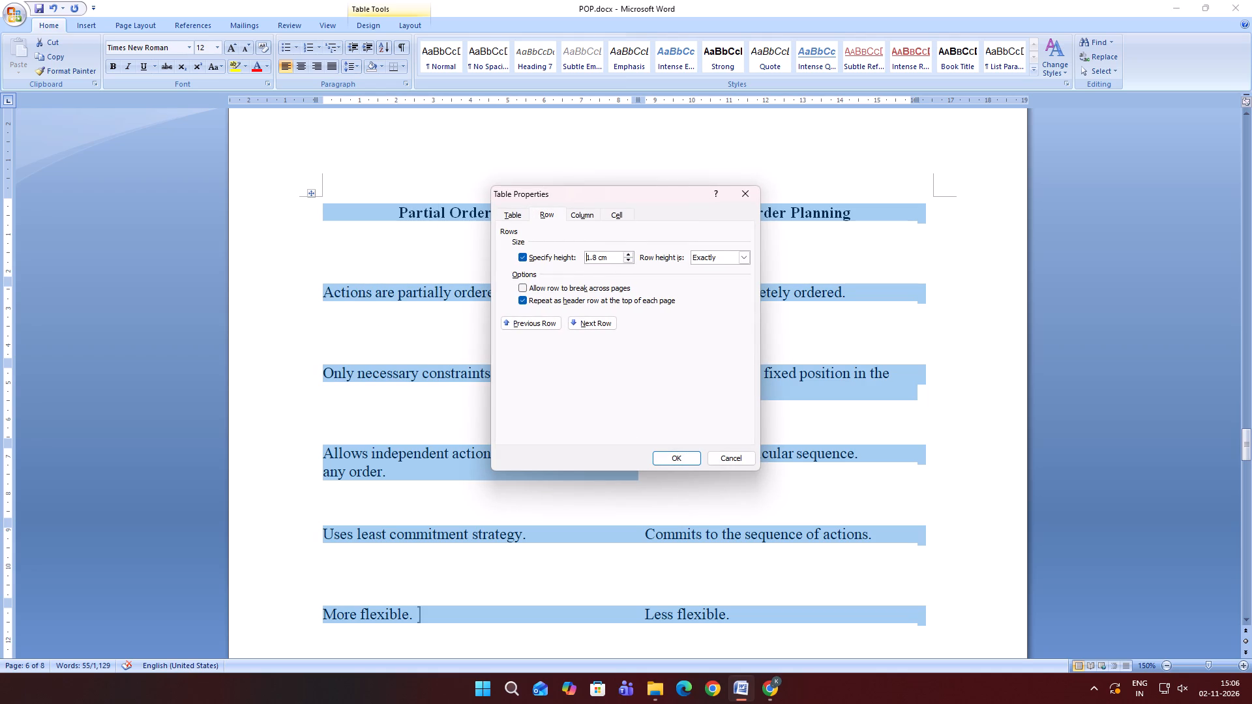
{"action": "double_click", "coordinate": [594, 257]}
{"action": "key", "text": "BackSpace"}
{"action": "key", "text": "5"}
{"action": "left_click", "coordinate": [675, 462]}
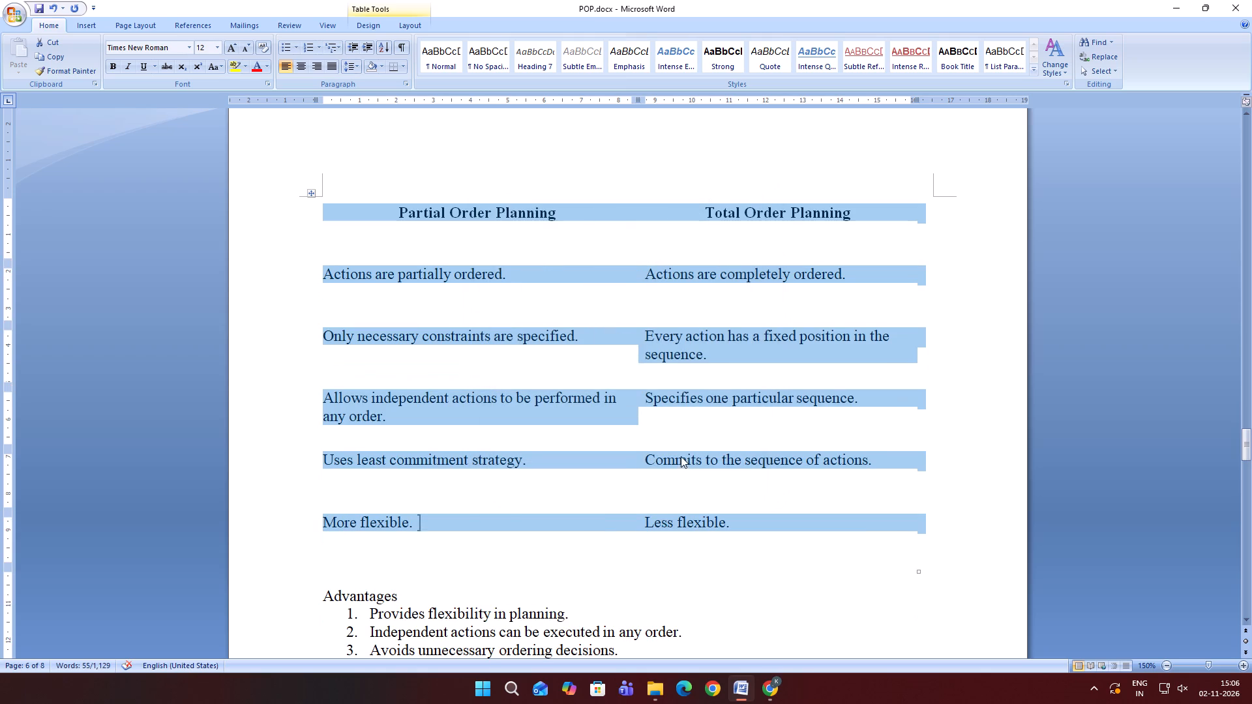
Reduce the height of all comparison table rows to exactly 1 cm.
{"action": "right_click", "coordinate": [353, 273]}
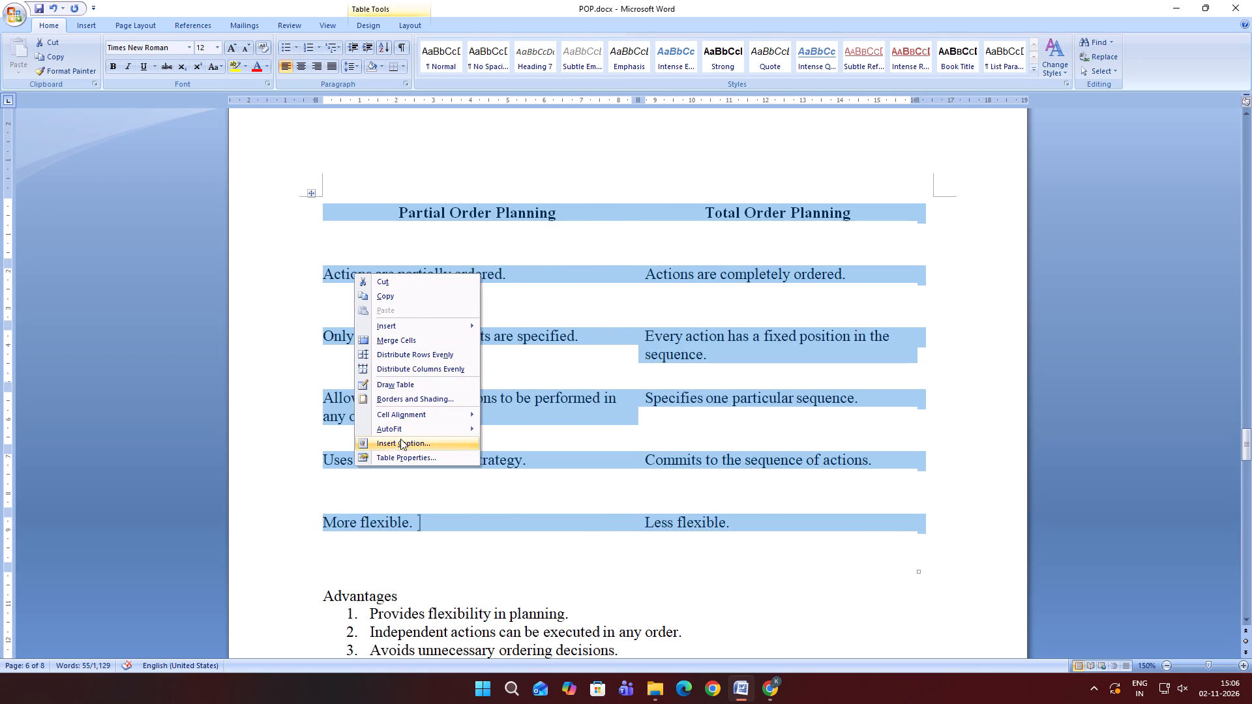
{"action": "left_click", "coordinate": [390, 454]}
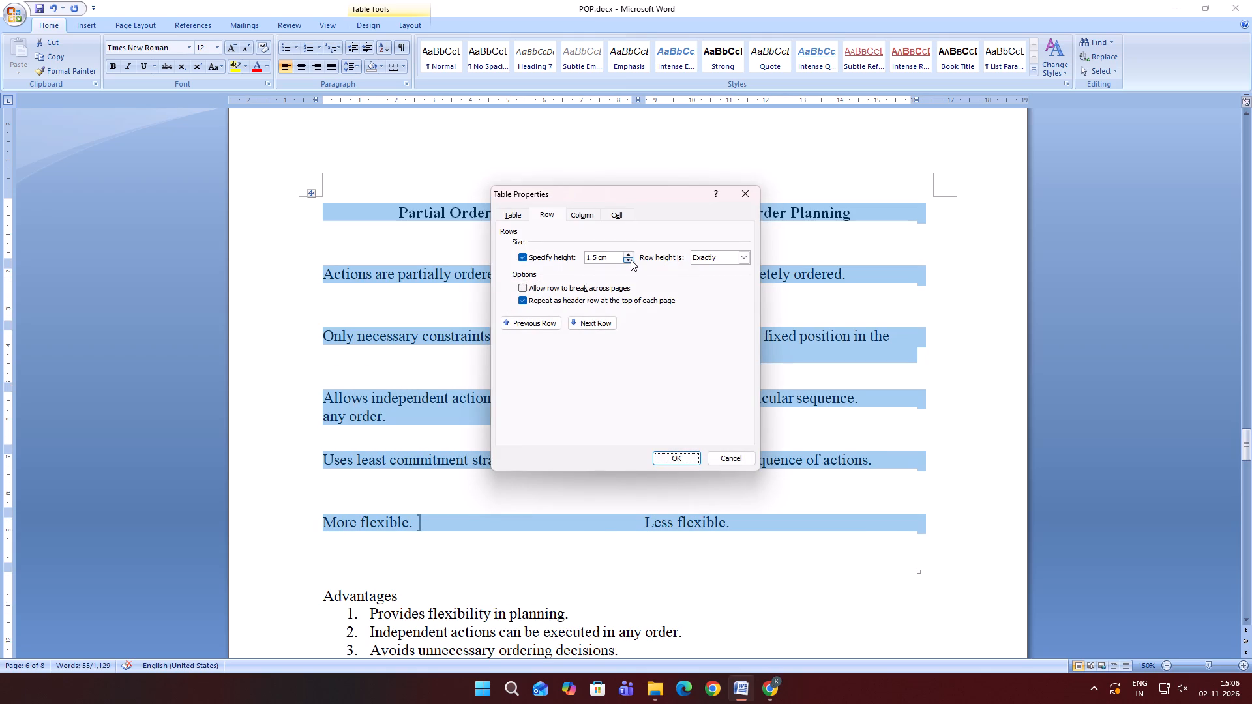
{"action": "left_click", "coordinate": [631, 259]}
{"action": "double_click", "coordinate": [631, 259]}
{"action": "left_click", "coordinate": [631, 259]}
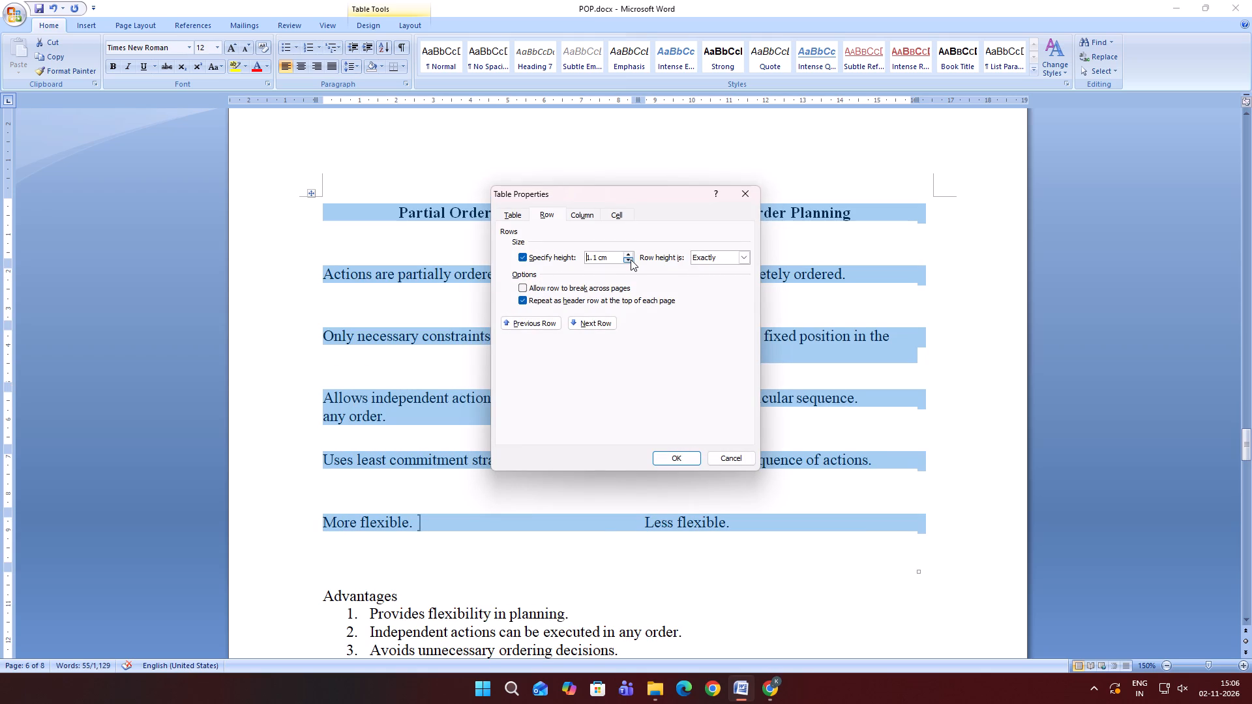
{"action": "left_click", "coordinate": [631, 259]}
{"action": "left_click", "coordinate": [669, 458]}
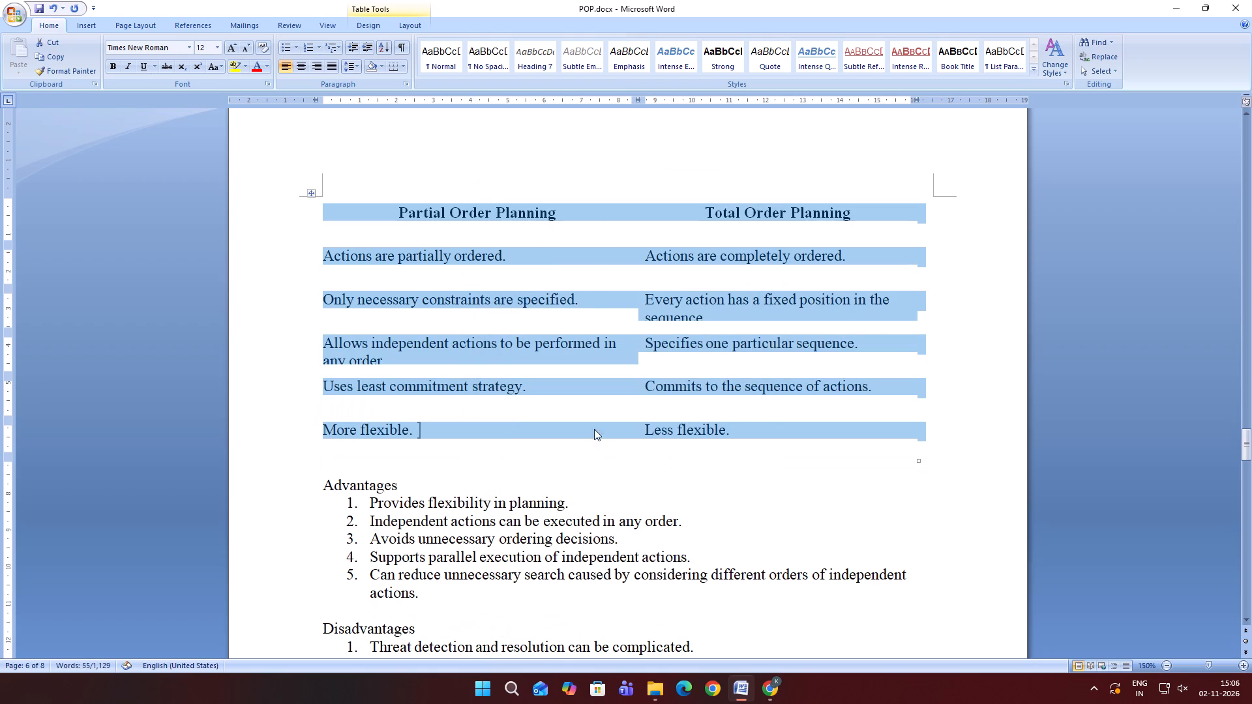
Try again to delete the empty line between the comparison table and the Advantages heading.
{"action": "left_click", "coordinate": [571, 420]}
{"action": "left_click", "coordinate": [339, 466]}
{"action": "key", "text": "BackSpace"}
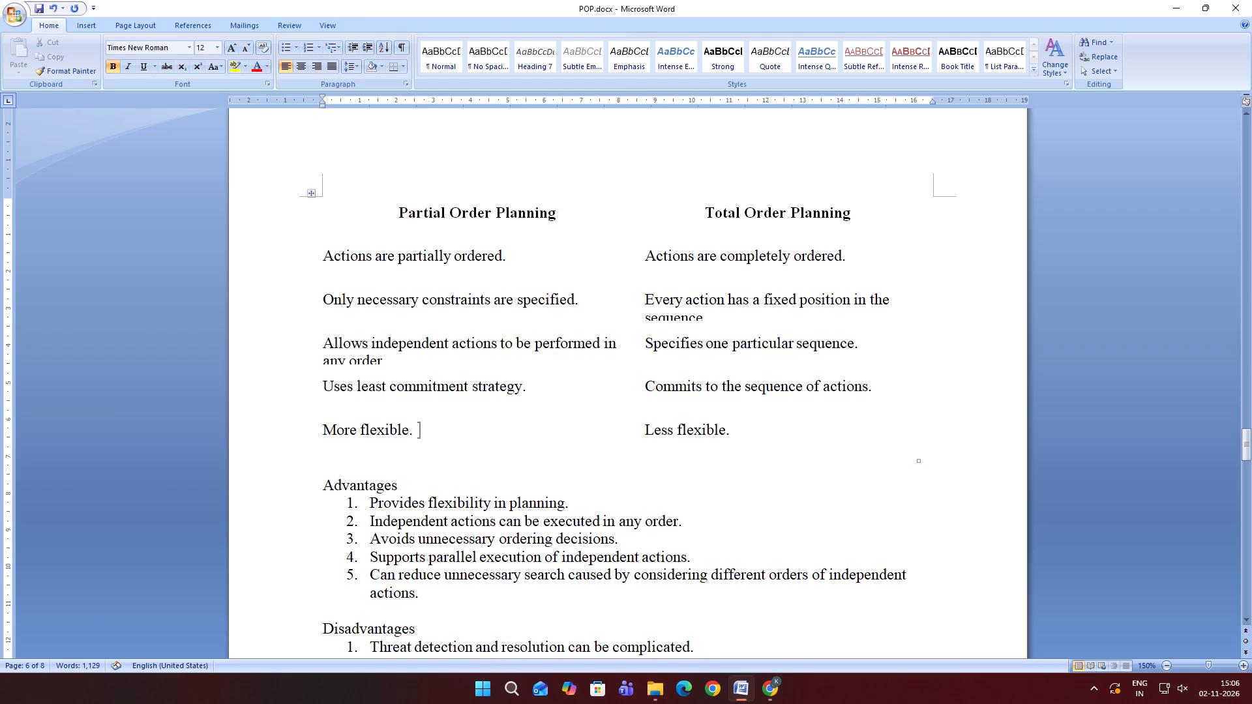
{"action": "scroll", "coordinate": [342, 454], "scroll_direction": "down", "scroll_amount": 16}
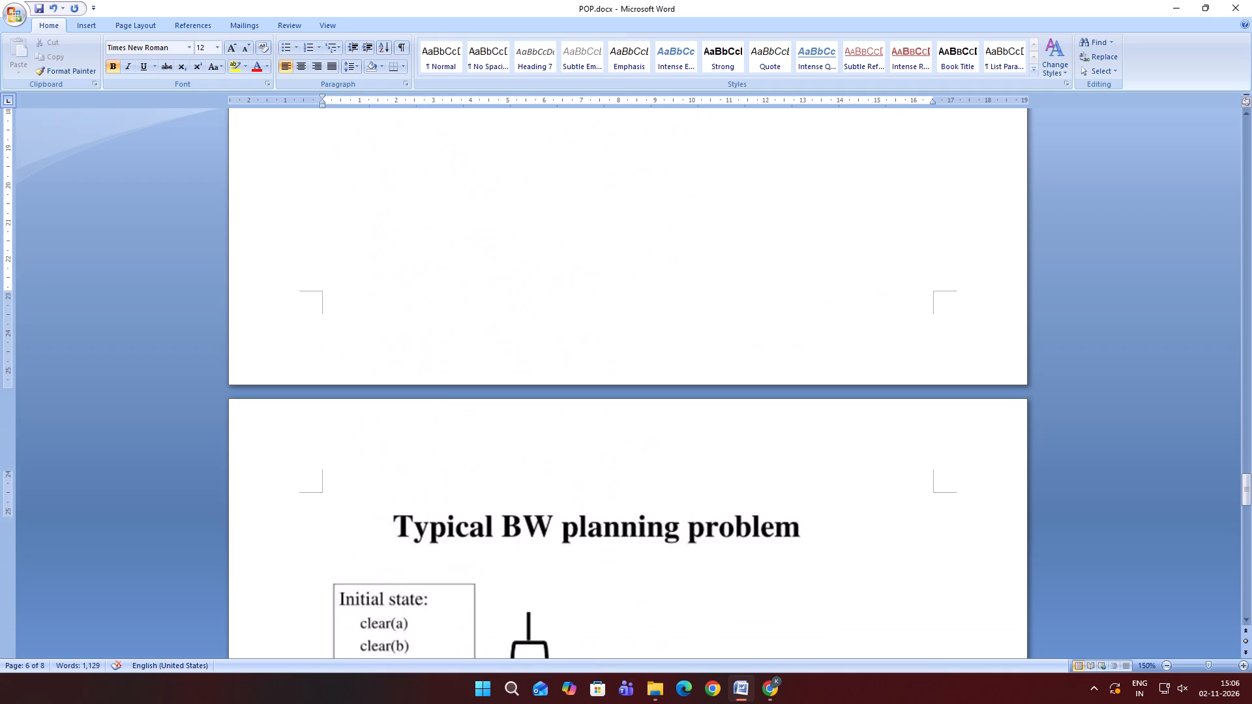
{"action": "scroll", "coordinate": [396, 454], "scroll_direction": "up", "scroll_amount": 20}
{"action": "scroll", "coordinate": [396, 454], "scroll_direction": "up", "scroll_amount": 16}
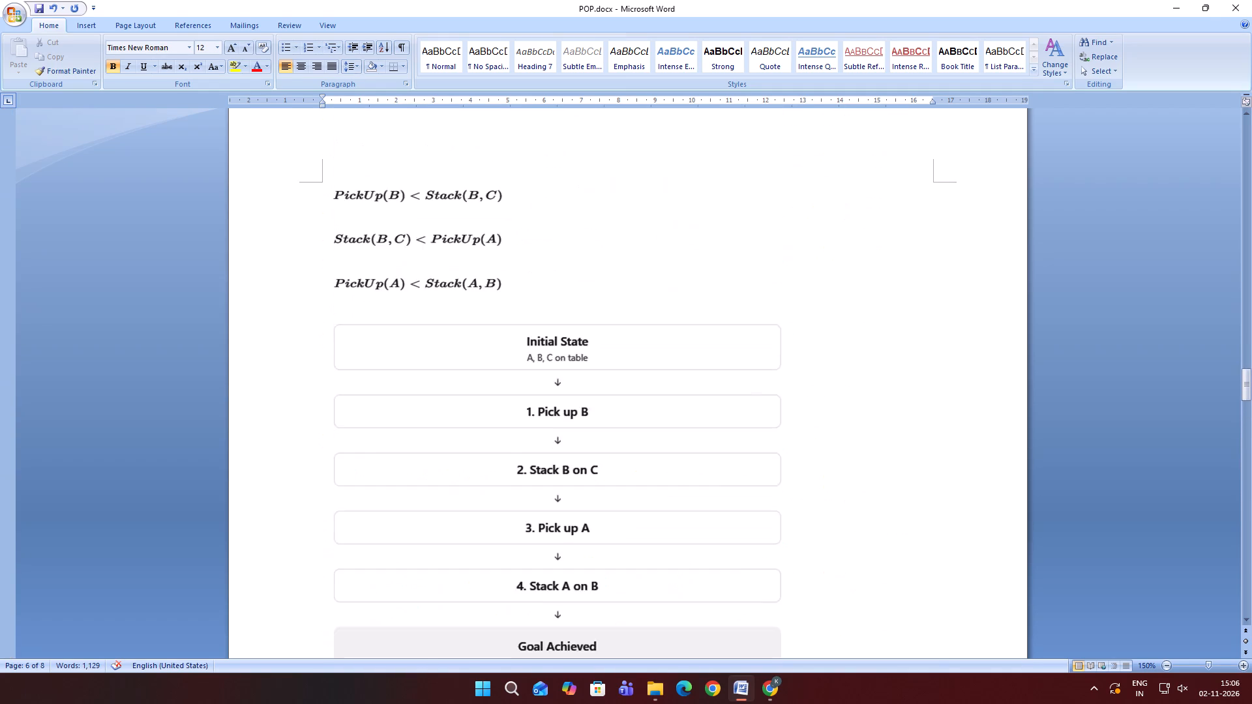
Review the document from the tea-making action table through the Blocks World diagrams for content that still needs formatting.
{"action": "scroll", "coordinate": [398, 453], "scroll_direction": "up", "scroll_amount": 20}
{"action": "scroll", "coordinate": [398, 453], "scroll_direction": "up", "scroll_amount": 18}
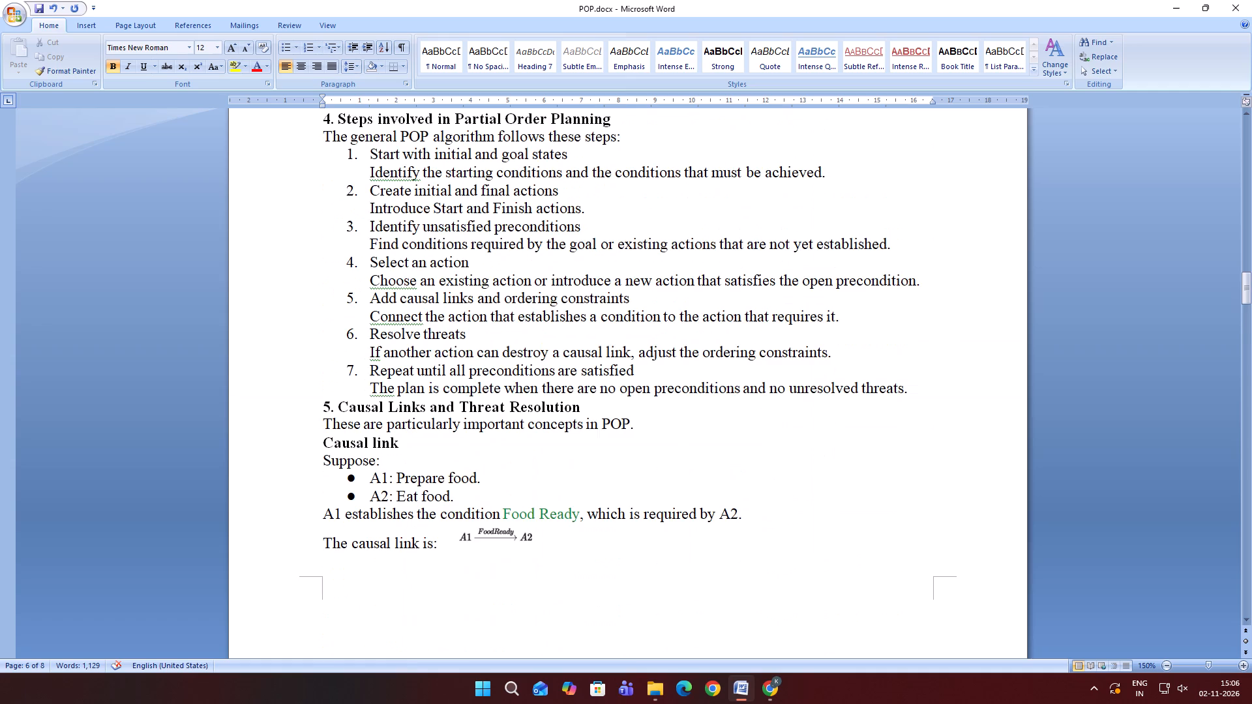
{"action": "scroll", "coordinate": [398, 453], "scroll_direction": "up", "scroll_amount": 20}
{"action": "scroll", "coordinate": [398, 453], "scroll_direction": "up", "scroll_amount": 14}
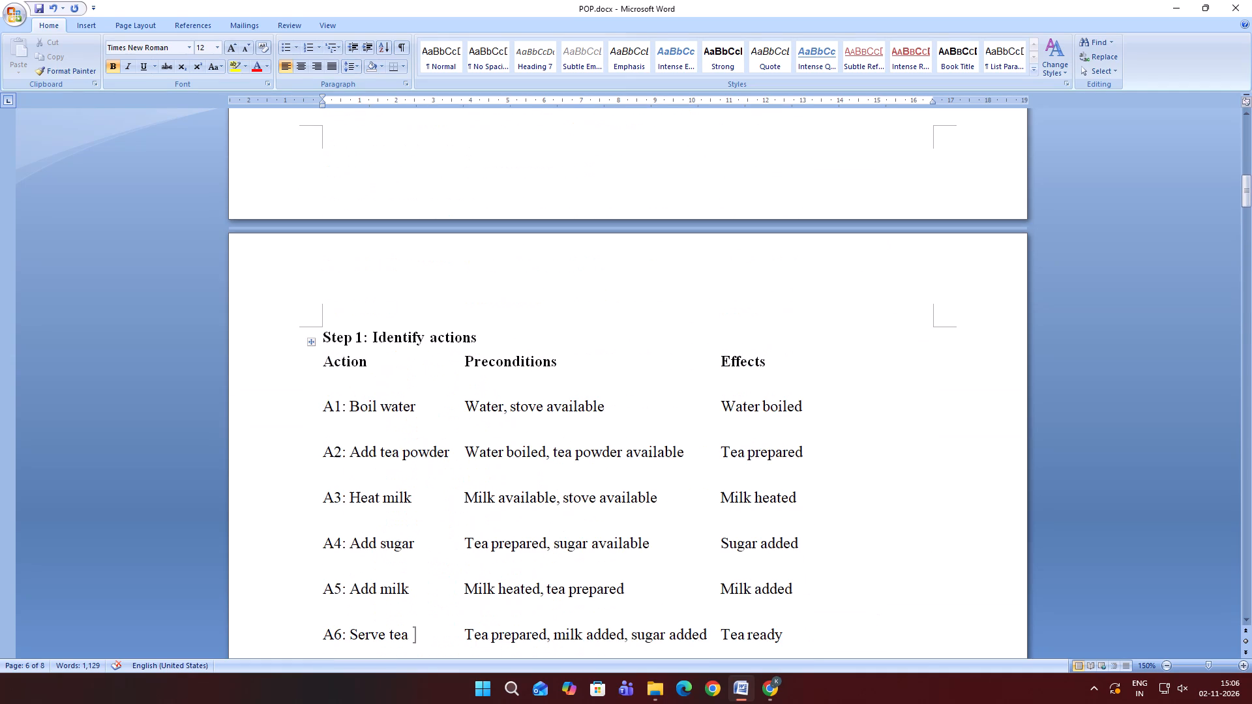
{"action": "left_click", "coordinate": [426, 431]}
{"action": "left_click", "coordinate": [366, 418]}
{"action": "left_click", "coordinate": [682, 453]}
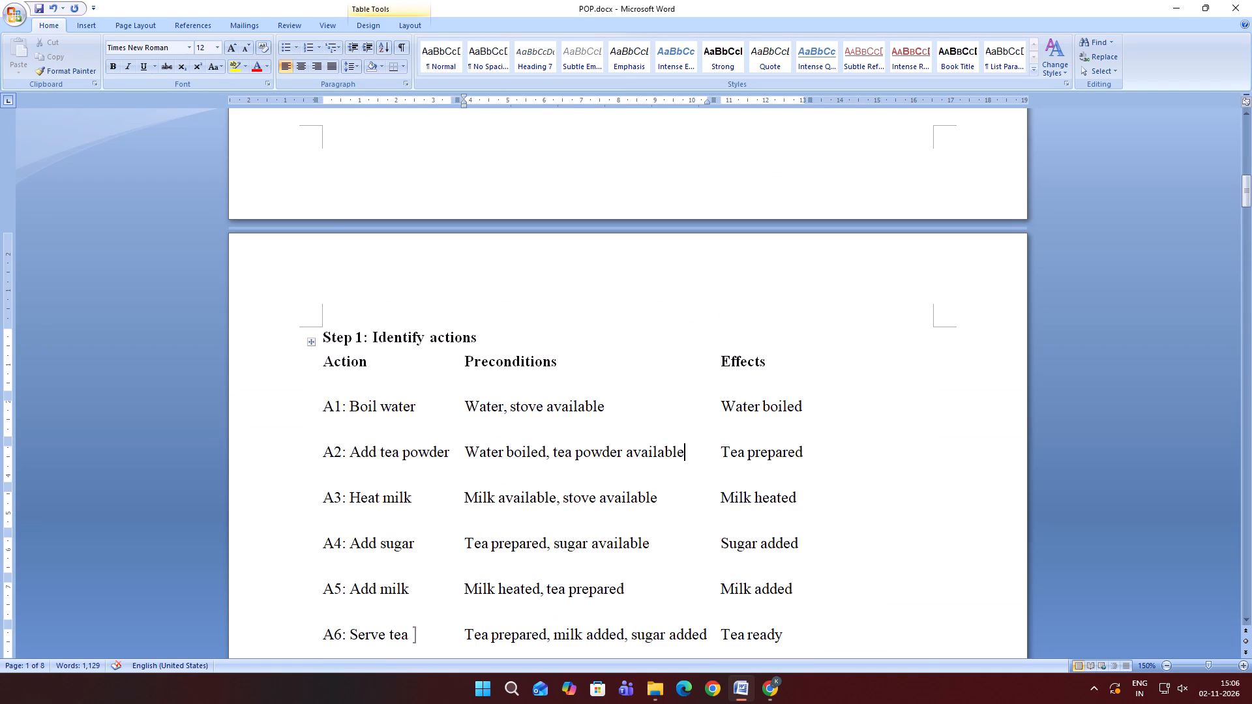
{"action": "scroll", "coordinate": [675, 456], "scroll_direction": "down", "scroll_amount": 6}
{"action": "scroll", "coordinate": [676, 462], "scroll_direction": "down", "scroll_amount": 20}
{"action": "scroll", "coordinate": [676, 462], "scroll_direction": "down", "scroll_amount": 4}
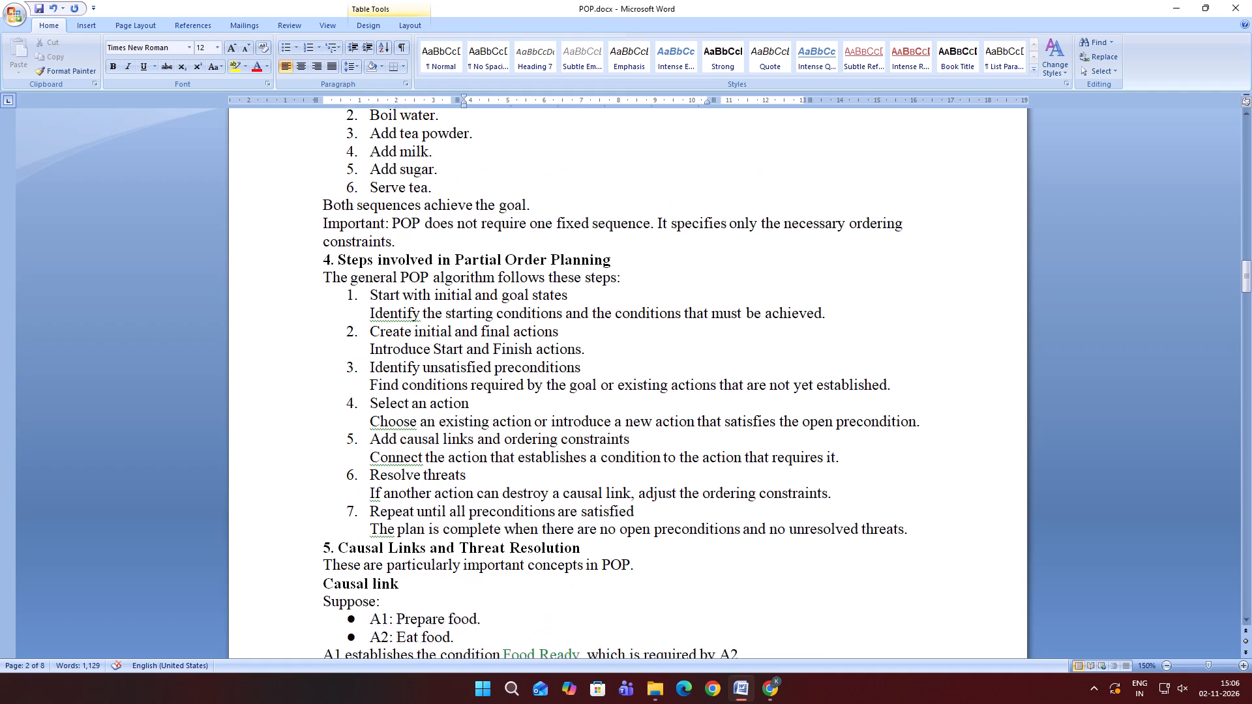
{"action": "scroll", "coordinate": [640, 448], "scroll_direction": "down", "scroll_amount": 20}
{"action": "scroll", "coordinate": [640, 448], "scroll_direction": "down", "scroll_amount": 20}
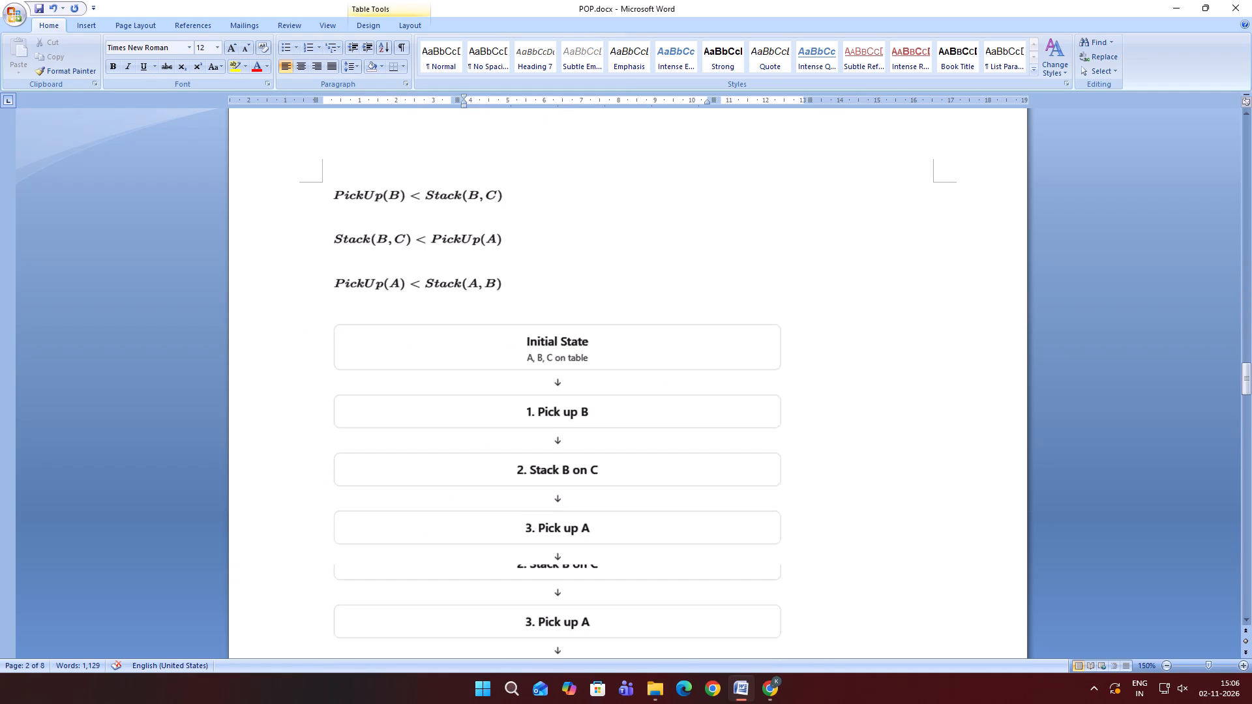
{"action": "scroll", "coordinate": [642, 445], "scroll_direction": "down", "scroll_amount": 20}
{"action": "scroll", "coordinate": [642, 445], "scroll_direction": "down", "scroll_amount": 20}
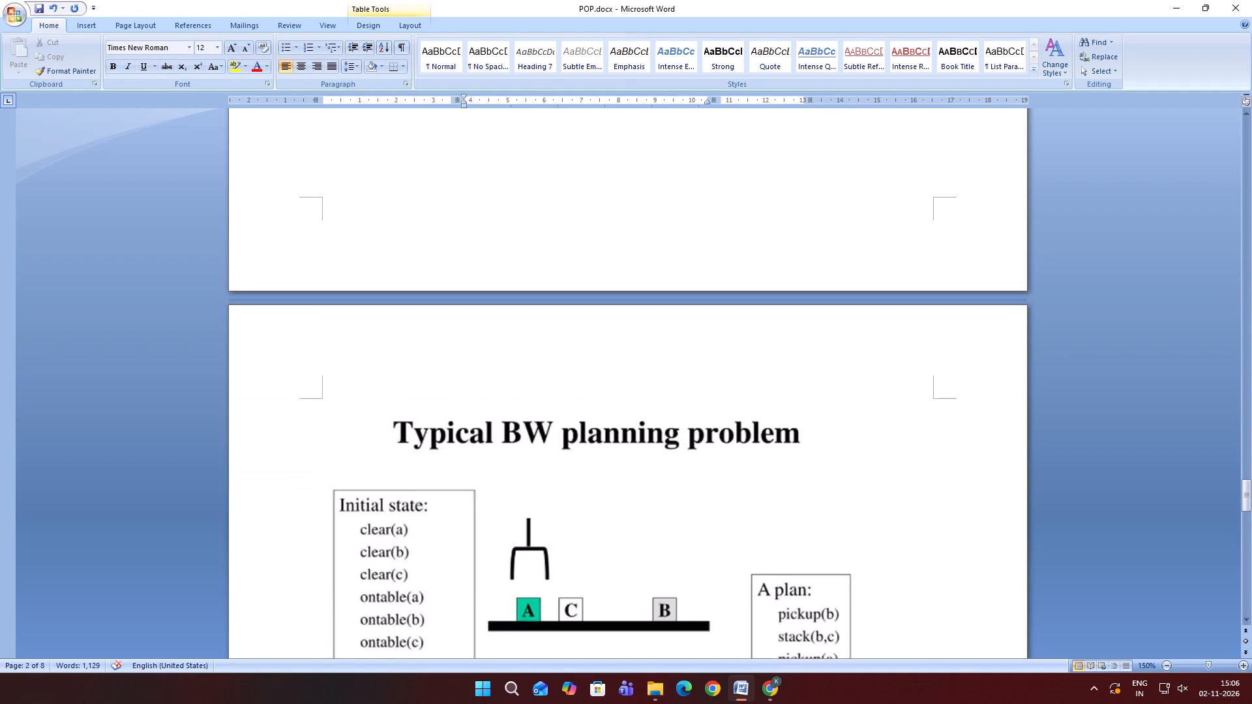
{"action": "scroll", "coordinate": [642, 448], "scroll_direction": "down", "scroll_amount": 2}
{"action": "left_click", "coordinate": [597, 371]}
Format the Advantages of Goal Stack Planning and Limitations sections in Times New Roman, size 12.
{"action": "scroll", "coordinate": [732, 355], "scroll_direction": "down", "scroll_amount": 8}
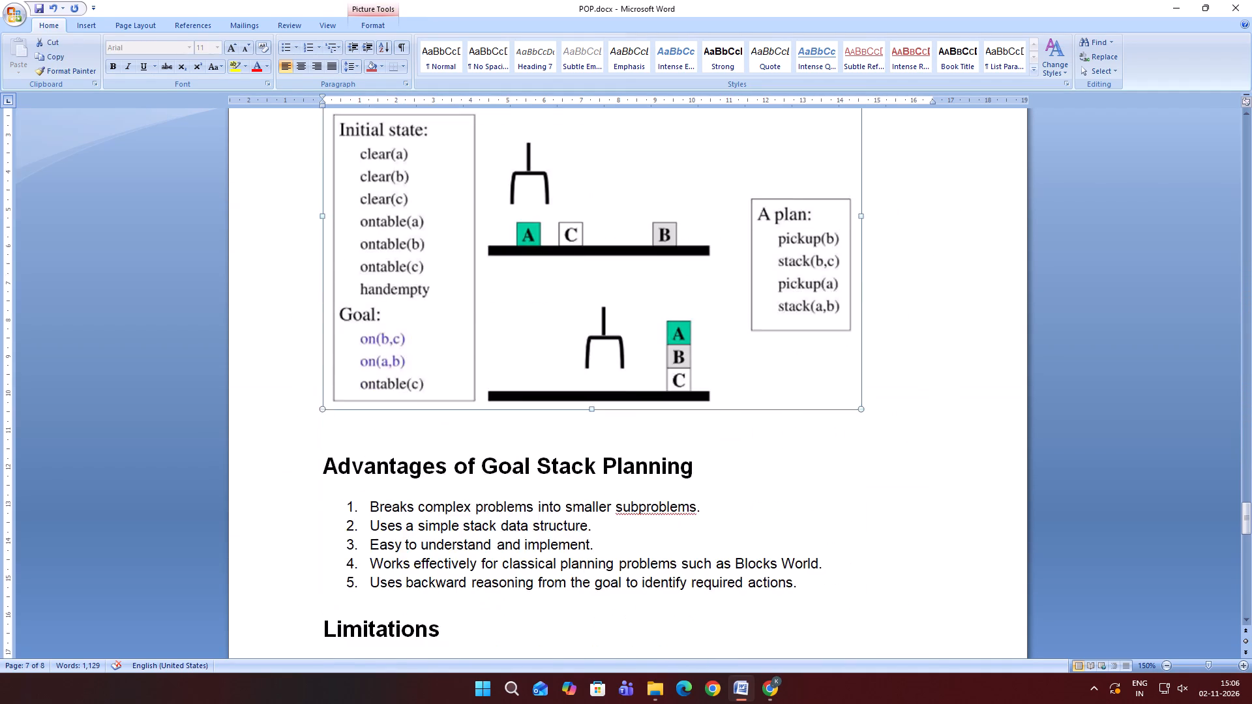
{"action": "scroll", "coordinate": [724, 364], "scroll_direction": "down", "scroll_amount": 3}
{"action": "left_click_drag", "start_coordinate": [324, 230], "coordinate": [855, 520]}
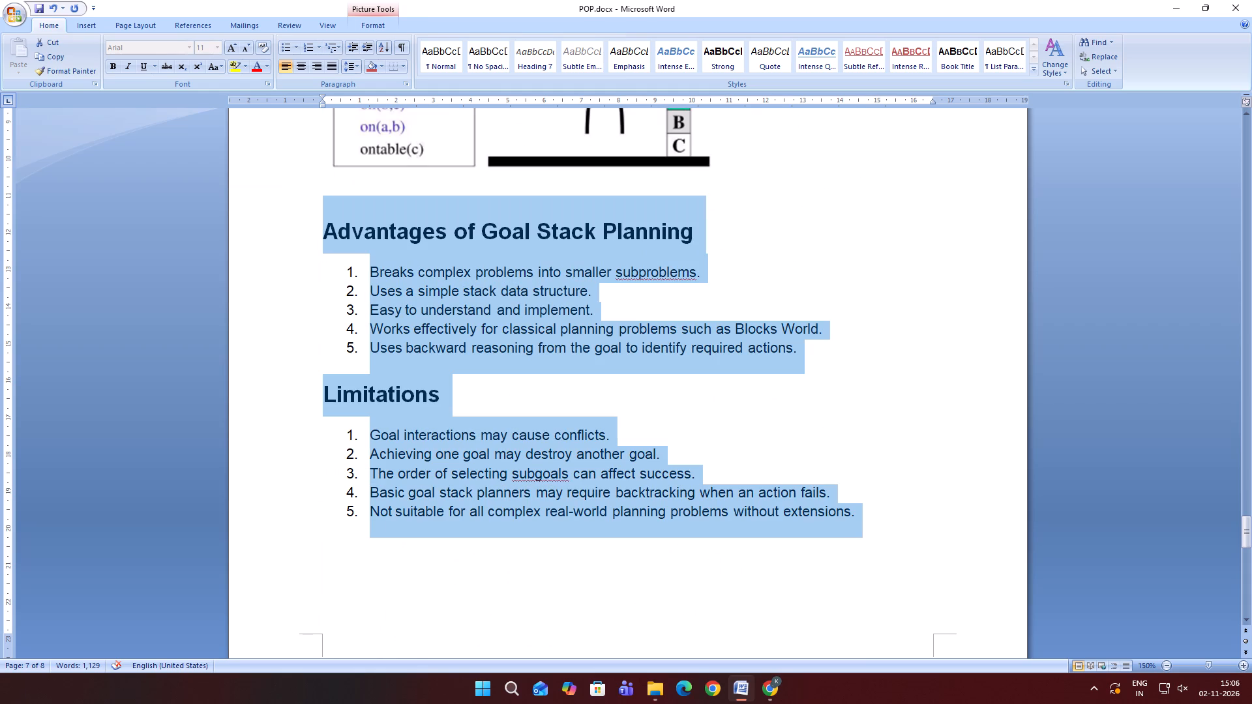
{"action": "left_click_drag", "start_coordinate": [855, 520], "coordinate": [878, 536]}
{"action": "left_click", "coordinate": [192, 46]}
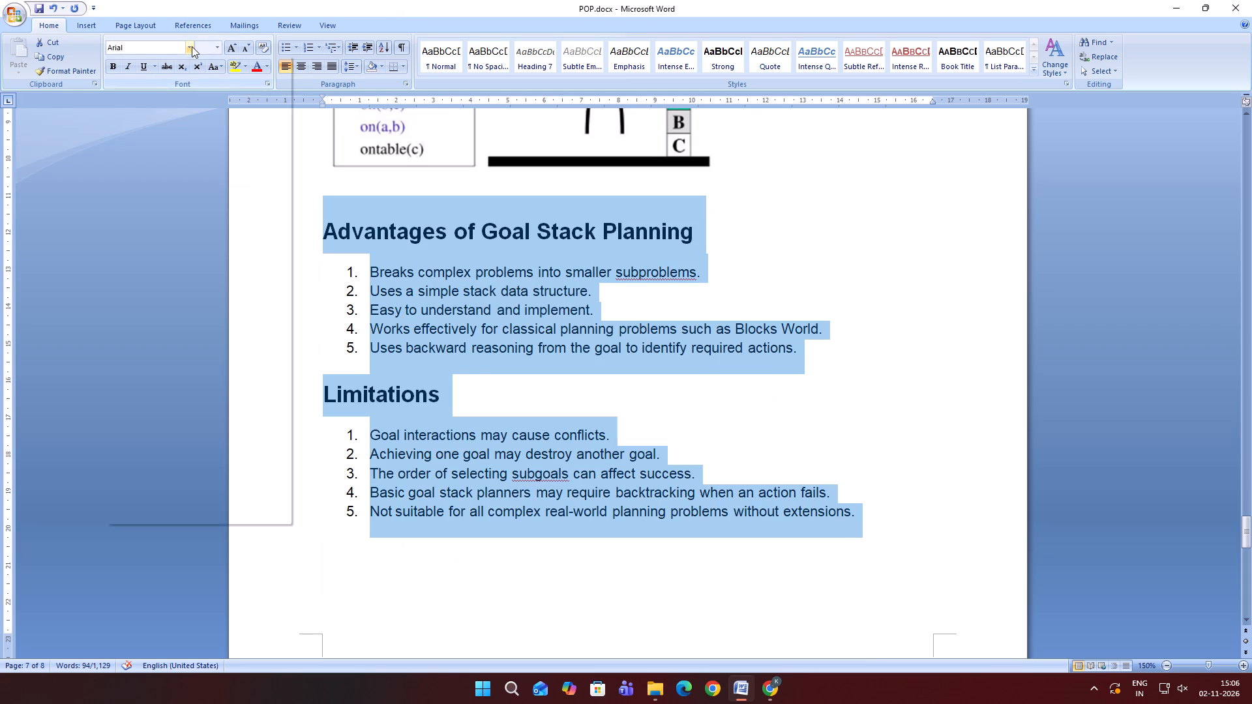
{"action": "left_click", "coordinate": [164, 121]}
{"action": "left_click", "coordinate": [217, 44]}
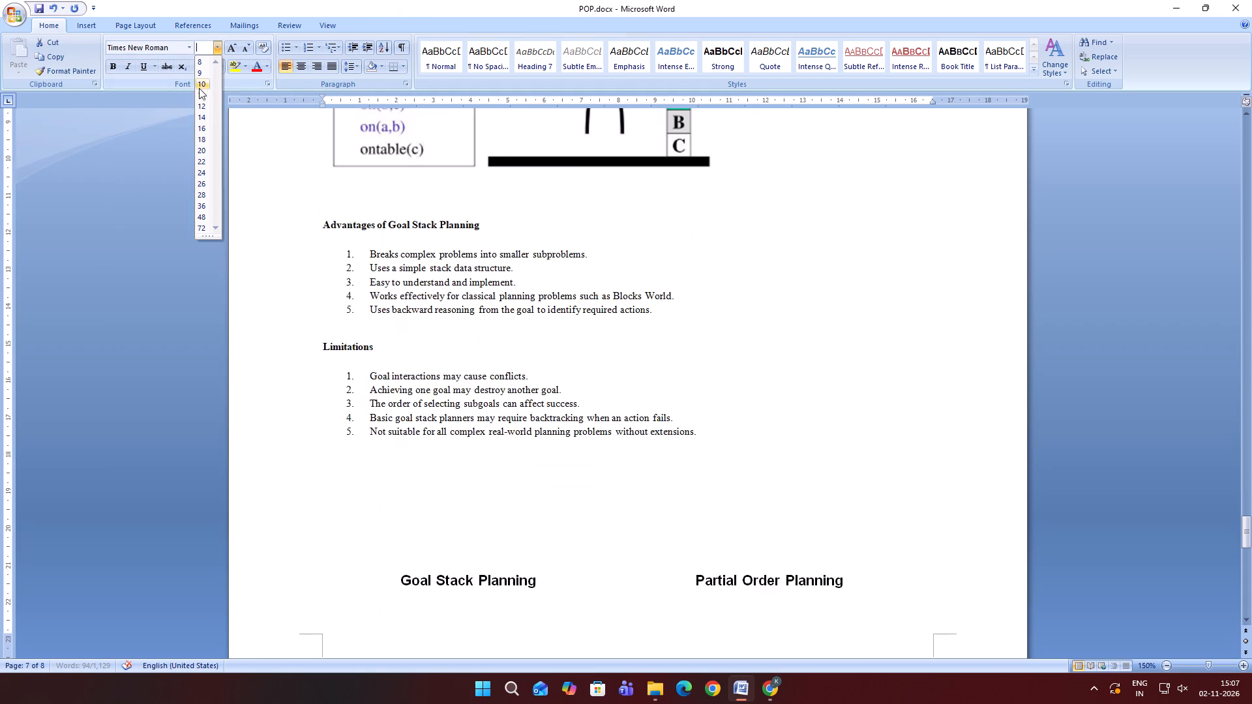
{"action": "left_click", "coordinate": [201, 108]}
Set the Advantages and Limitations sections to 1.0 line spacing and remove the space before and after their paragraphs.
{"action": "left_click", "coordinate": [346, 66]}
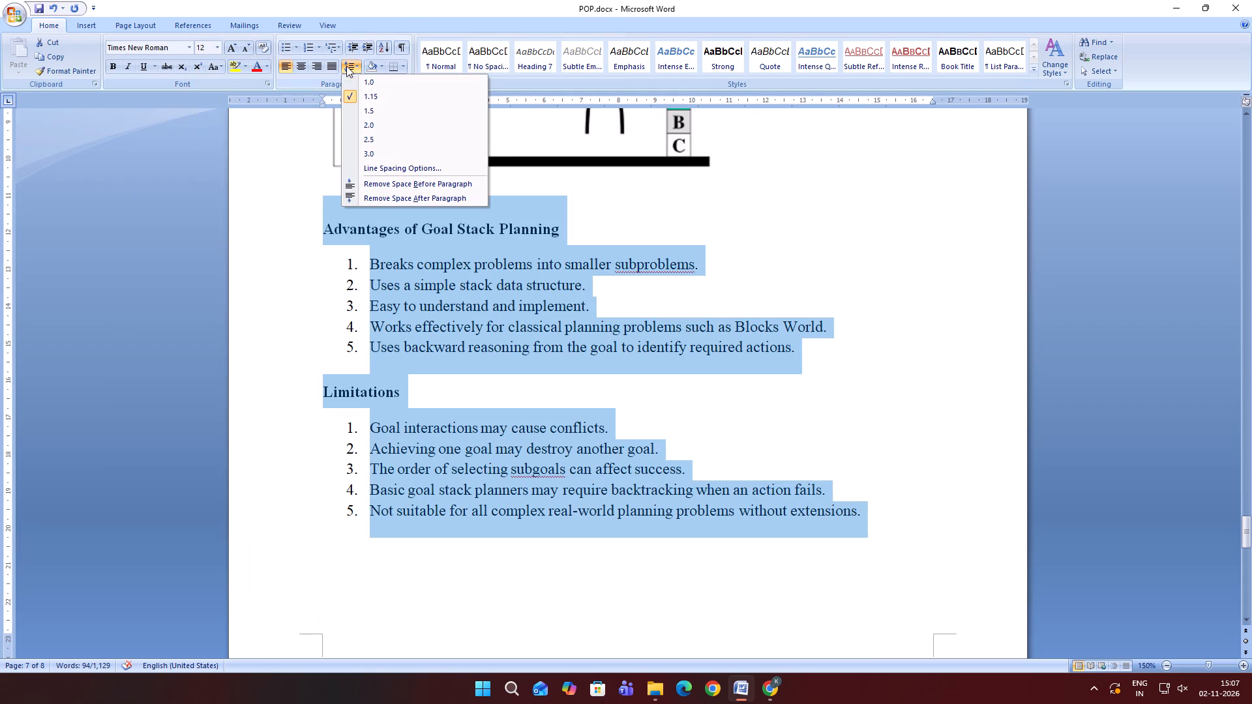
{"action": "left_click", "coordinate": [372, 83]}
{"action": "left_click", "coordinate": [358, 71]}
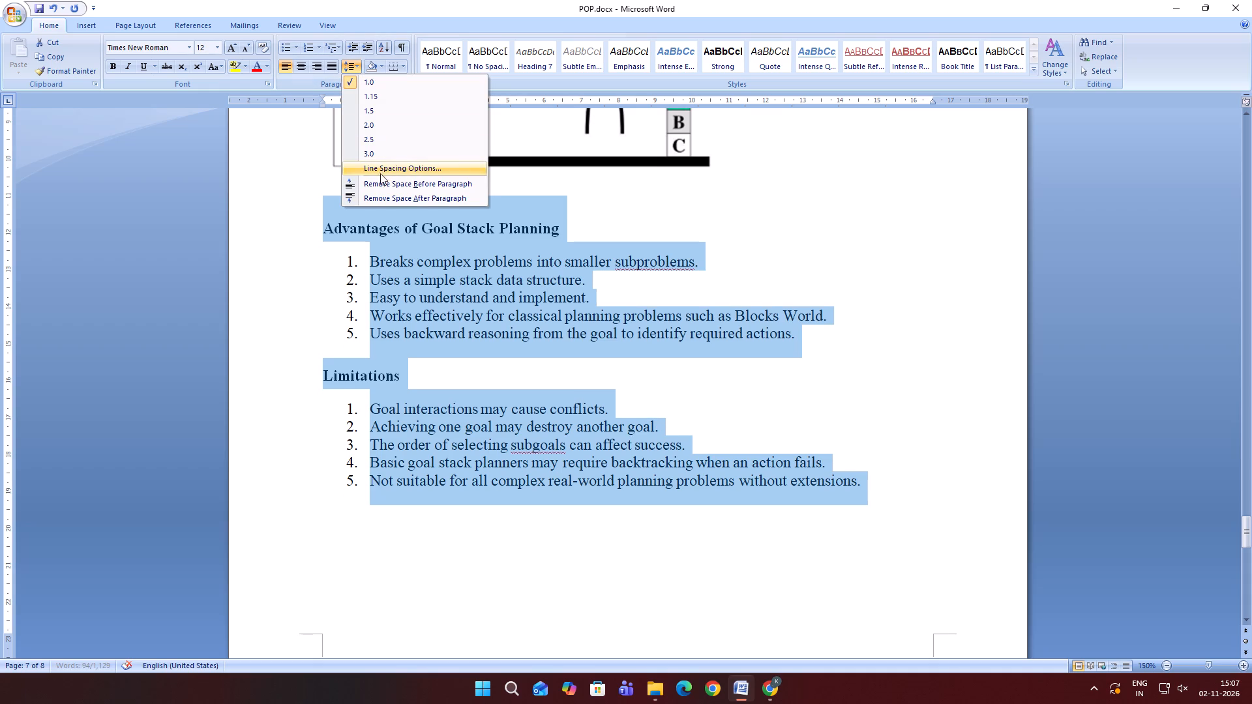
{"action": "left_click", "coordinate": [380, 177]}
{"action": "left_click", "coordinate": [348, 68]}
{"action": "left_click", "coordinate": [363, 192]}
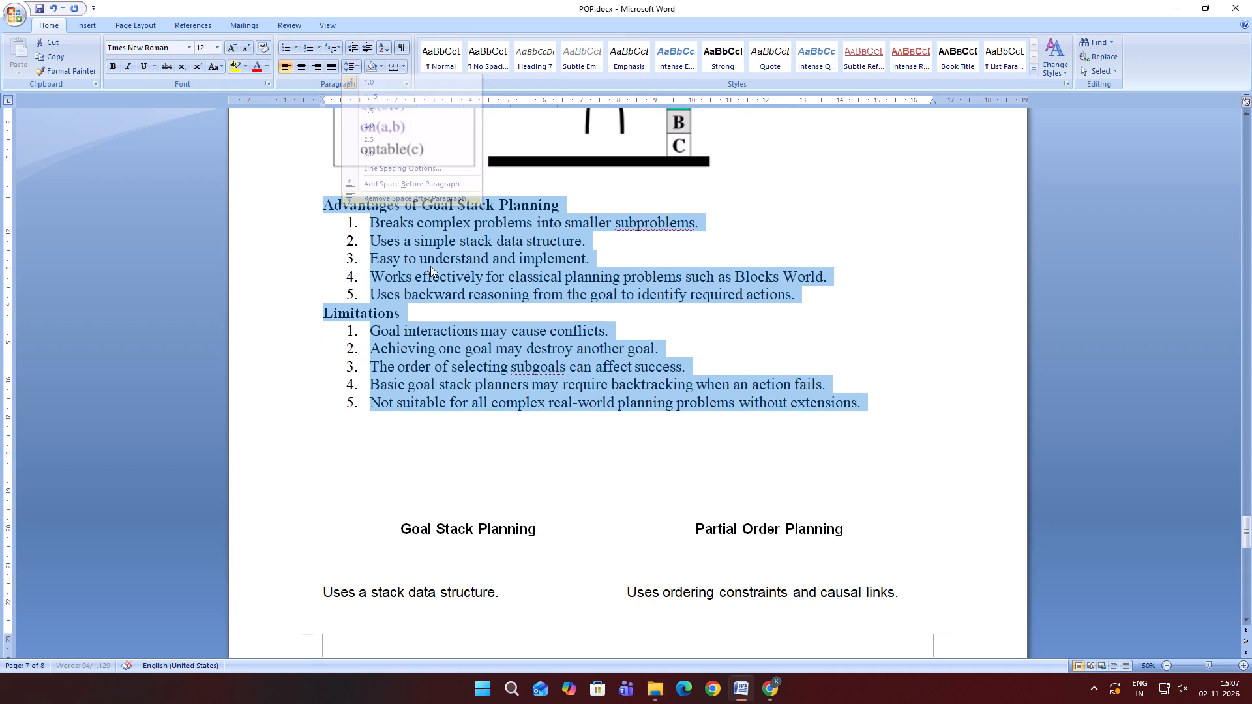
Insert an empty line before the Limitations heading.
{"action": "left_click", "coordinate": [319, 314]}
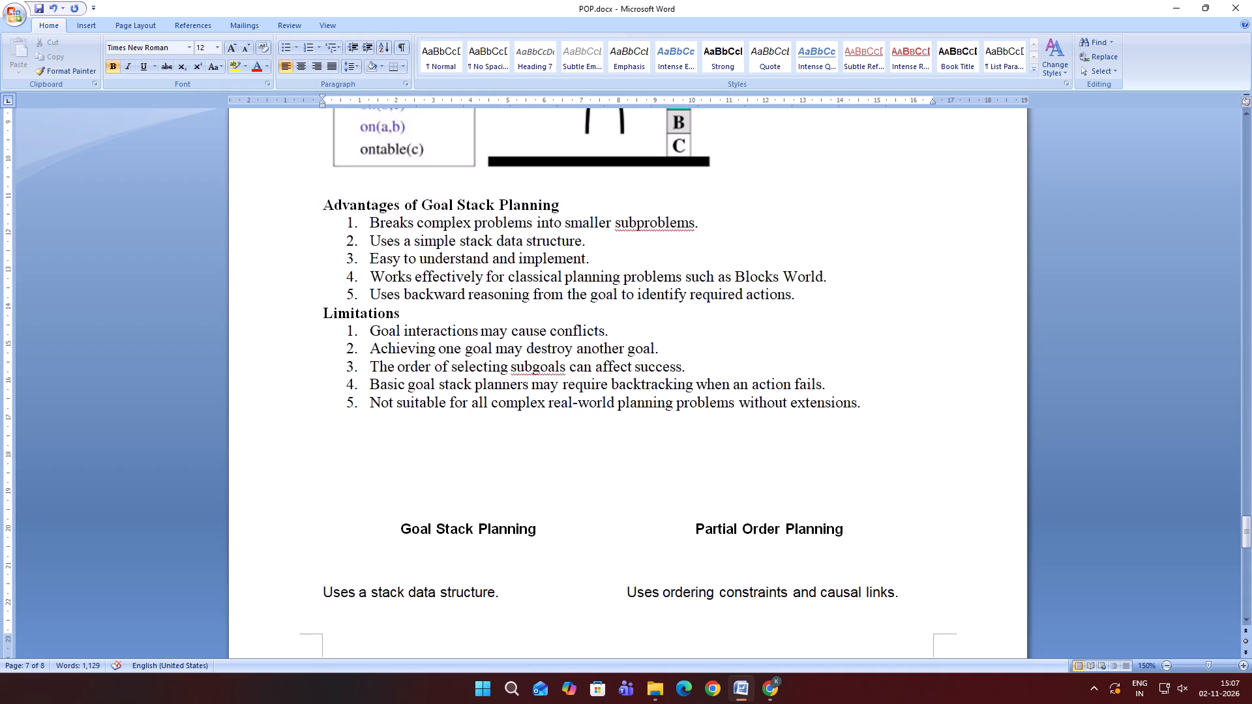
{"action": "key", "text": "Return"}
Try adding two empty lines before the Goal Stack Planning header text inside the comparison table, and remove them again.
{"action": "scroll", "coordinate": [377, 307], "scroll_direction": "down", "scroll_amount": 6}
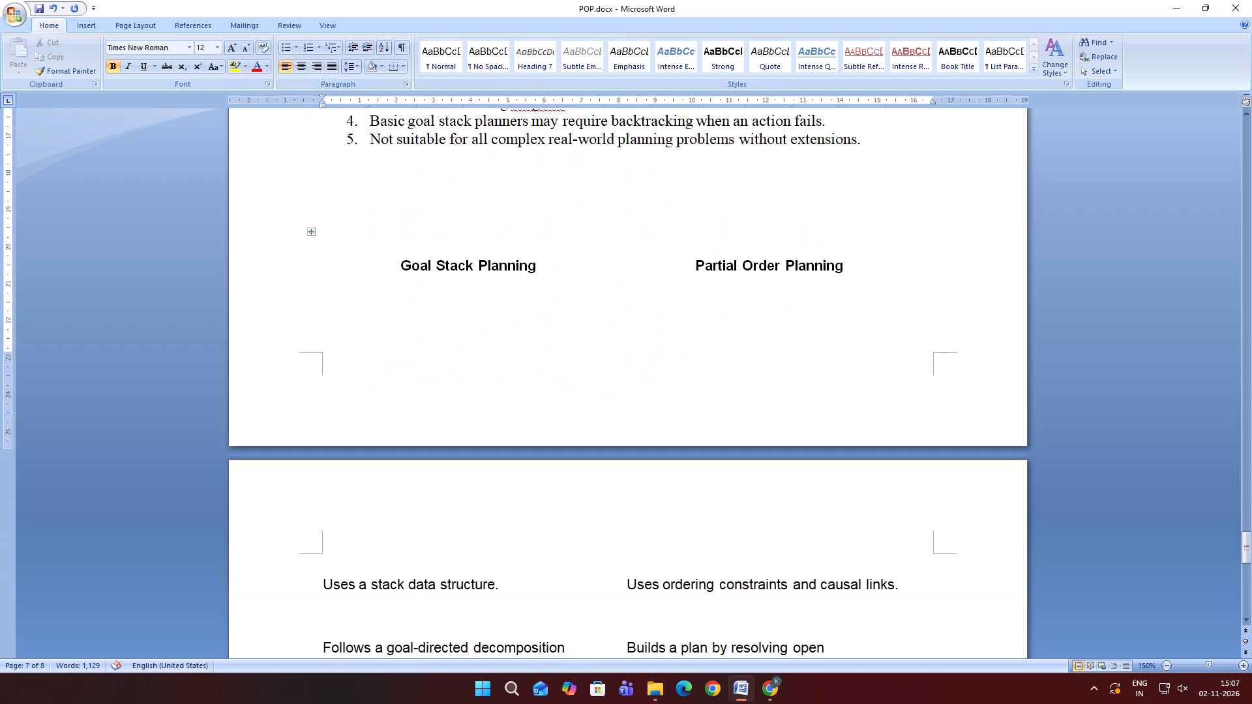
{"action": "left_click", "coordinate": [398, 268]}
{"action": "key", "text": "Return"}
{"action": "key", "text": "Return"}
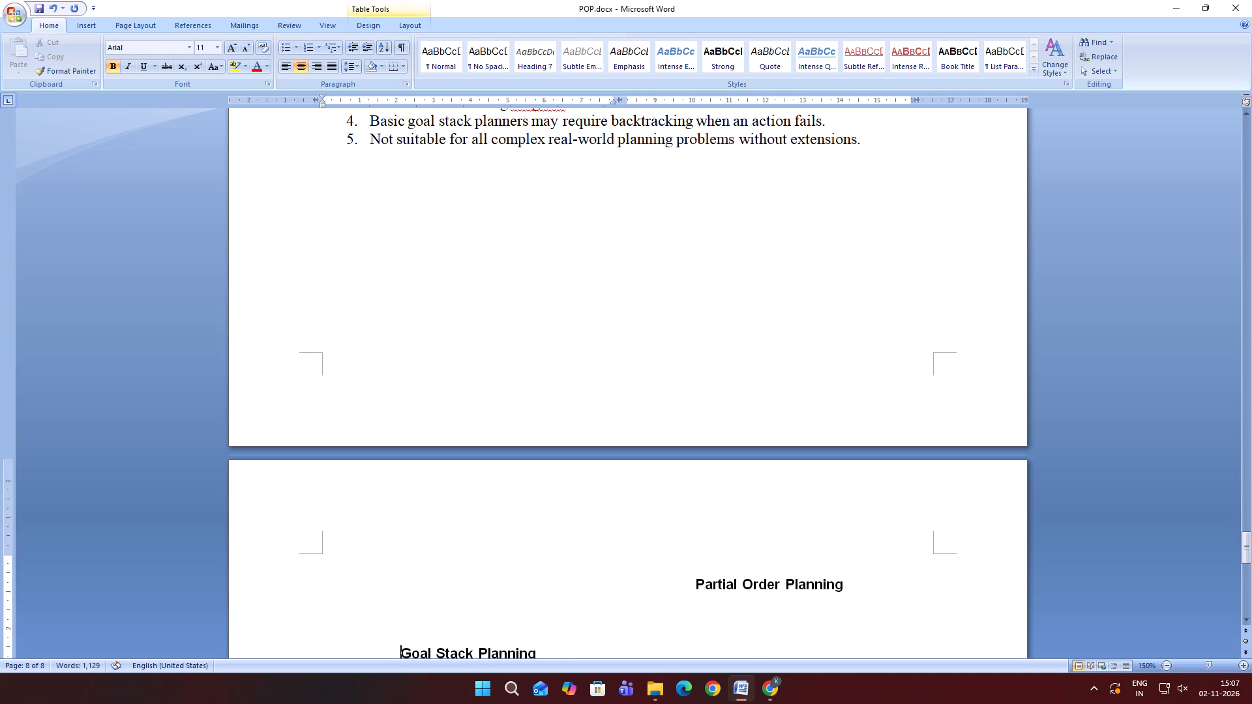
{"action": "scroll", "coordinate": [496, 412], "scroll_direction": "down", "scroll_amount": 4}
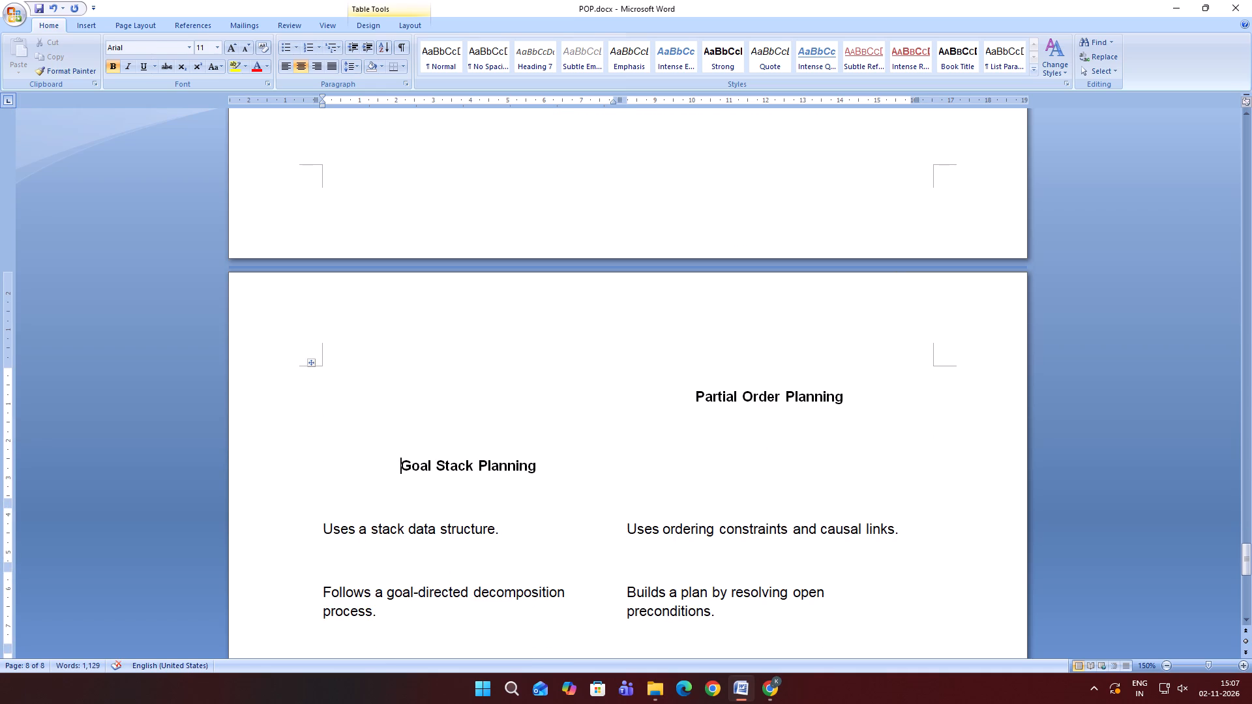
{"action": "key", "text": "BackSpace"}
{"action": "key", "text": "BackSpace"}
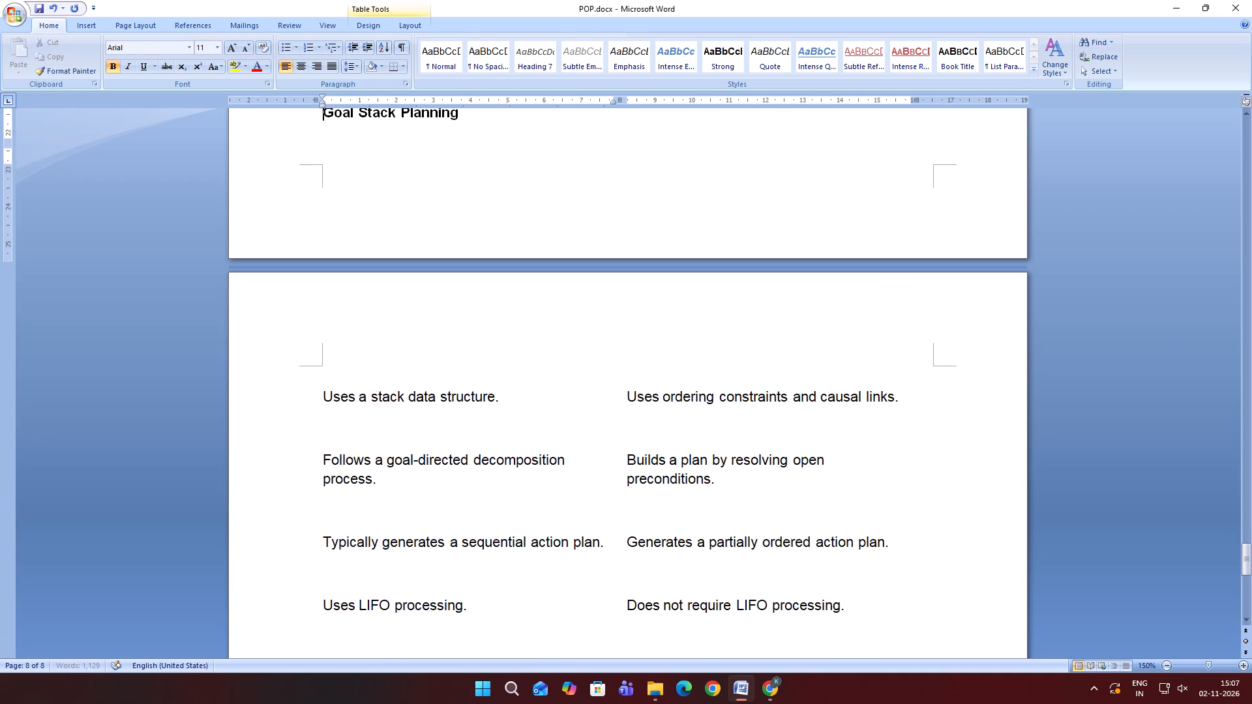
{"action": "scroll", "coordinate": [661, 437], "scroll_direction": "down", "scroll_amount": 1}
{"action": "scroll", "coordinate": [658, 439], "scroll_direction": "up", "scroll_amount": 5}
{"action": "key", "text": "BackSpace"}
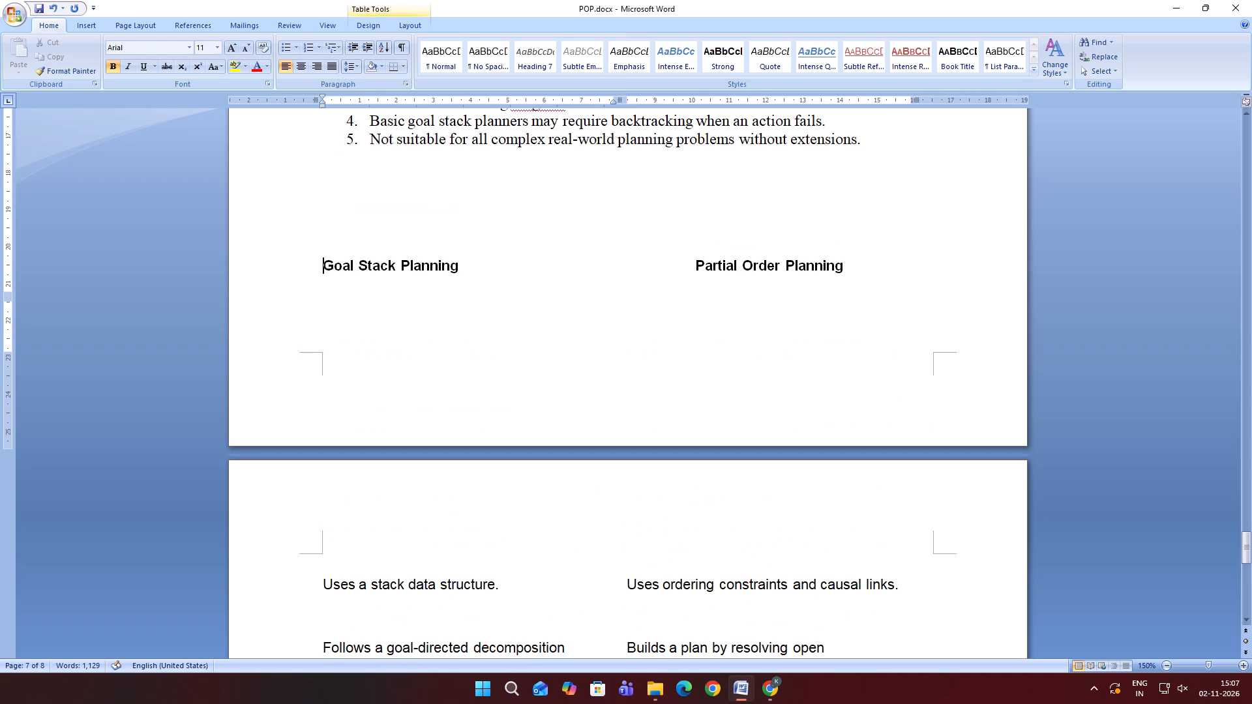
Insert three empty lines above the Goal Stack/Partial Order Planning table to push it to the next page.
{"action": "left_click", "coordinate": [700, 263]}
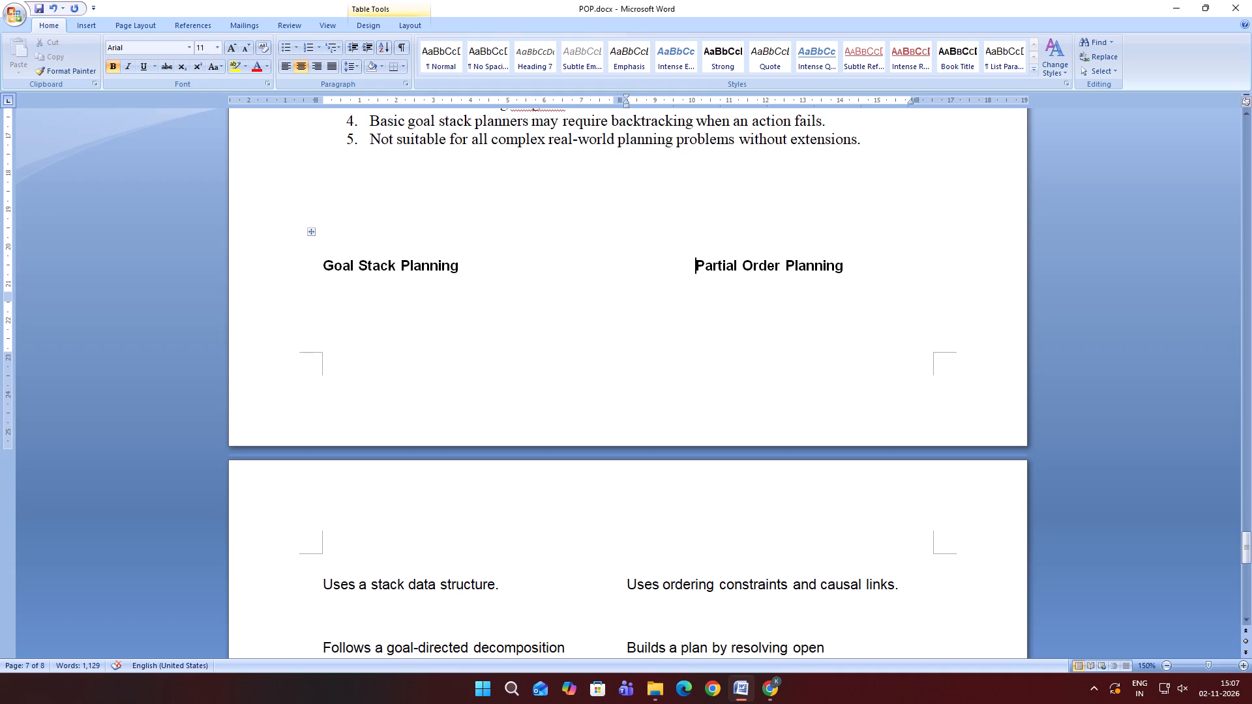
{"action": "left_click", "coordinate": [312, 228]}
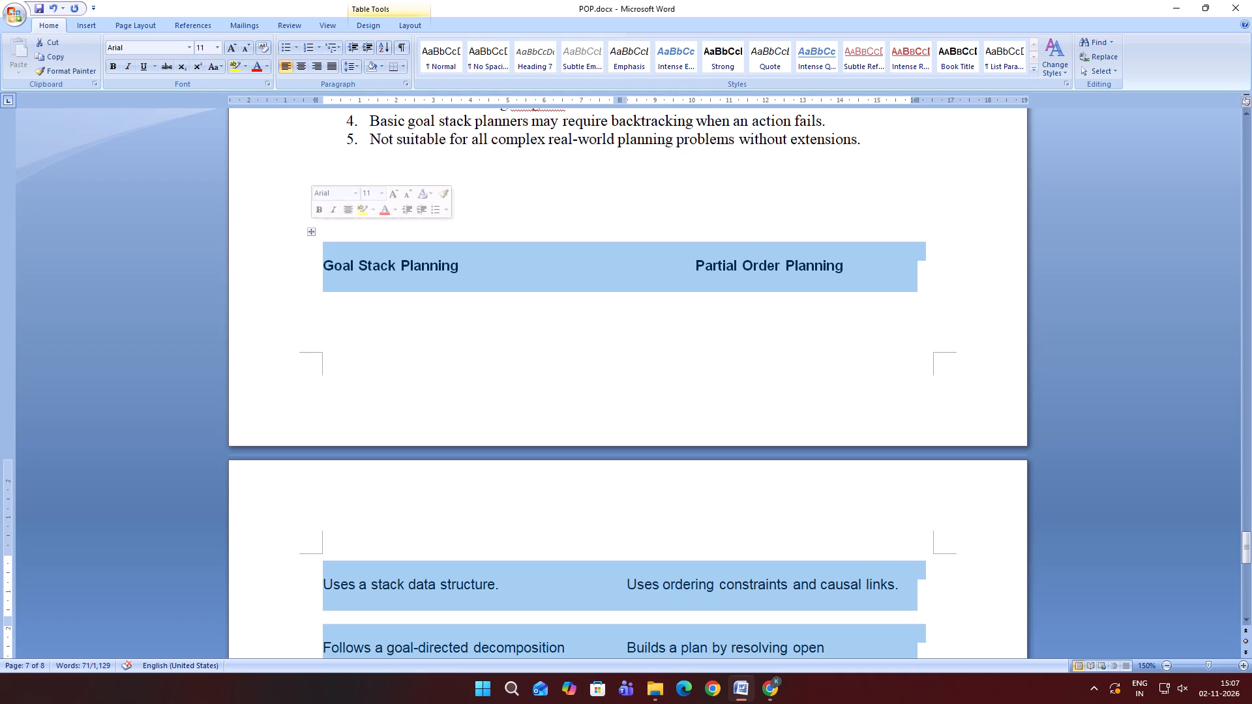
{"action": "left_click", "coordinate": [344, 224]}
{"action": "key", "text": "Return"}
{"action": "key", "text": "Return"}
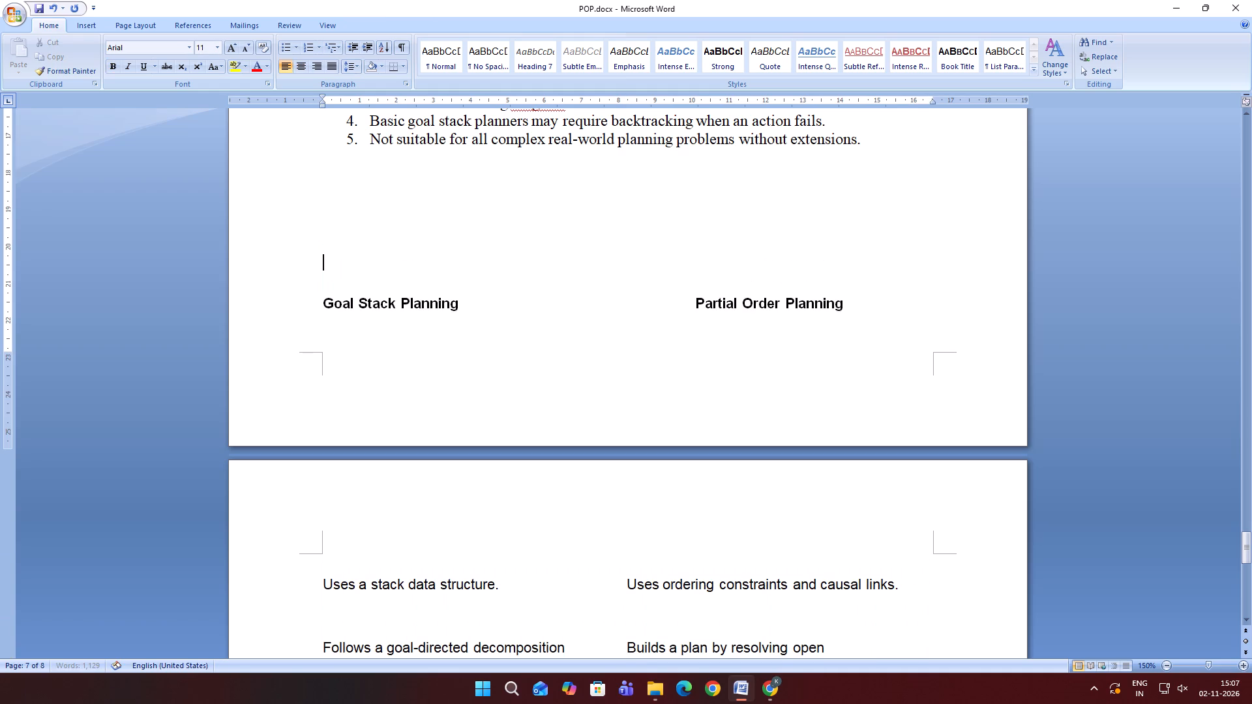
{"action": "key", "text": "Return"}
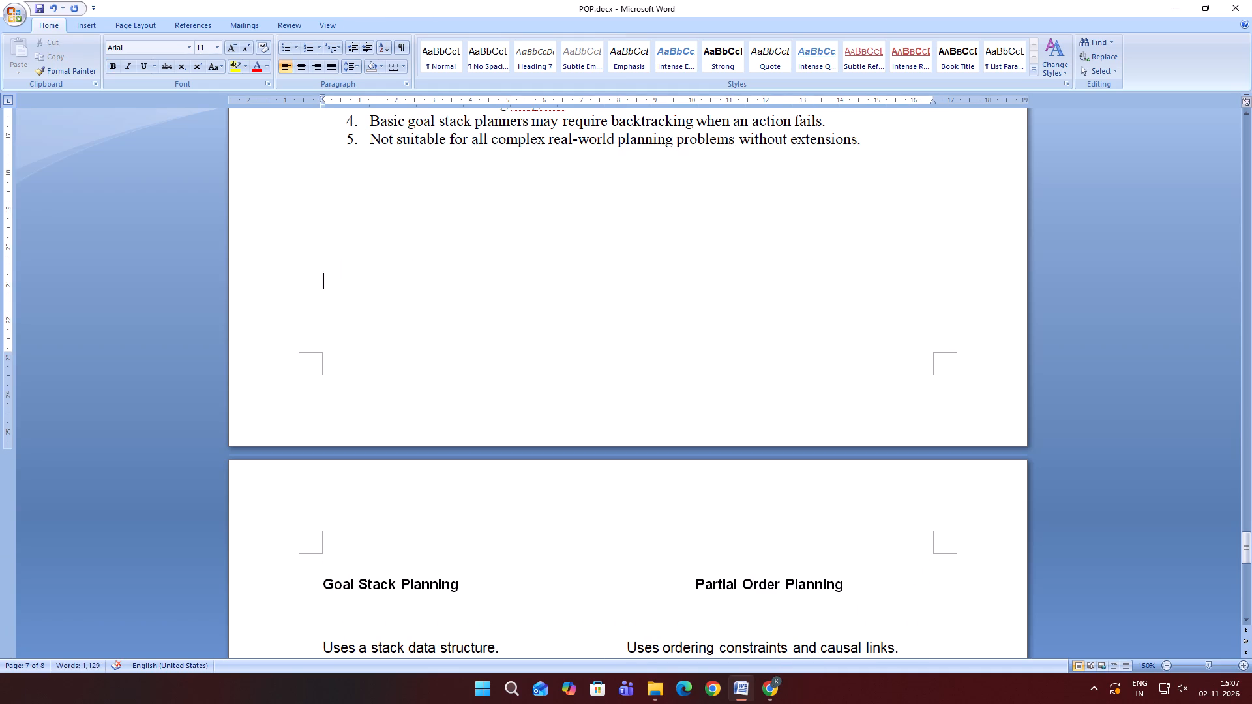
Center the Goal Stack Planning column header in its table cell.
{"action": "scroll", "coordinate": [354, 281], "scroll_direction": "down", "scroll_amount": 7}
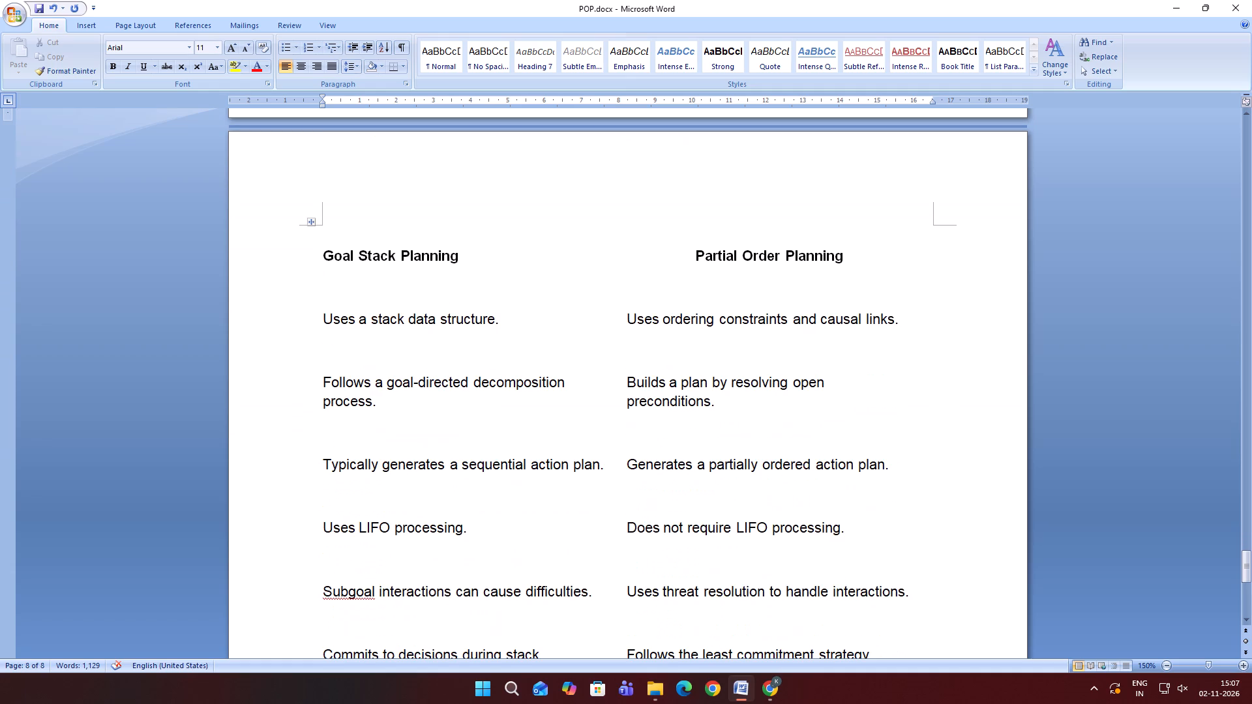
{"action": "left_click", "coordinate": [327, 257]}
{"action": "left_click", "coordinate": [305, 64]}
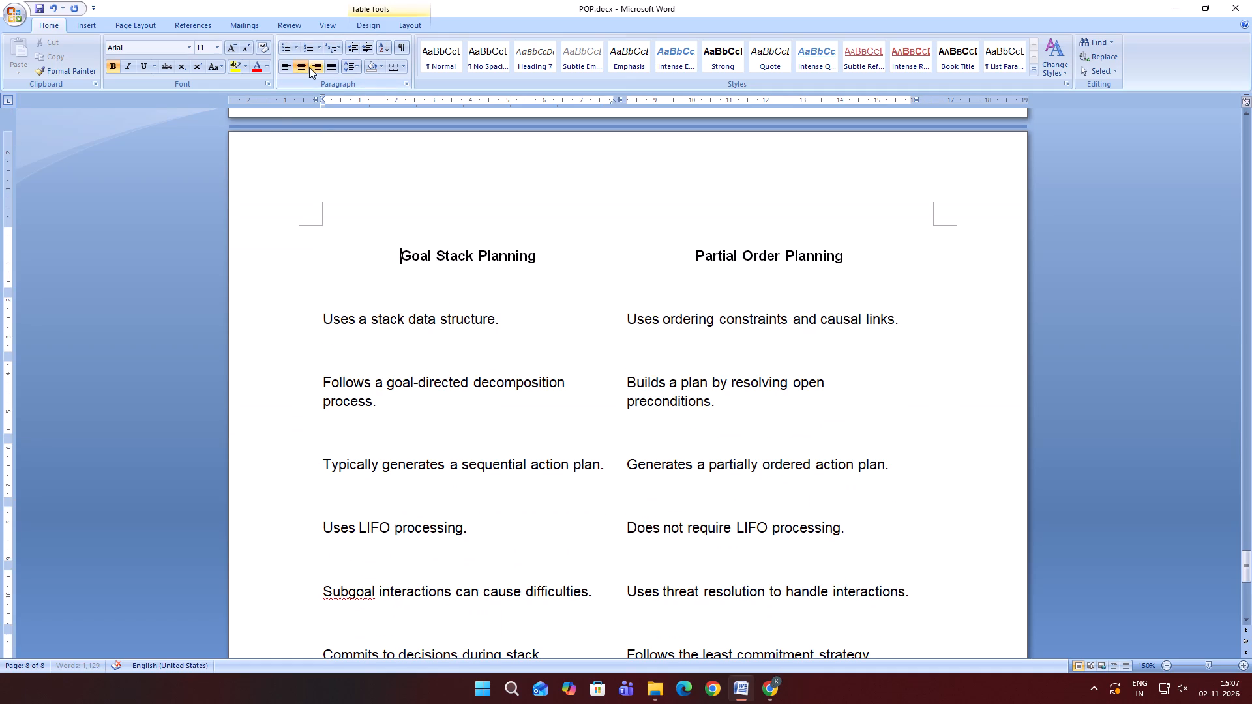
Set all rows of the Goal Stack/Partial Order Planning table to a height of exactly 1 cm.
{"action": "left_click", "coordinate": [479, 381]}
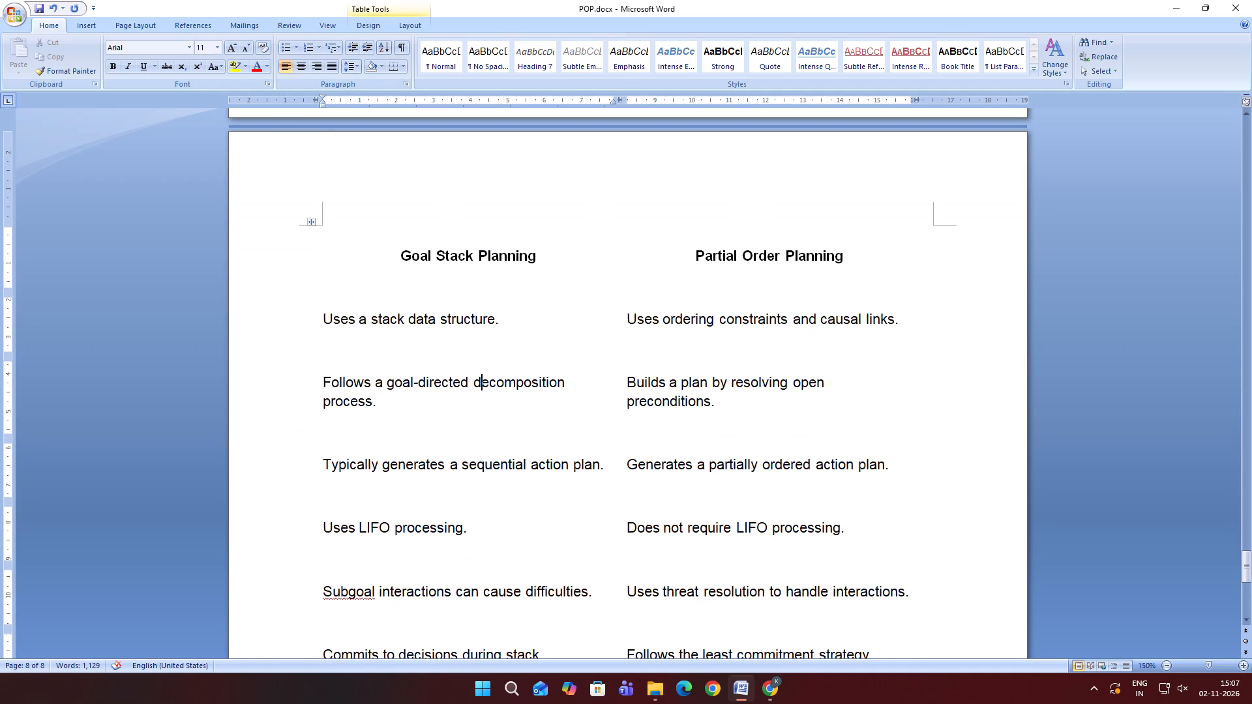
{"action": "left_click", "coordinate": [310, 225]}
{"action": "right_click", "coordinate": [310, 225]}
{"action": "left_click", "coordinate": [355, 405]}
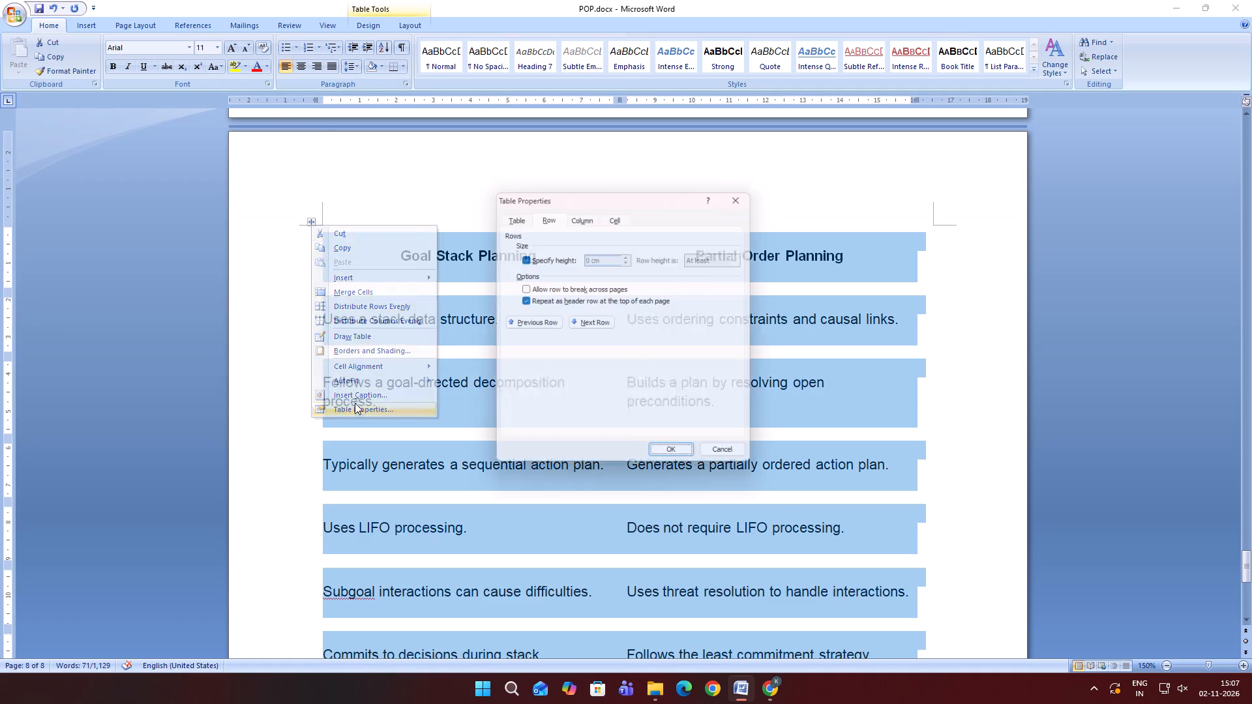
{"action": "left_click", "coordinate": [537, 257]}
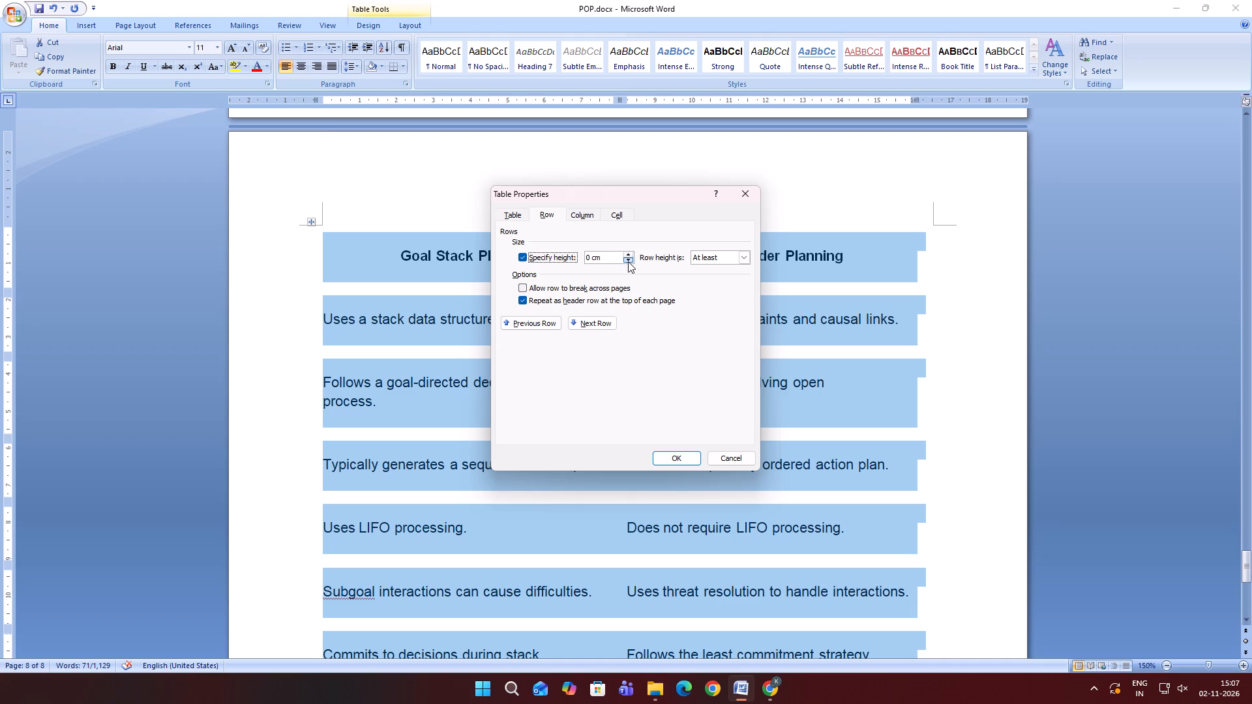
{"action": "left_click", "coordinate": [629, 255]}
{"action": "left_click", "coordinate": [598, 257]}
{"action": "key", "text": "BackSpace"}
{"action": "key", "text": "BackSpace"}
{"action": "key", "text": "BackSpace"}
{"action": "key", "text": "BackSpace"}
{"action": "key", "text": "BackSpace"}
{"action": "key", "text": "BackSpace"}
{"action": "key", "text": "BackSpace"}
{"action": "key", "text": "BackSpace"}
{"action": "key", "text": "BackSpace"}
{"action": "key", "text": "BackSpace"}
{"action": "key", "text": "BackSpace"}
{"action": "key", "text": "1"}
{"action": "key", "text": "space"}
{"action": "left_click", "coordinate": [701, 257]}
{"action": "left_click", "coordinate": [700, 278]}
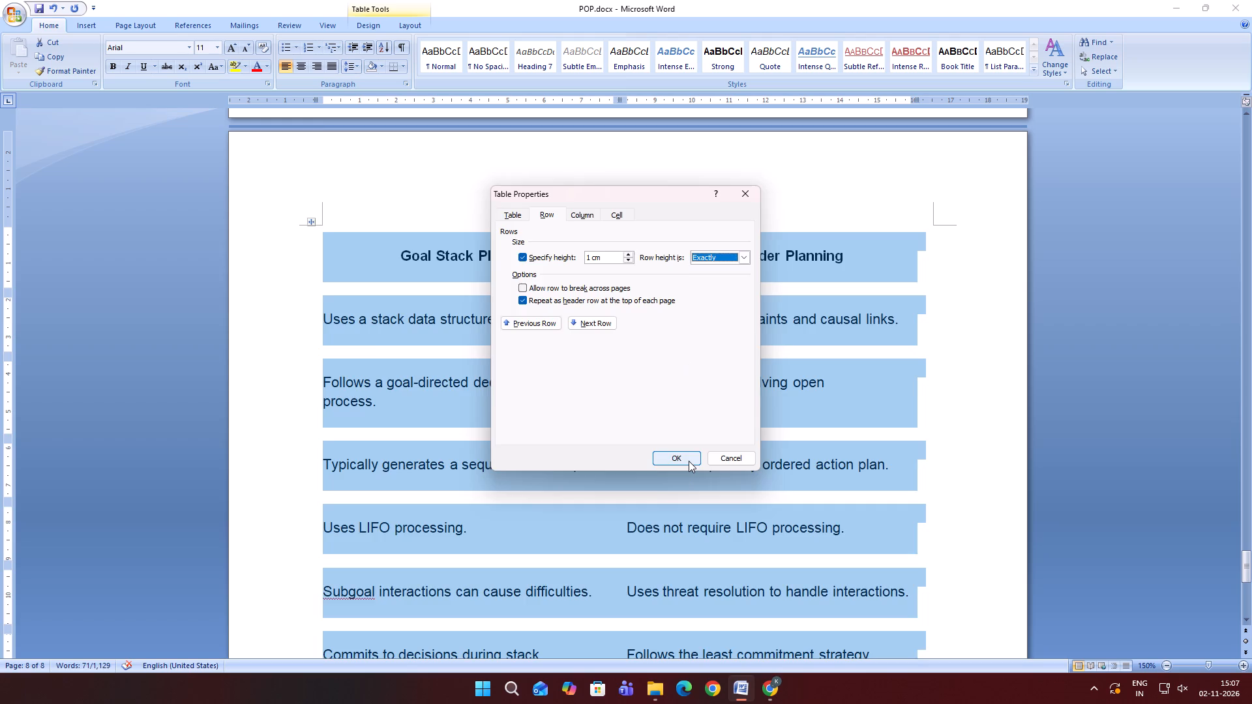
{"action": "left_click", "coordinate": [689, 461]}
Insert another empty line above the Goal Stack/Partial Order Planning table to keep it together on the next page.
{"action": "scroll", "coordinate": [578, 438], "scroll_direction": "up", "scroll_amount": 8}
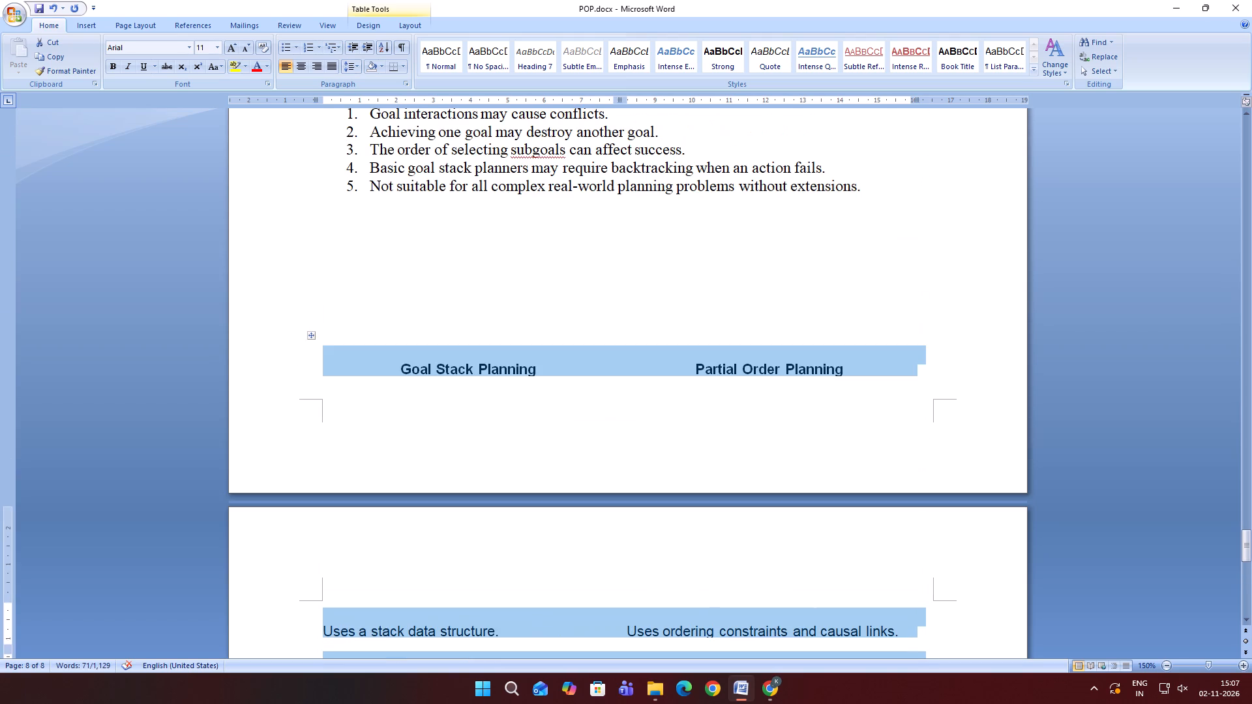
{"action": "left_click", "coordinate": [452, 301]}
{"action": "key", "text": "Return"}
{"action": "scroll", "coordinate": [496, 297], "scroll_direction": "down", "scroll_amount": 10}
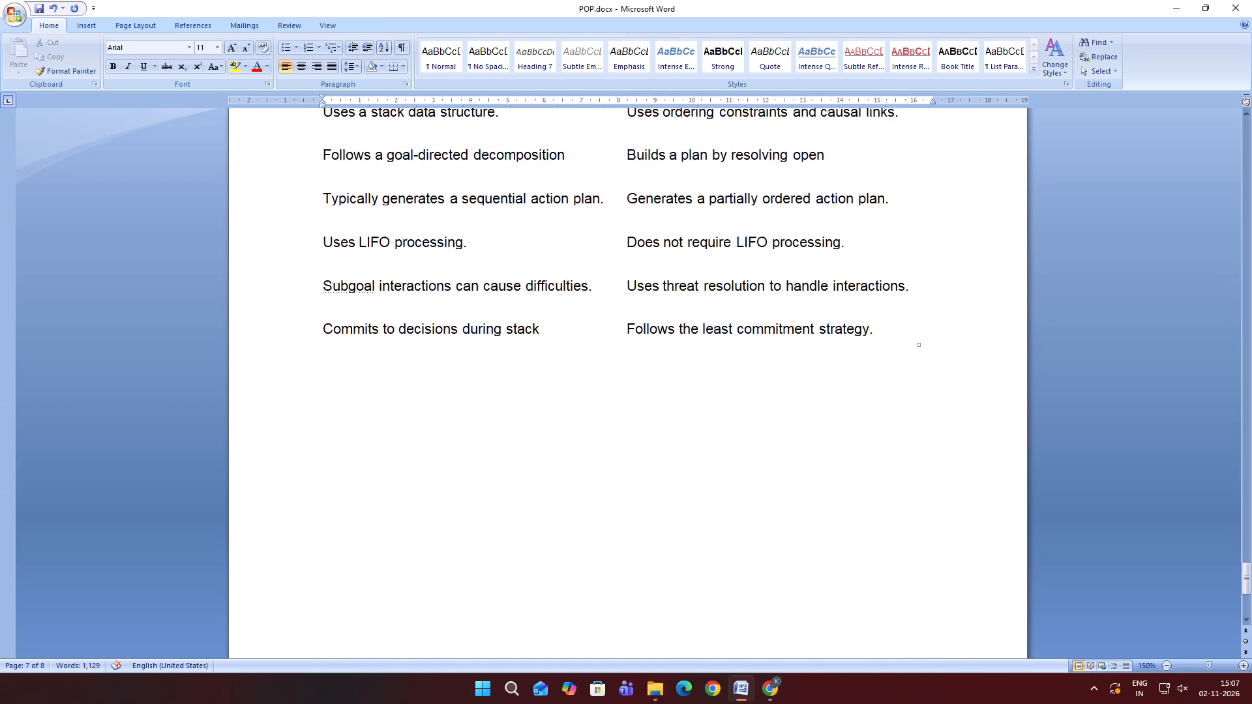
{"action": "scroll", "coordinate": [580, 309], "scroll_direction": "down", "scroll_amount": 19}
{"action": "left_click", "coordinate": [548, 334]}
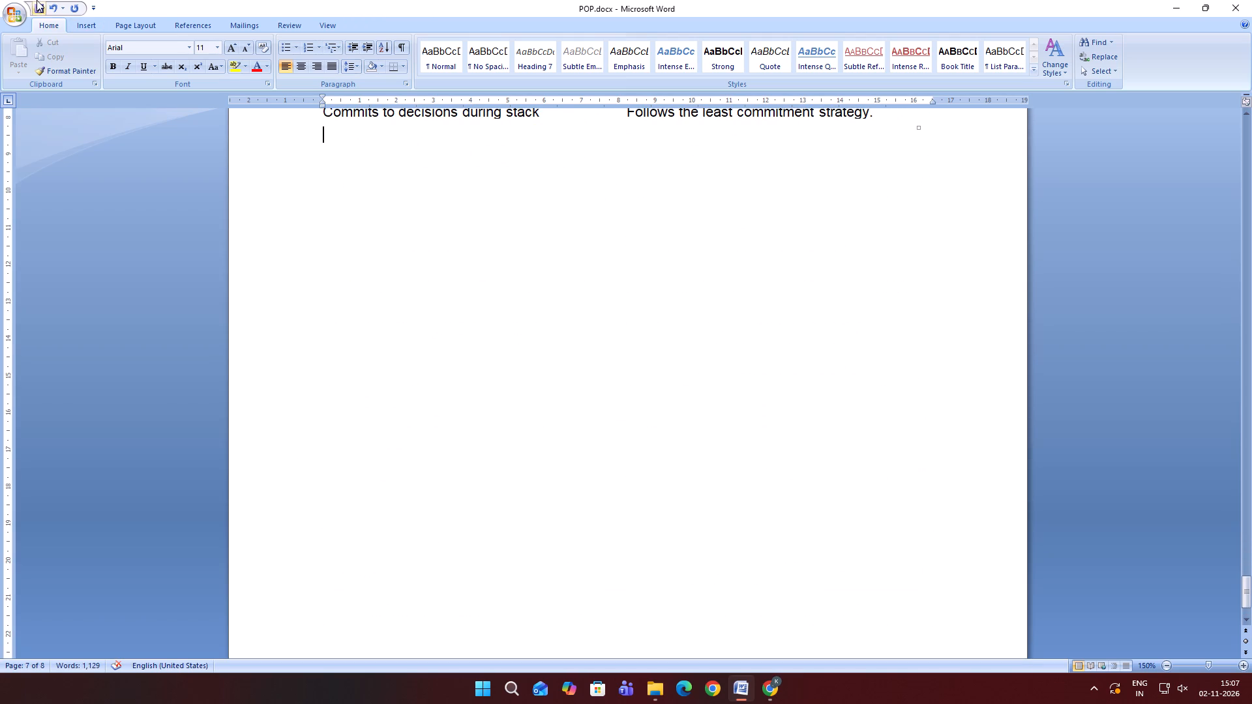
Save the POP document under its existing name.
{"action": "triple_click", "coordinate": [42, 8]}
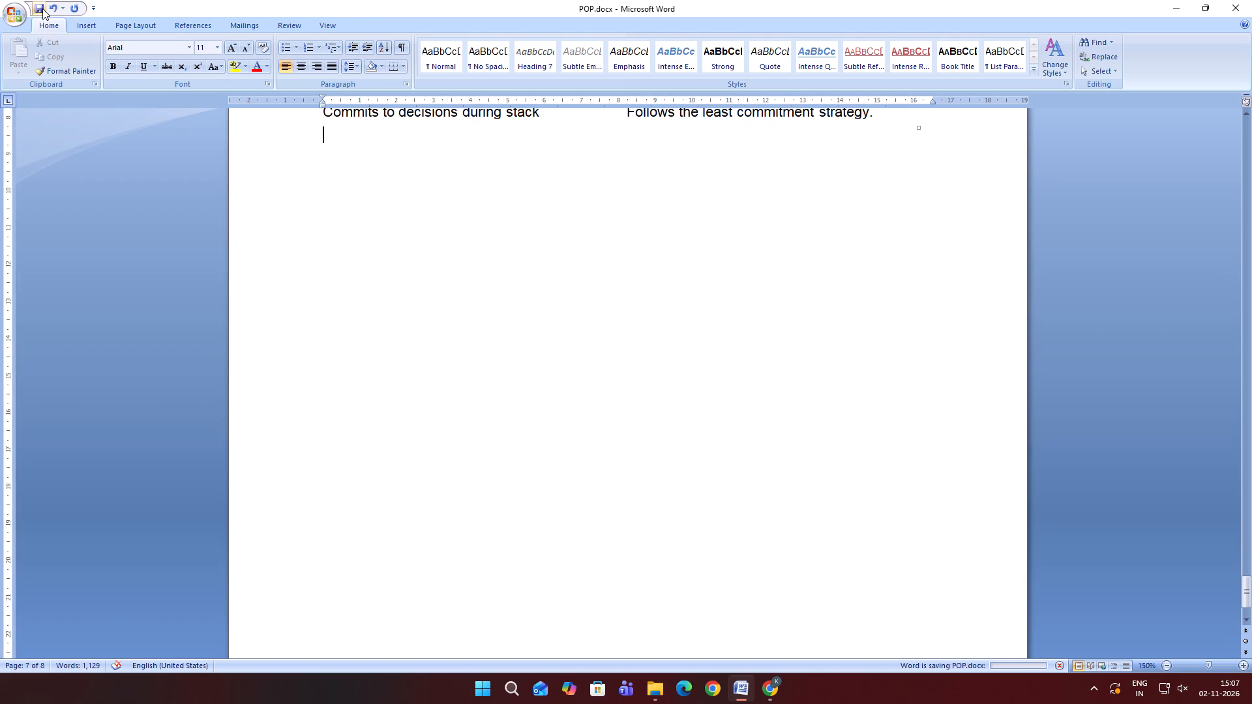
{"action": "double_click", "coordinate": [42, 8]}
{"action": "scroll", "coordinate": [218, 80], "scroll_direction": "up", "scroll_amount": 16}
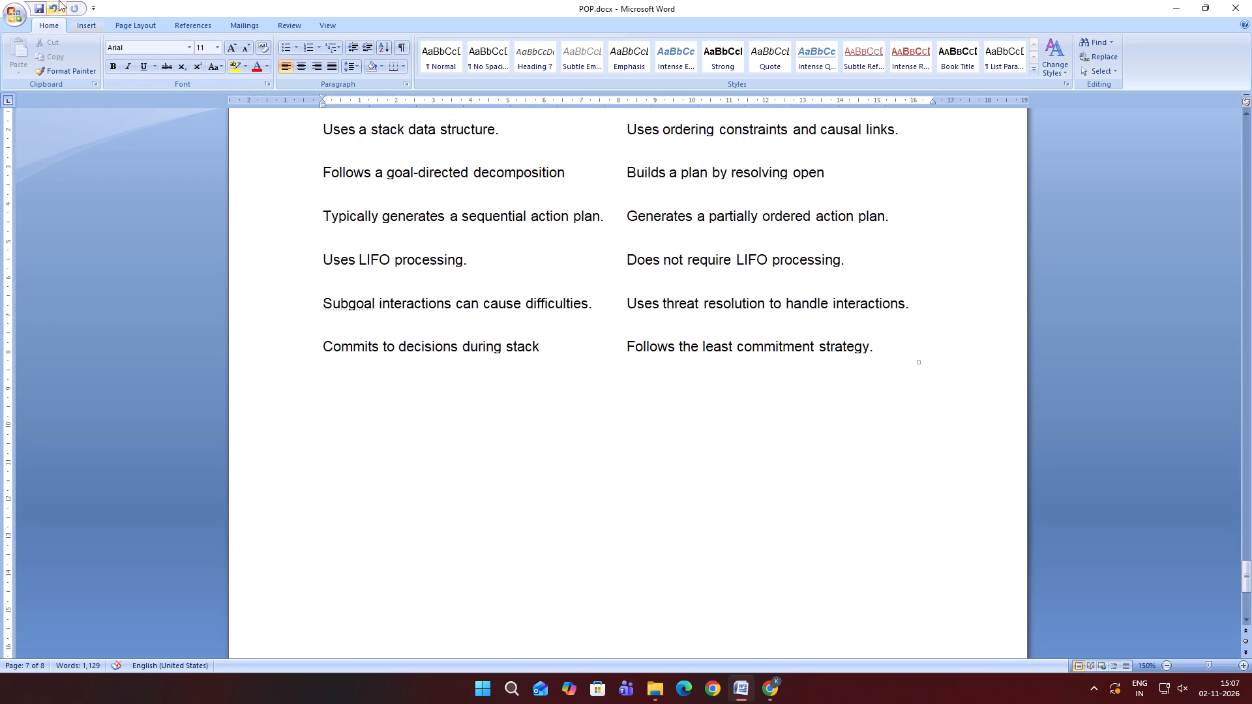
{"action": "double_click", "coordinate": [44, 6]}
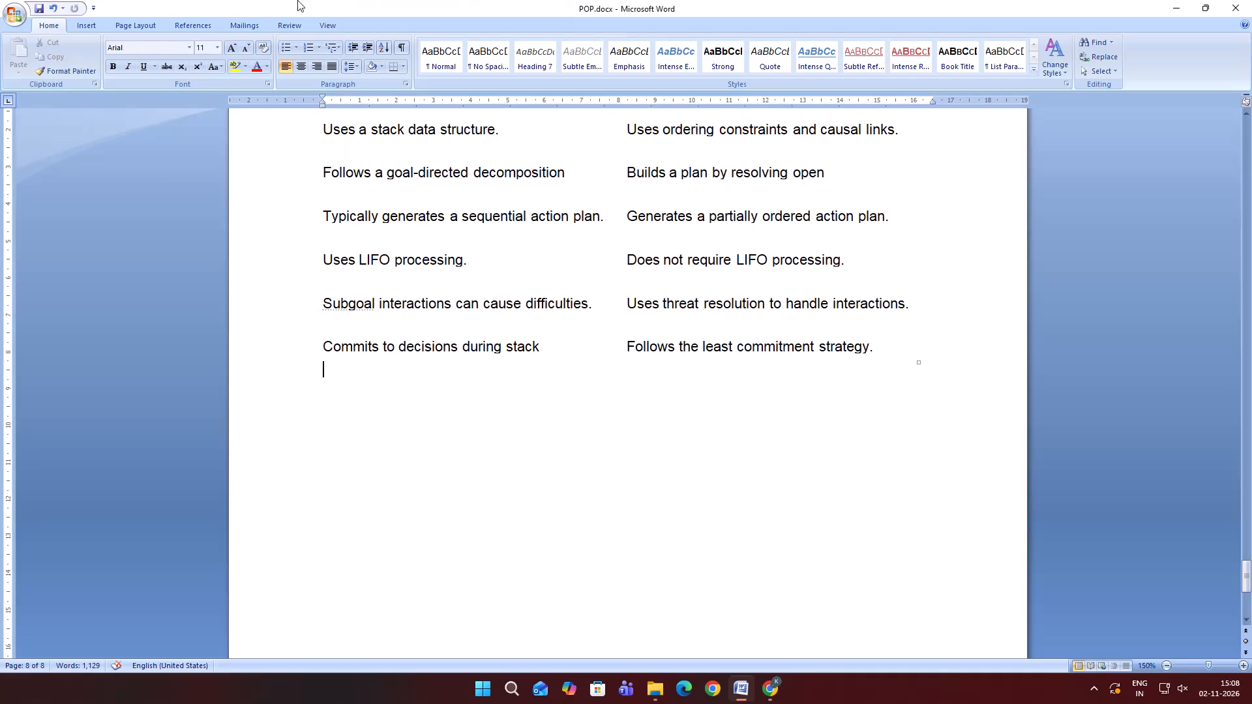
Print only page 1 of the POP document on the HP Laser 1003-1008 printer.
{"action": "left_click", "coordinate": [34, 2]}
{"action": "left_click", "coordinate": [20, 14]}
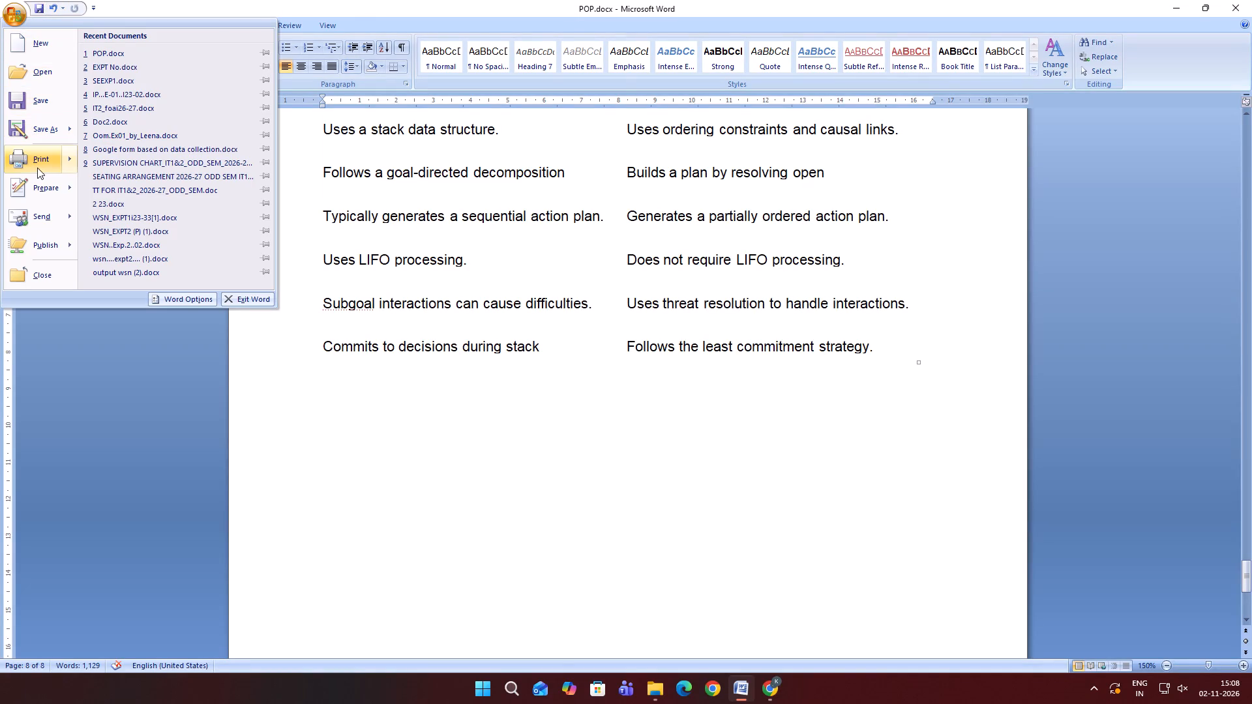
{"action": "left_click", "coordinate": [57, 159]}
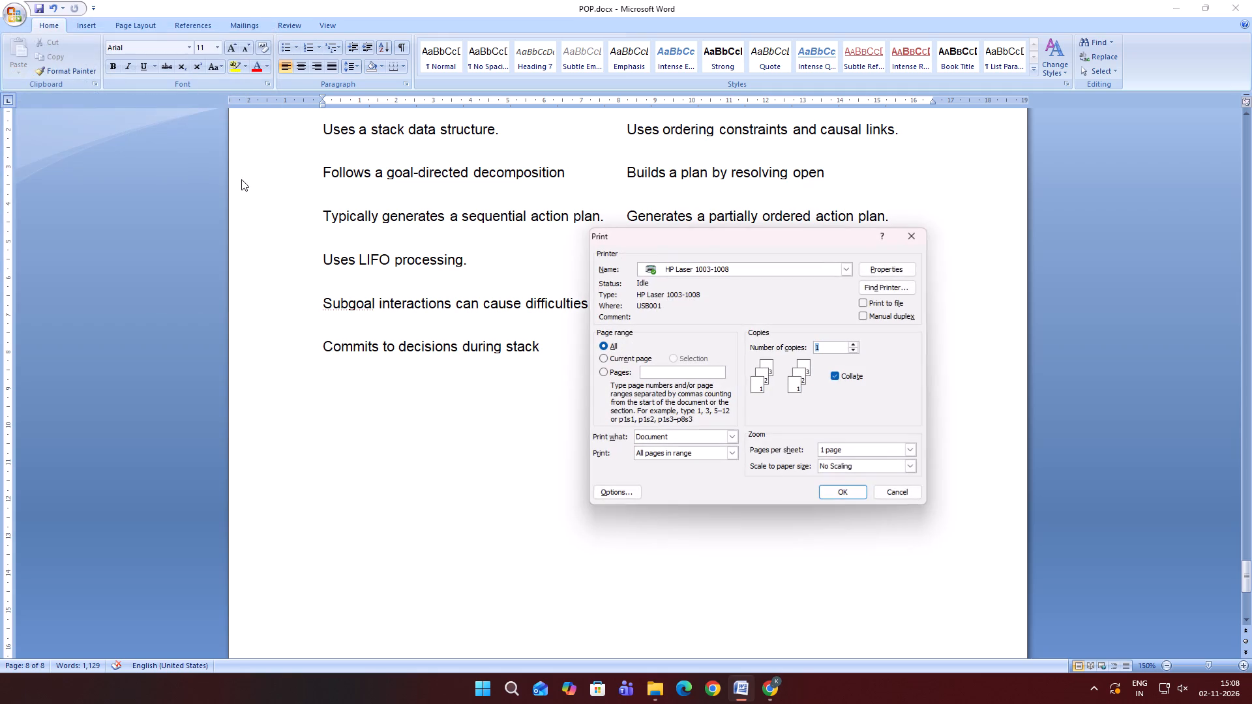
{"action": "left_click", "coordinate": [618, 375]}
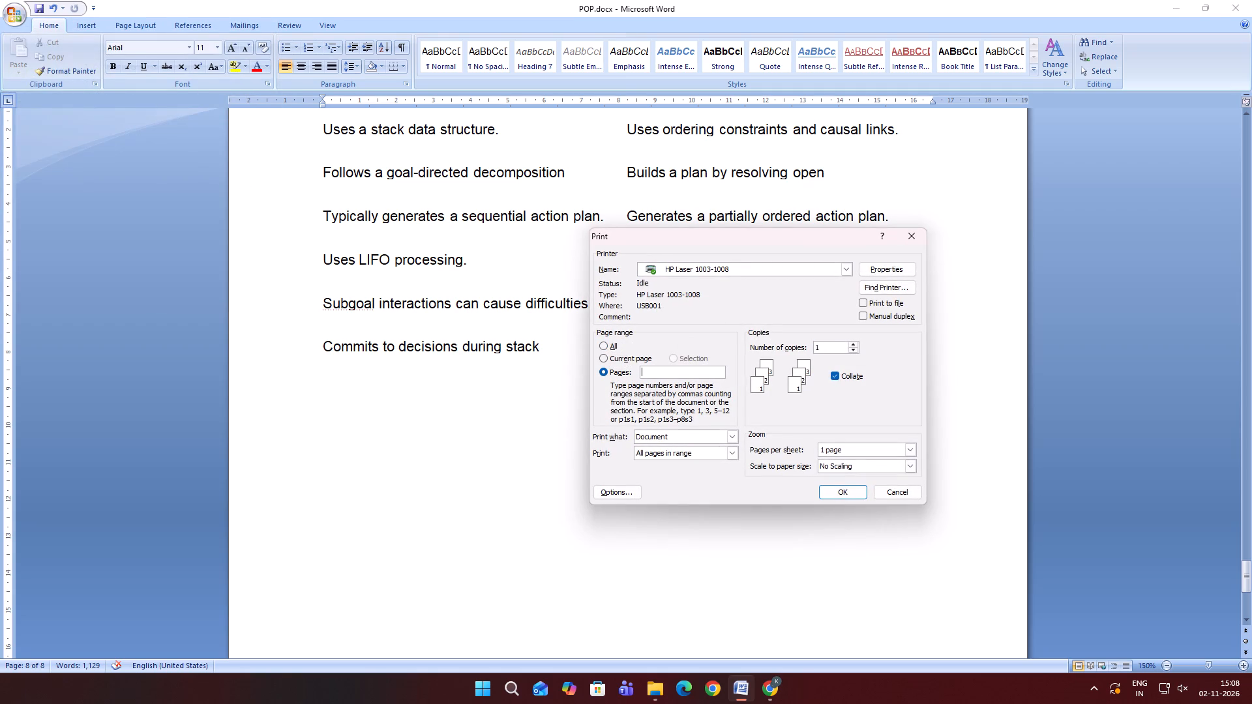
{"action": "key", "text": "1"}
{"action": "left_click", "coordinate": [844, 490]}
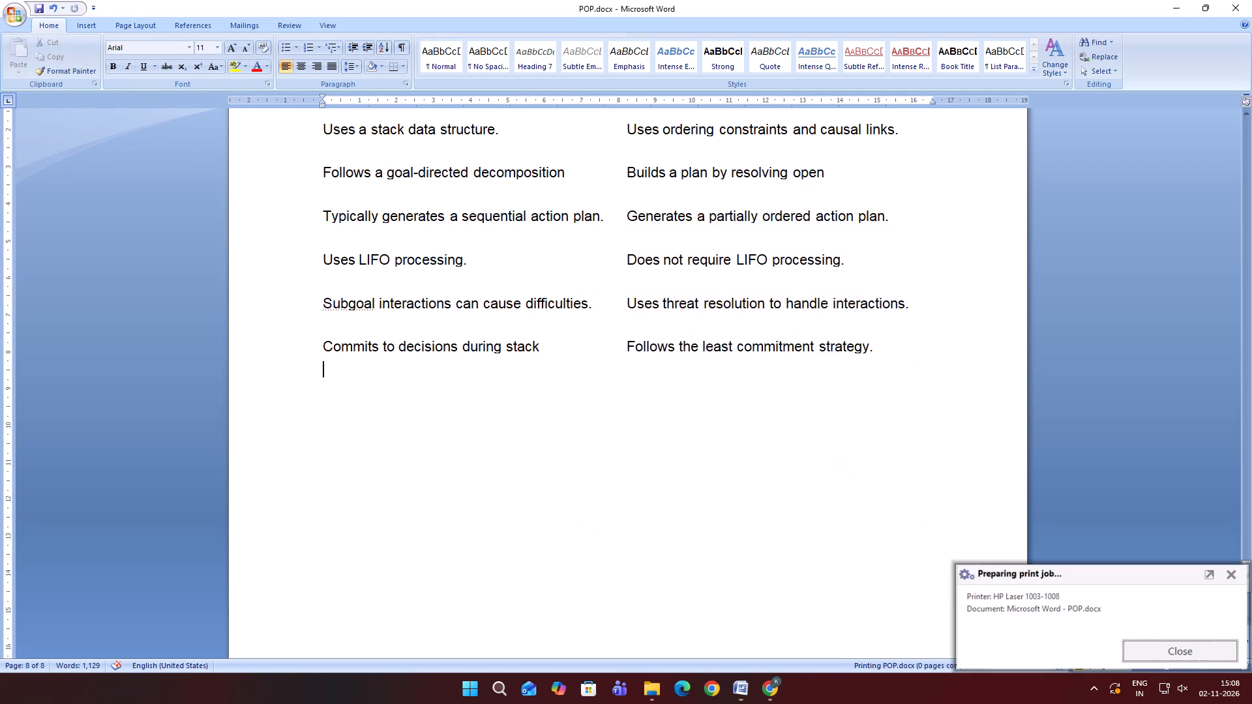
Print only page 3 of the POP document on the same printer.
{"action": "left_click", "coordinate": [19, 16]}
{"action": "left_click", "coordinate": [40, 172]}
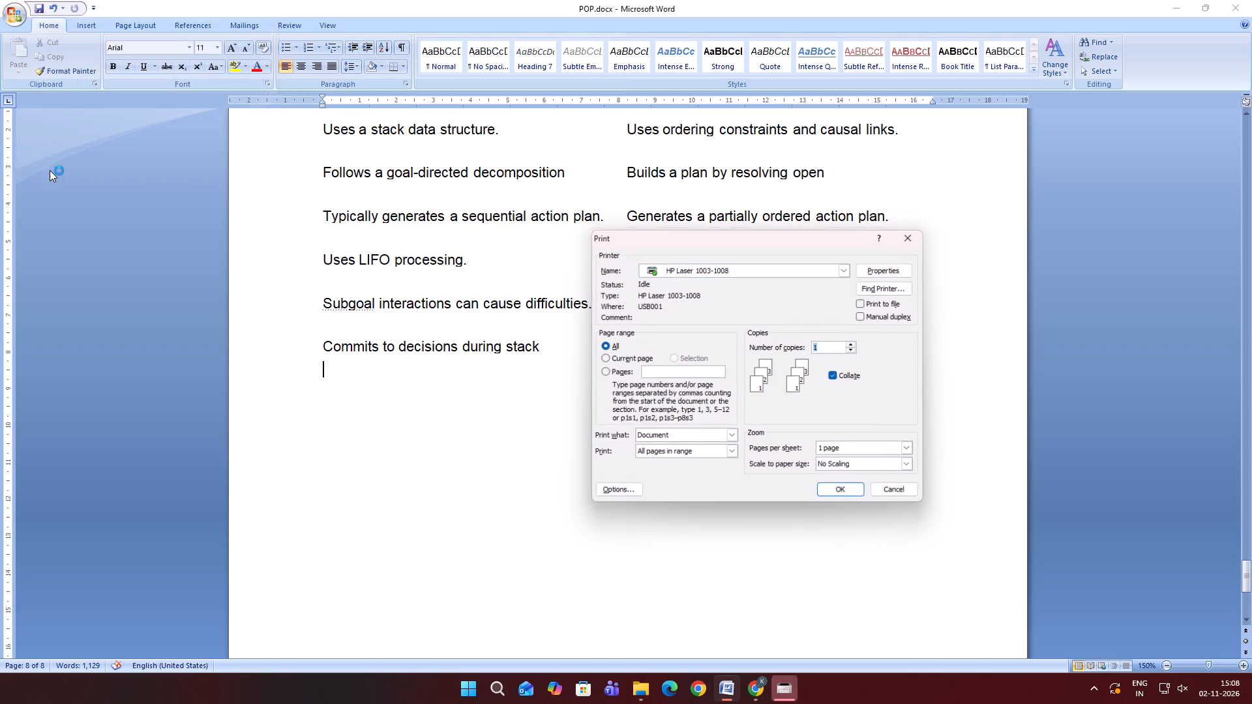
{"action": "left_click", "coordinate": [624, 375]}
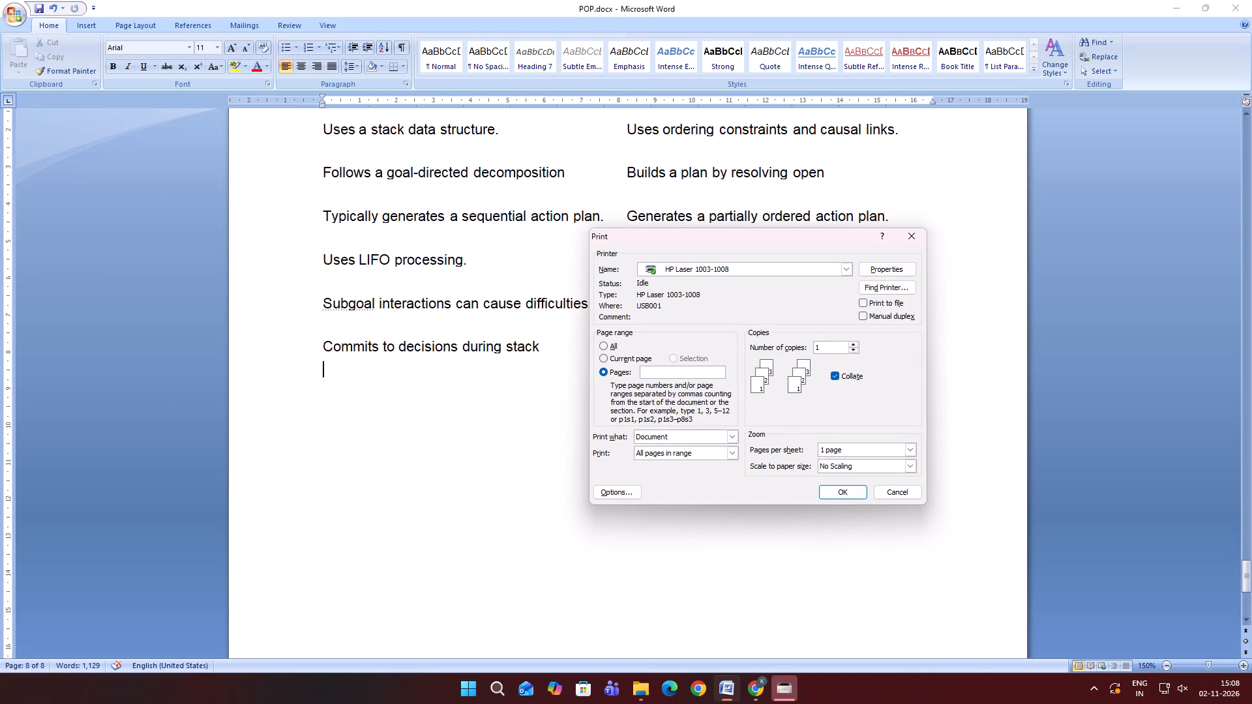
{"action": "key", "text": "3"}
{"action": "left_click", "coordinate": [827, 491]}
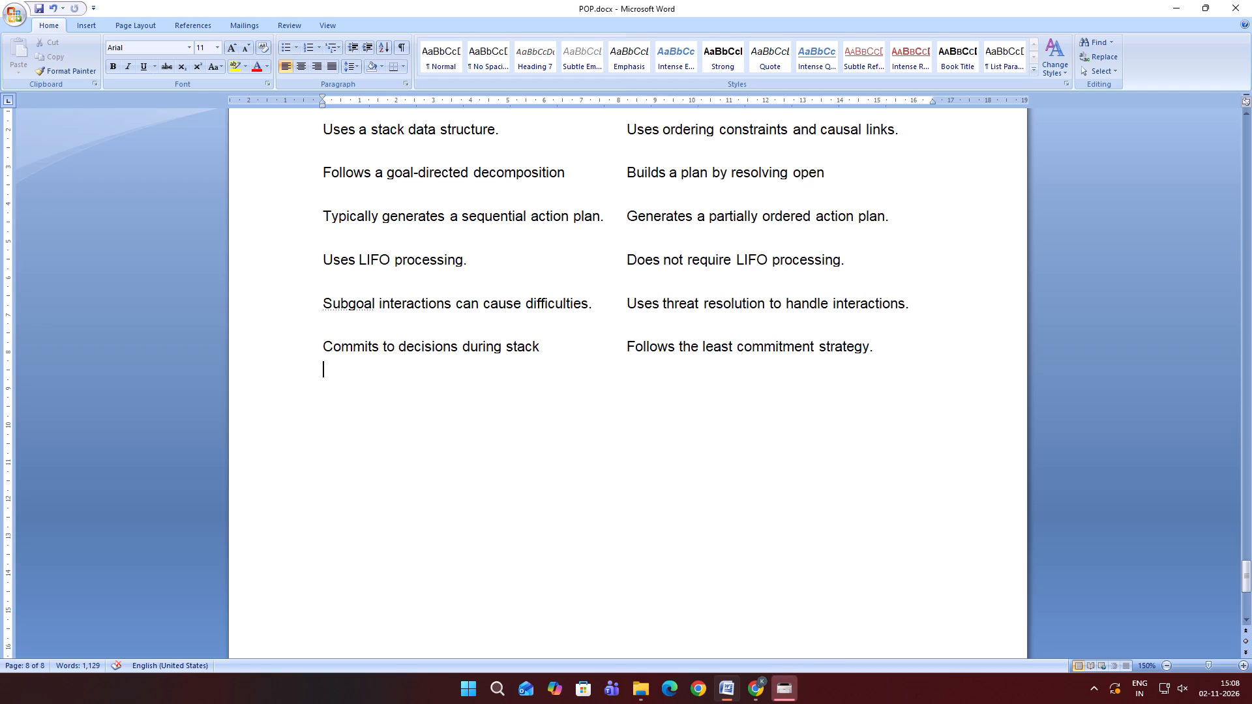
Print only page 5 of the POP document on the same printer.
{"action": "left_click", "coordinate": [3, 0]}
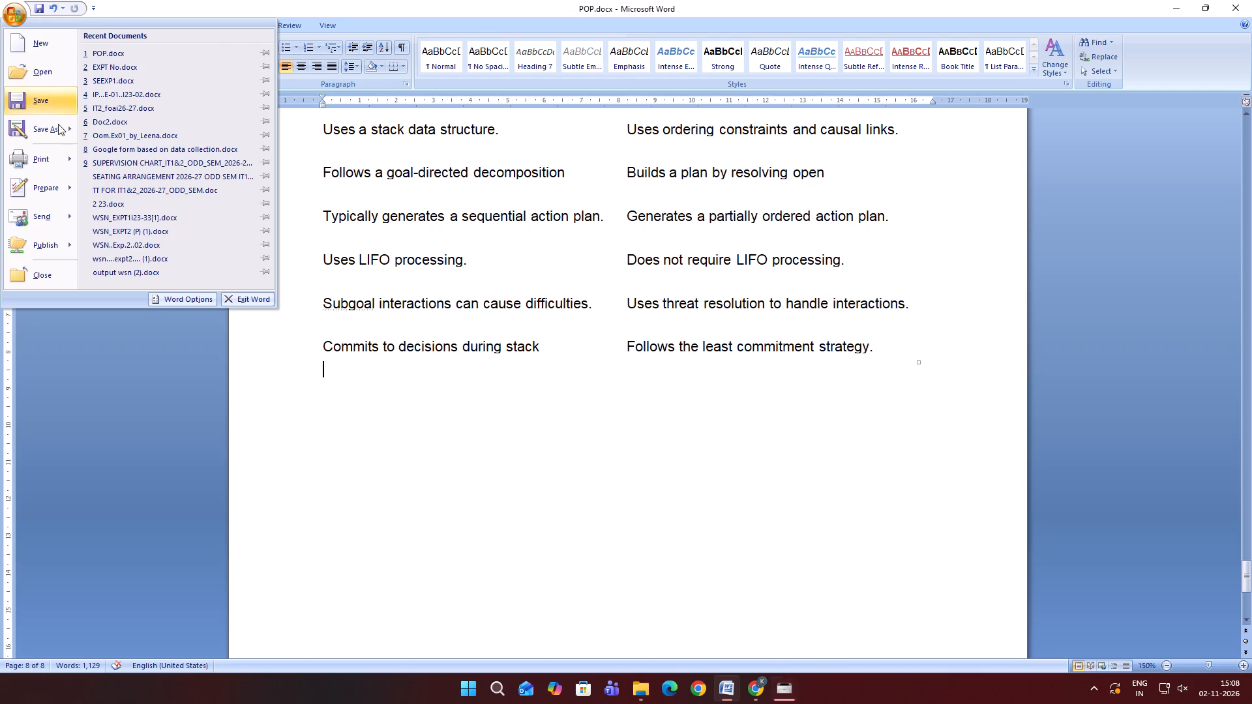
{"action": "left_click", "coordinate": [47, 156]}
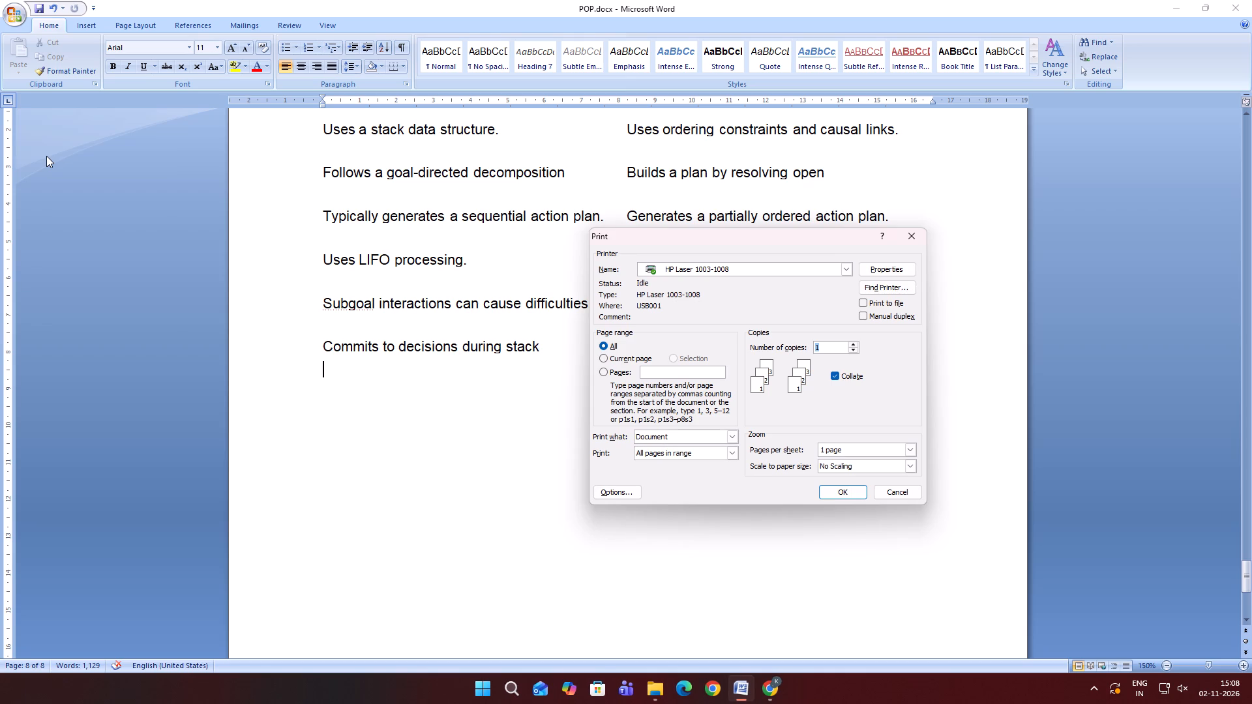
{"action": "left_click", "coordinate": [618, 368]}
{"action": "key", "text": "5"}
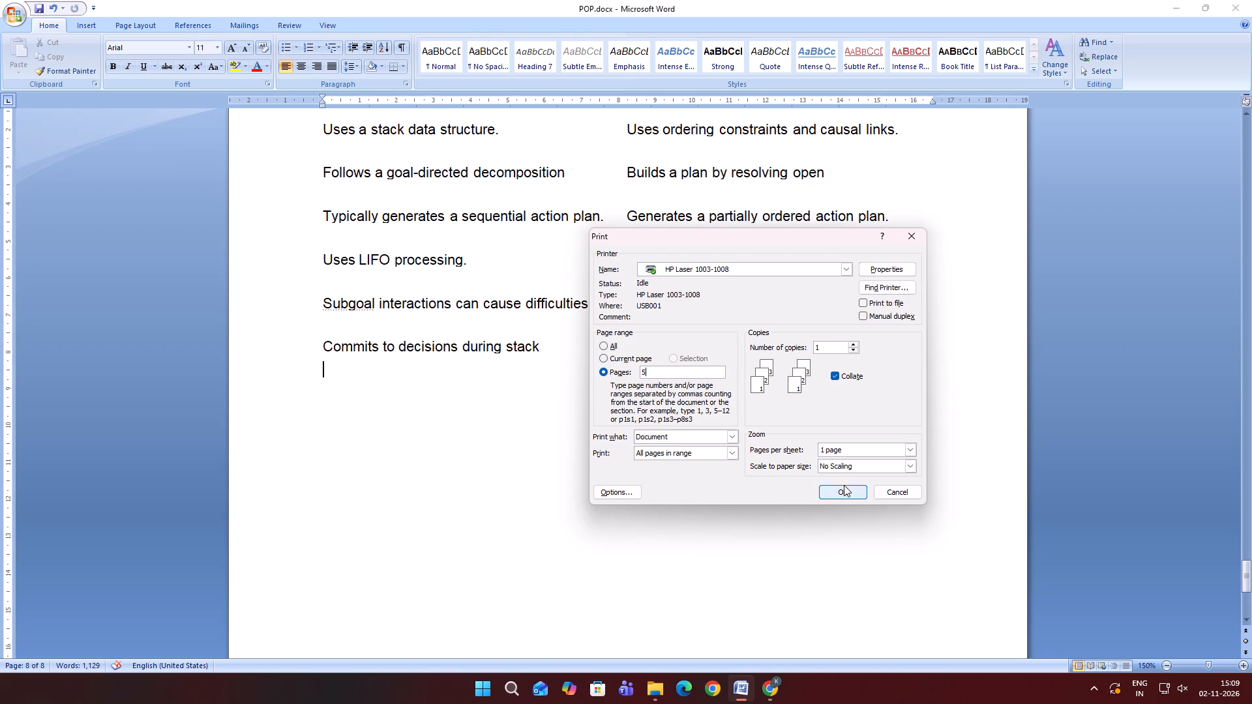
{"action": "left_click", "coordinate": [844, 486]}
Print only page 7 of the POP document on the same printer.
{"action": "left_click", "coordinate": [2, 10]}
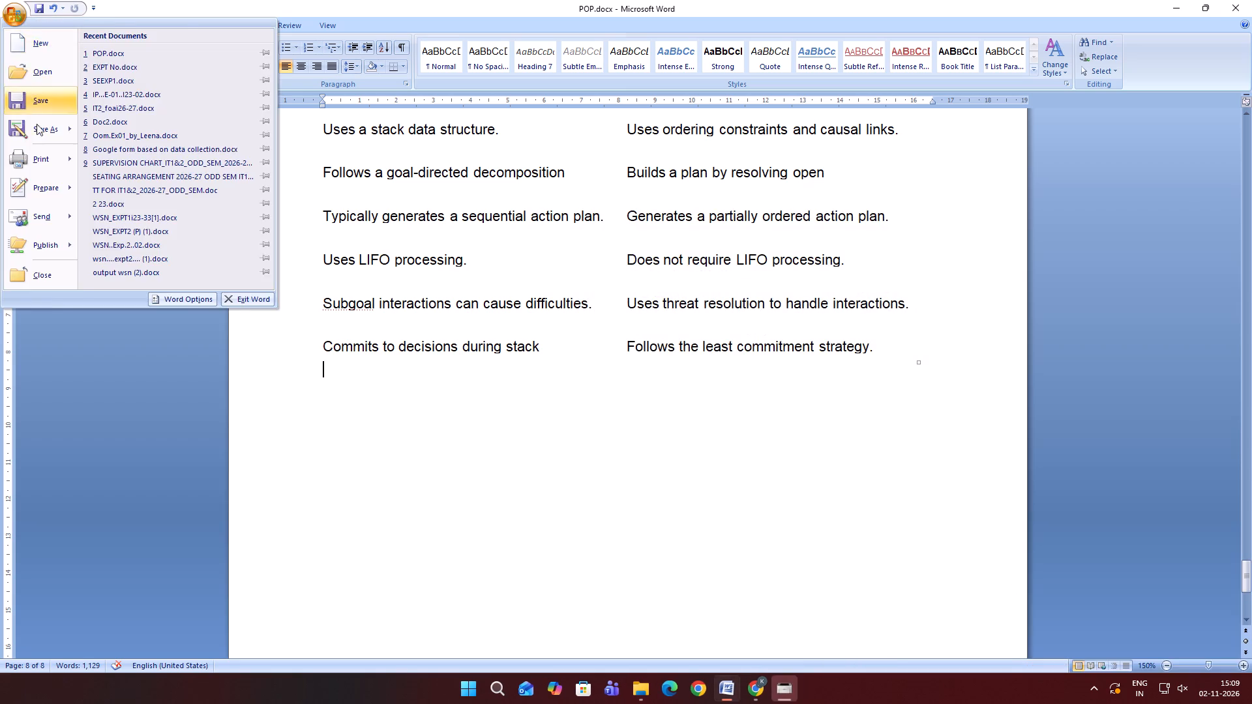
{"action": "left_click", "coordinate": [15, 11]}
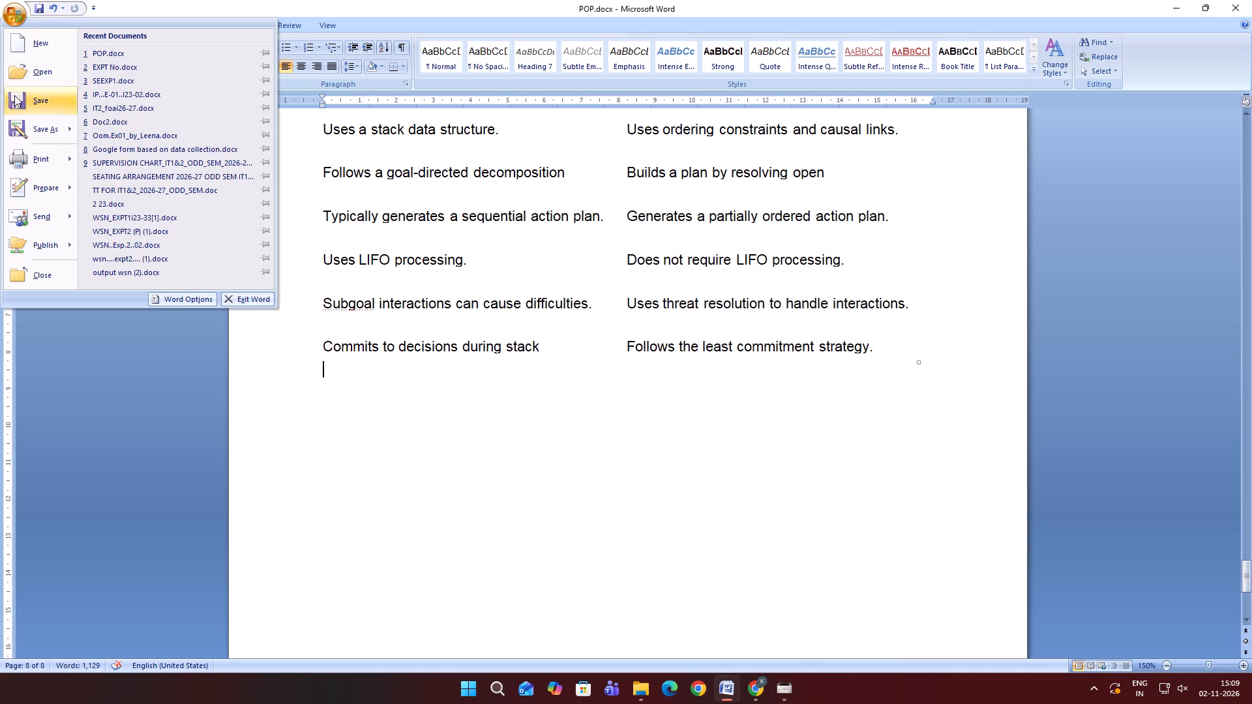
{"action": "left_click", "coordinate": [31, 154]}
{"action": "left_click", "coordinate": [616, 374]}
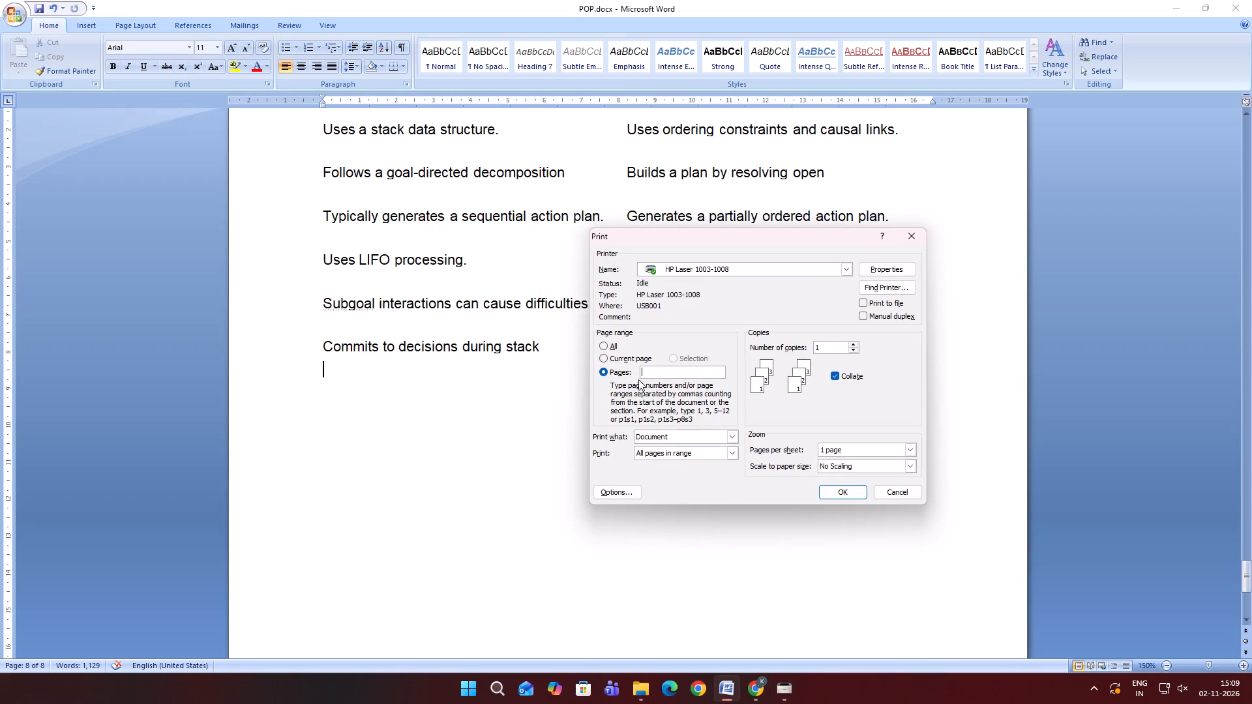
{"action": "key", "text": "7"}
{"action": "left_click", "coordinate": [854, 487]}
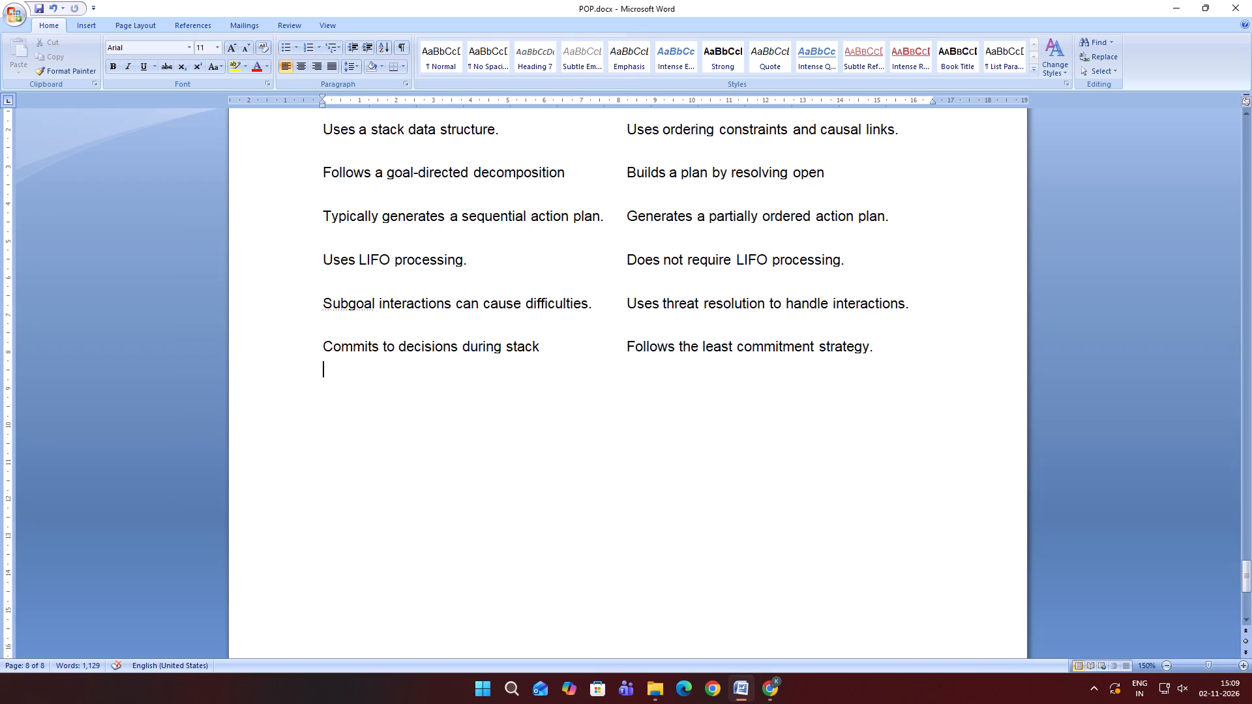
Print only page 2 of the POP document on the HP Laser 1003-1008 printer.
{"action": "left_click", "coordinate": [13, 14]}
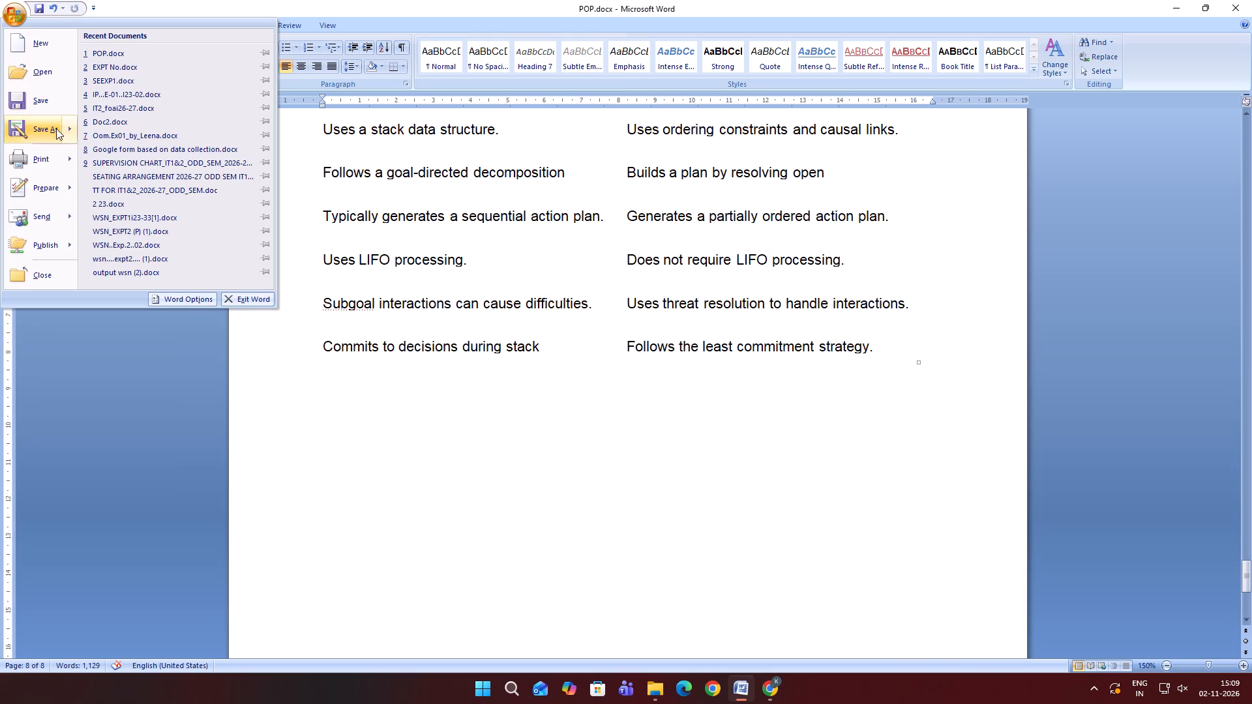
{"action": "left_click", "coordinate": [54, 160]}
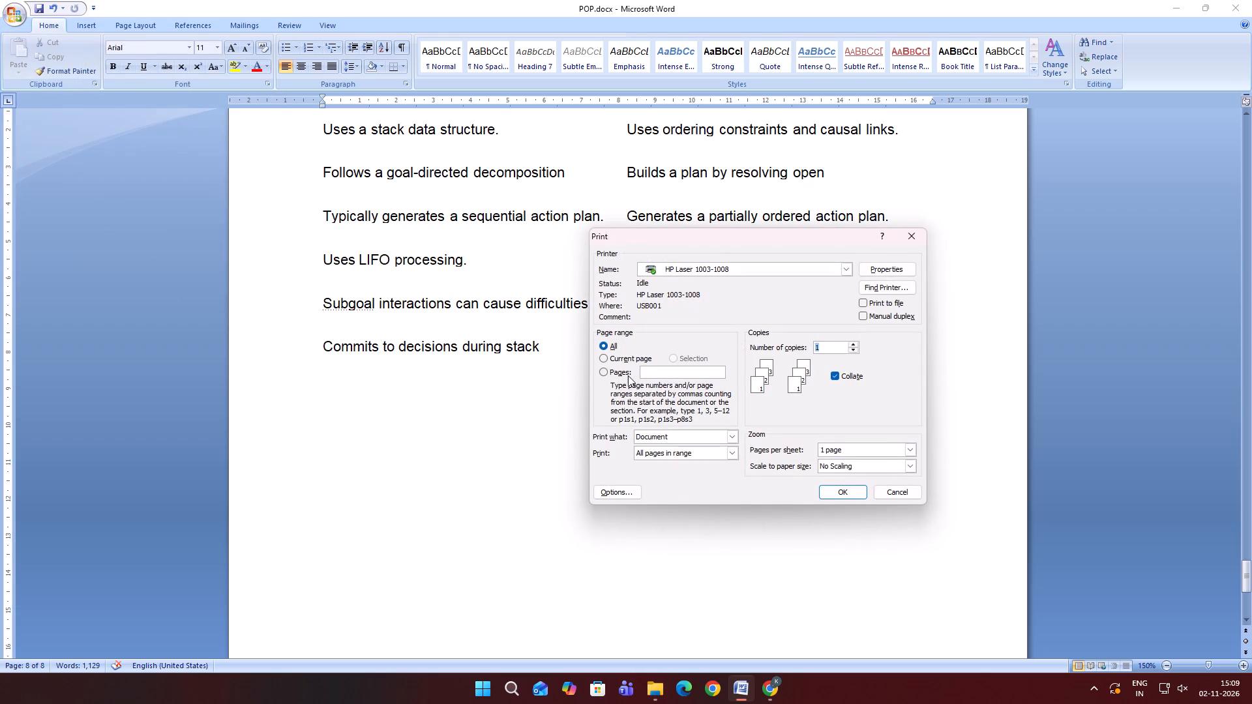
{"action": "left_click", "coordinate": [630, 375]}
{"action": "key", "text": "2"}
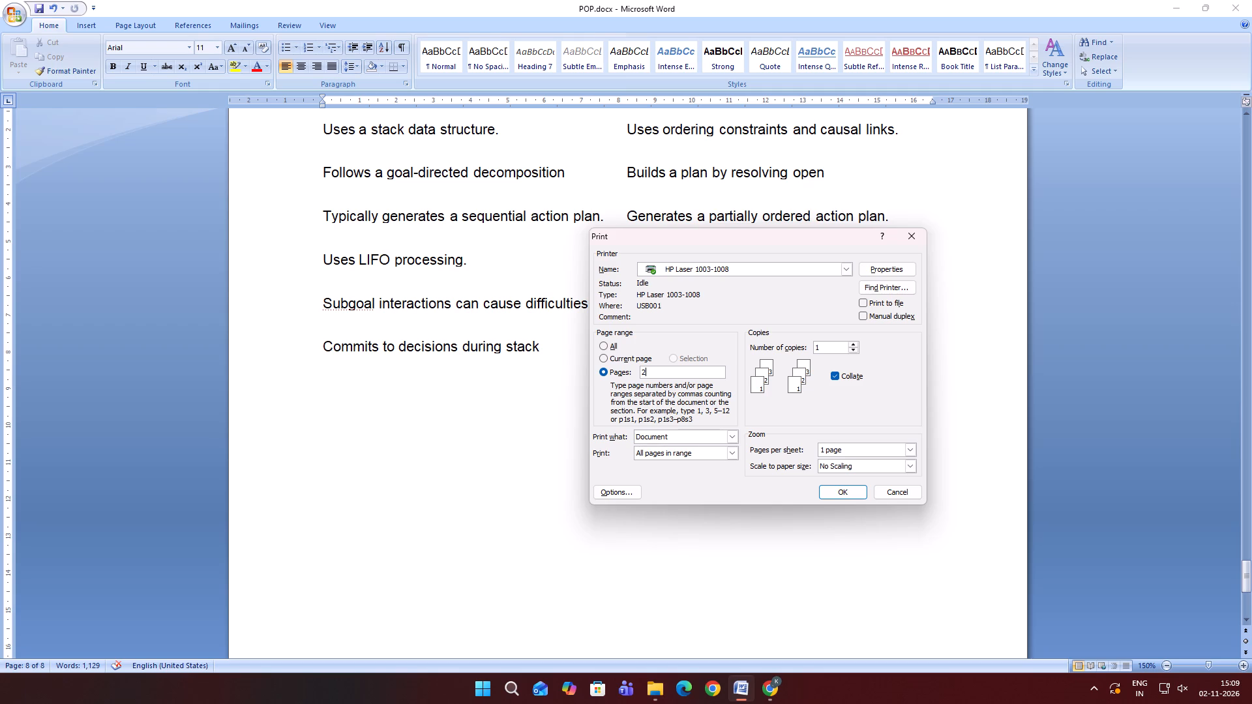
{"action": "left_click", "coordinate": [828, 491]}
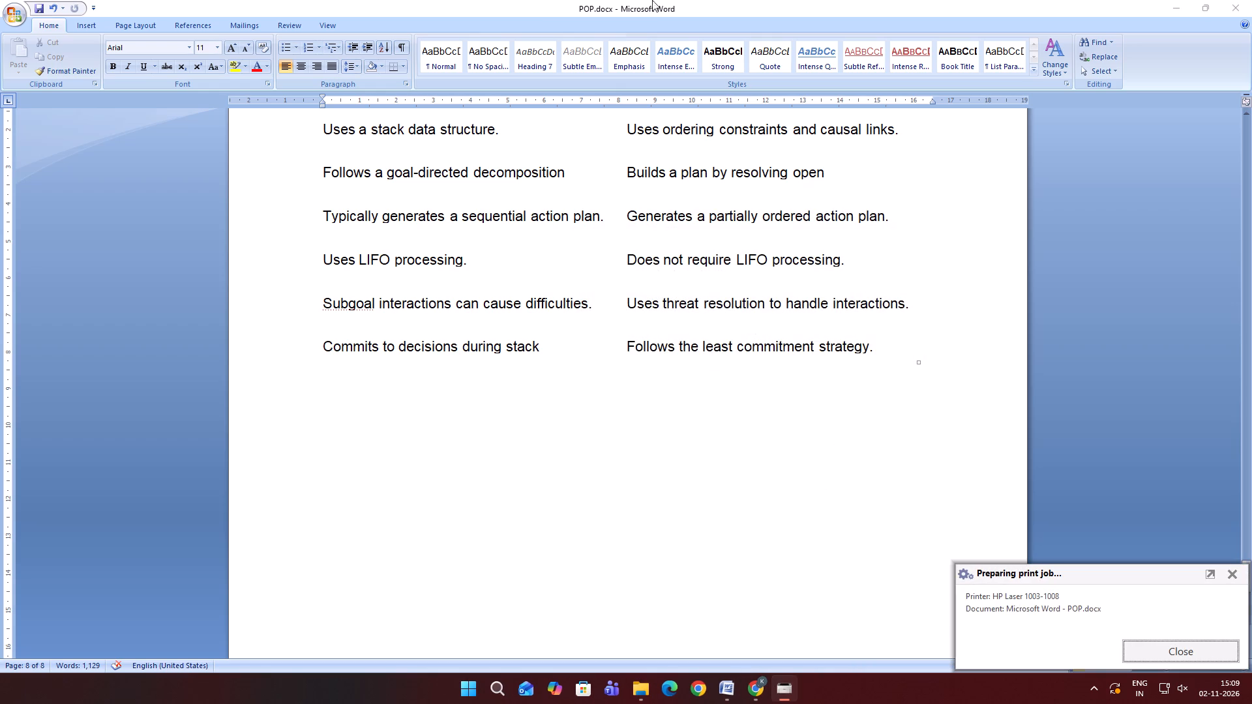
Print only page 4 of the POP document on the same printer.
{"action": "left_click", "coordinate": [16, 5]}
{"action": "left_click", "coordinate": [46, 152]}
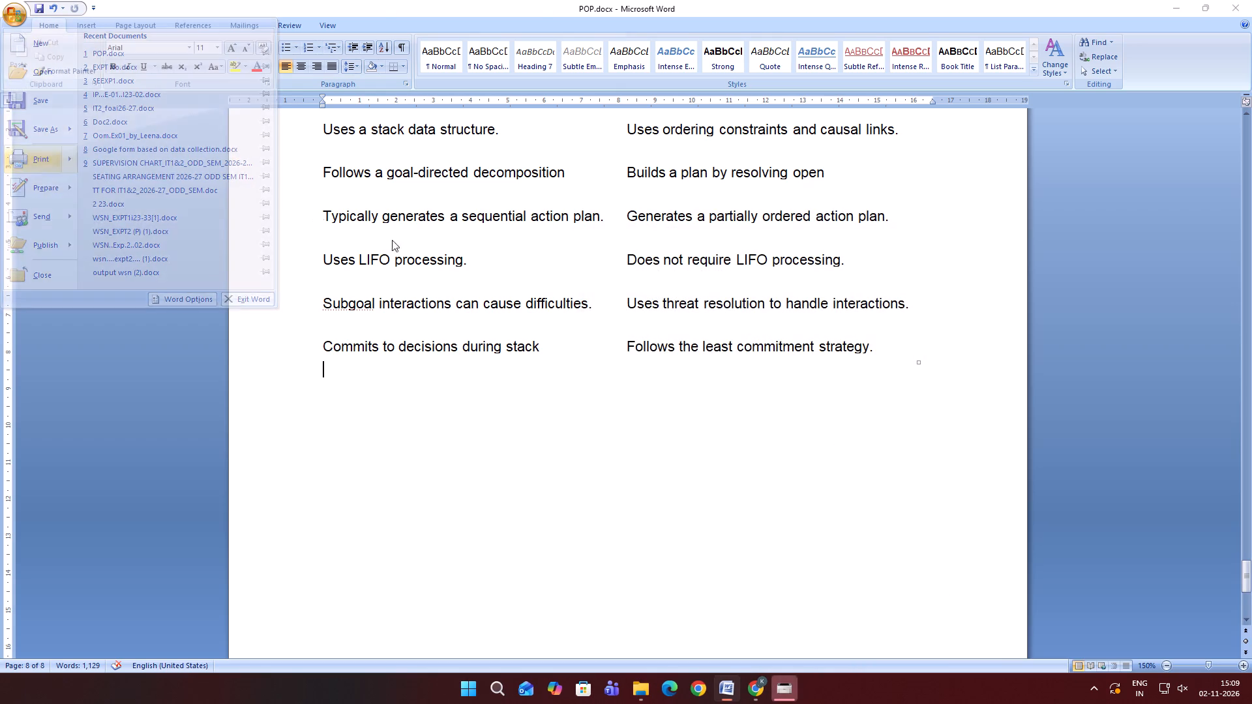
{"action": "left_click", "coordinate": [624, 371]}
{"action": "left_click", "coordinate": [664, 370]}
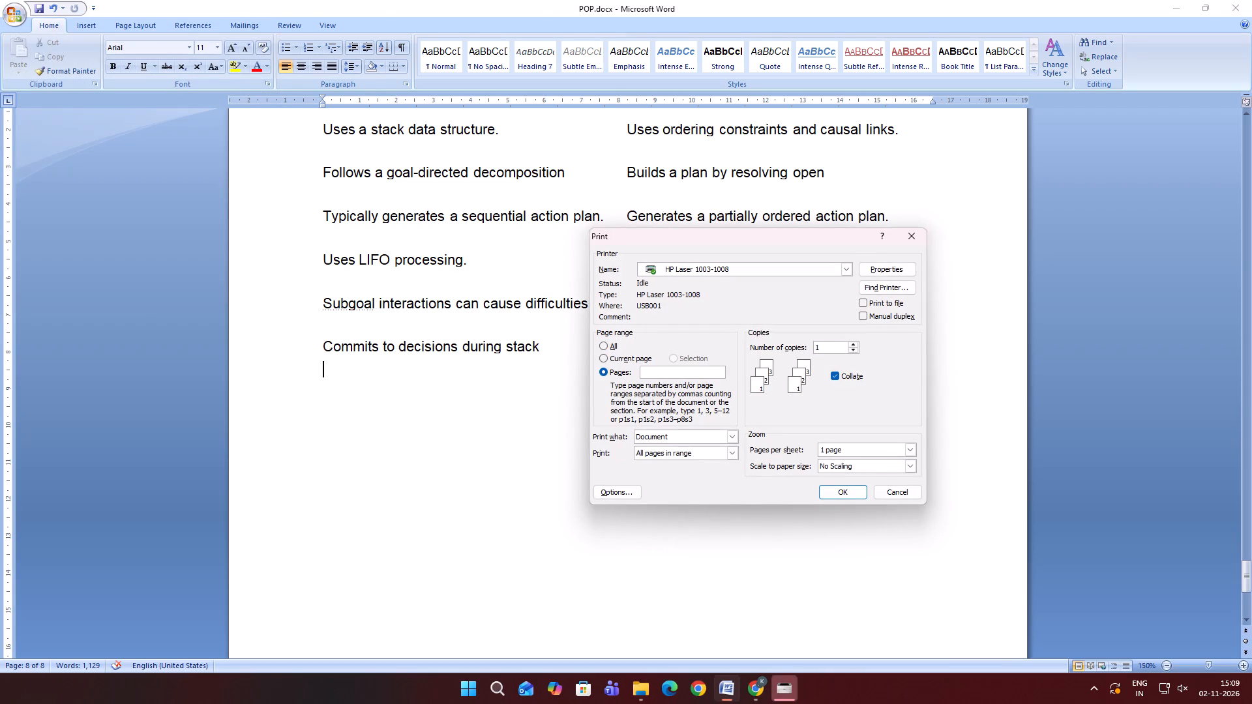
{"action": "key", "text": "4"}
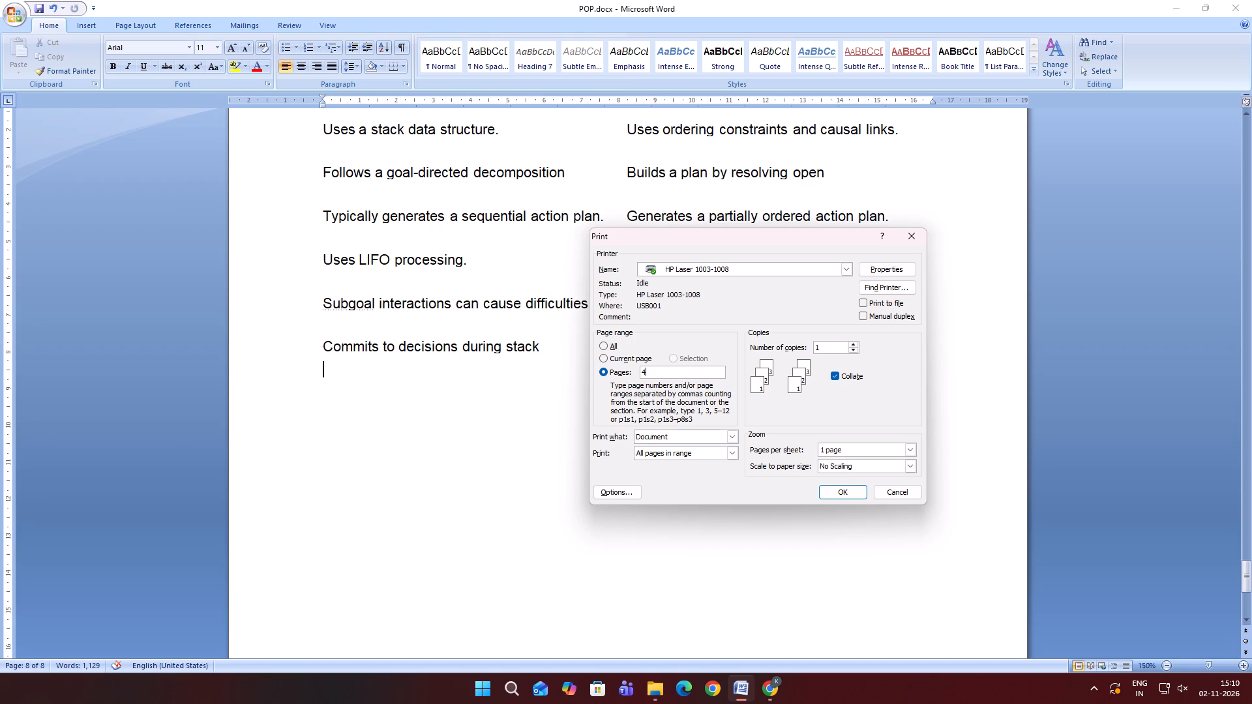
{"action": "left_click", "coordinate": [824, 494]}
Print only page 6 of the POP document on the same printer.
{"action": "left_click", "coordinate": [10, 6]}
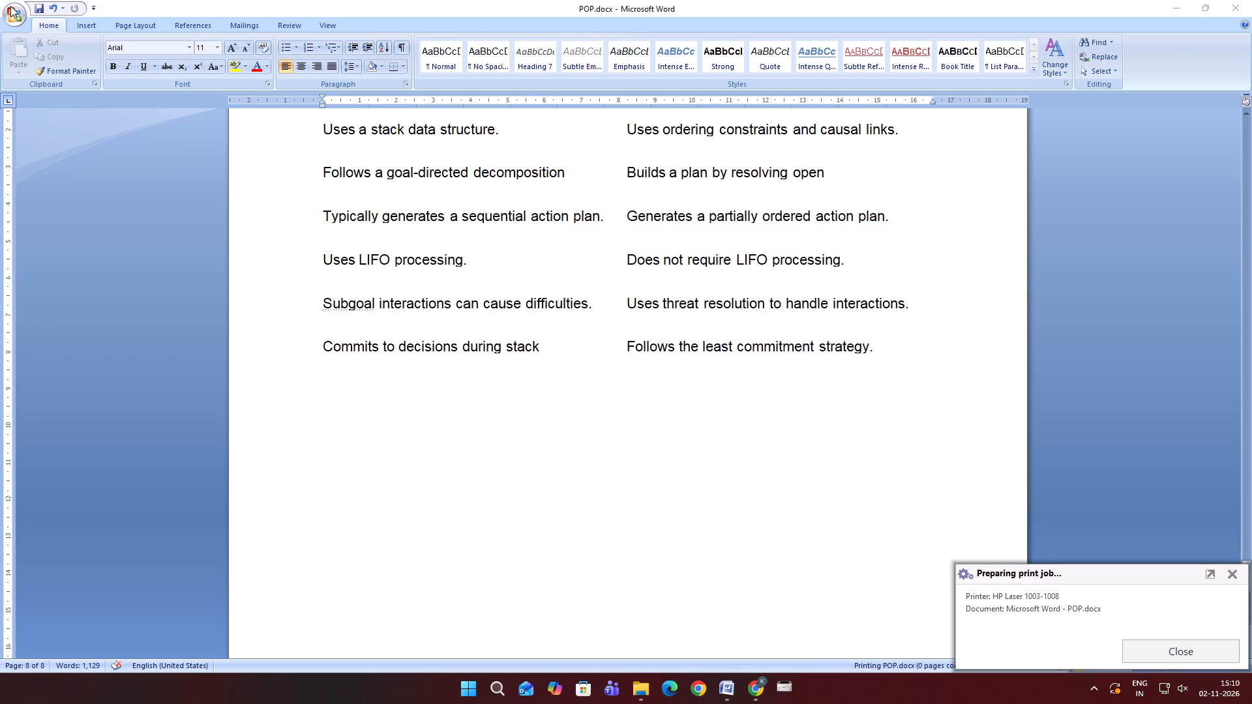
{"action": "left_click", "coordinate": [46, 154]}
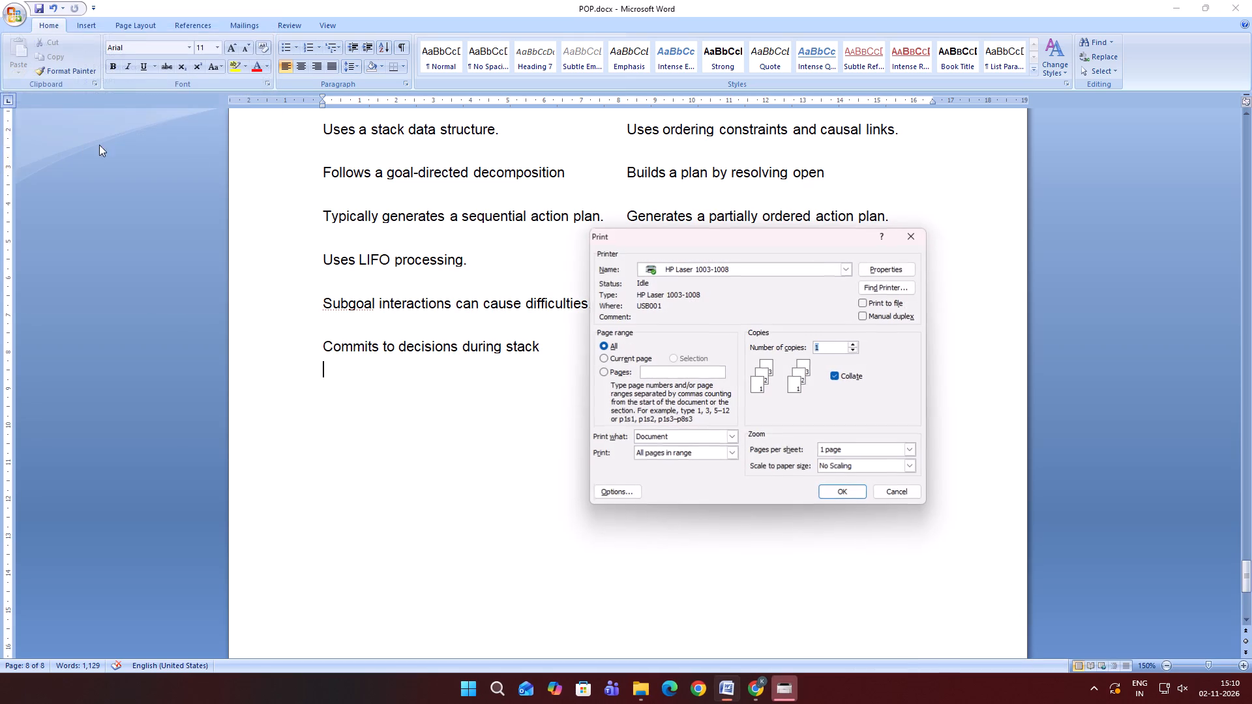
{"action": "left_click", "coordinate": [631, 374]}
{"action": "left_click", "coordinate": [659, 374]}
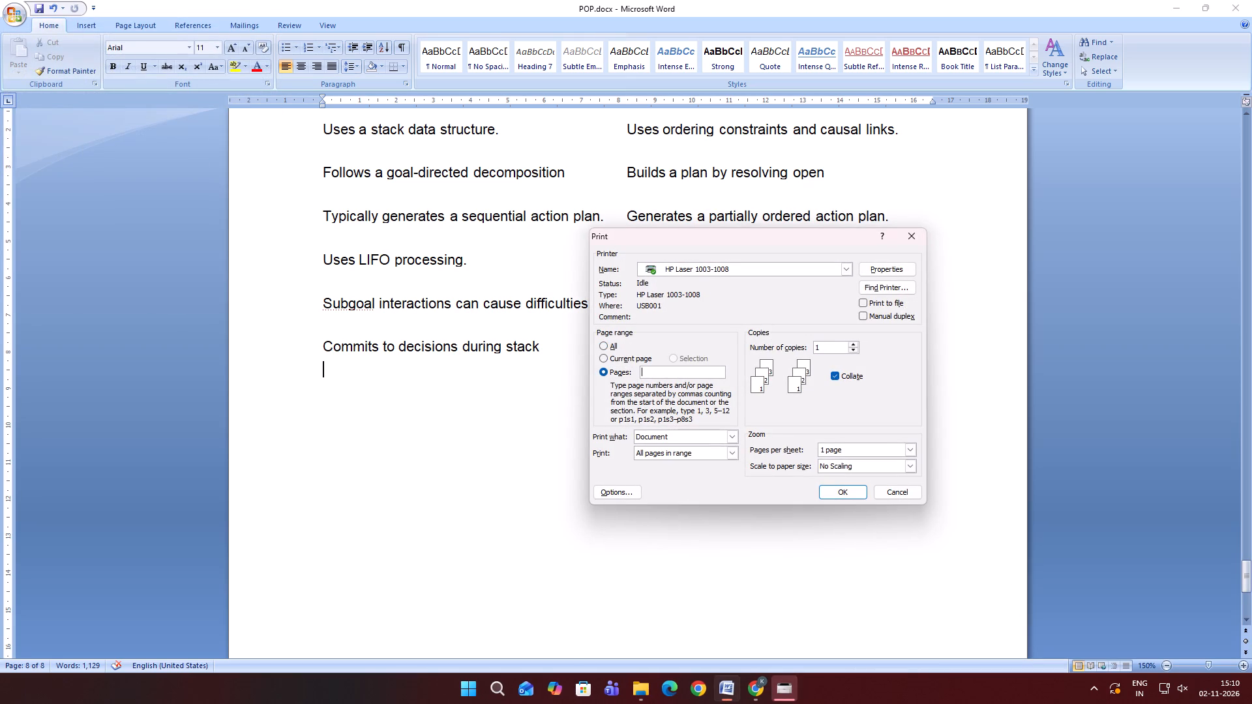
{"action": "key", "text": "6"}
{"action": "left_click", "coordinate": [836, 497]}
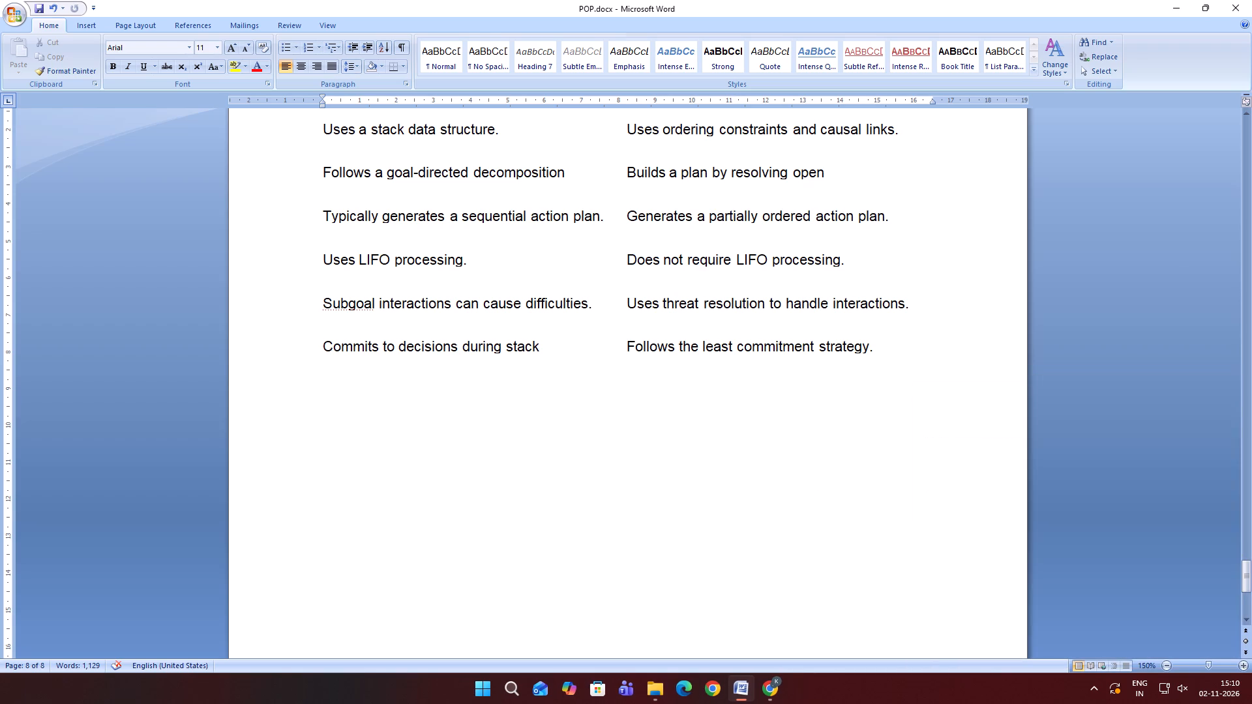
Print only page 8 of the POP document on the HP Laser 1003-1008 printer.
{"action": "left_click", "coordinate": [14, 5]}
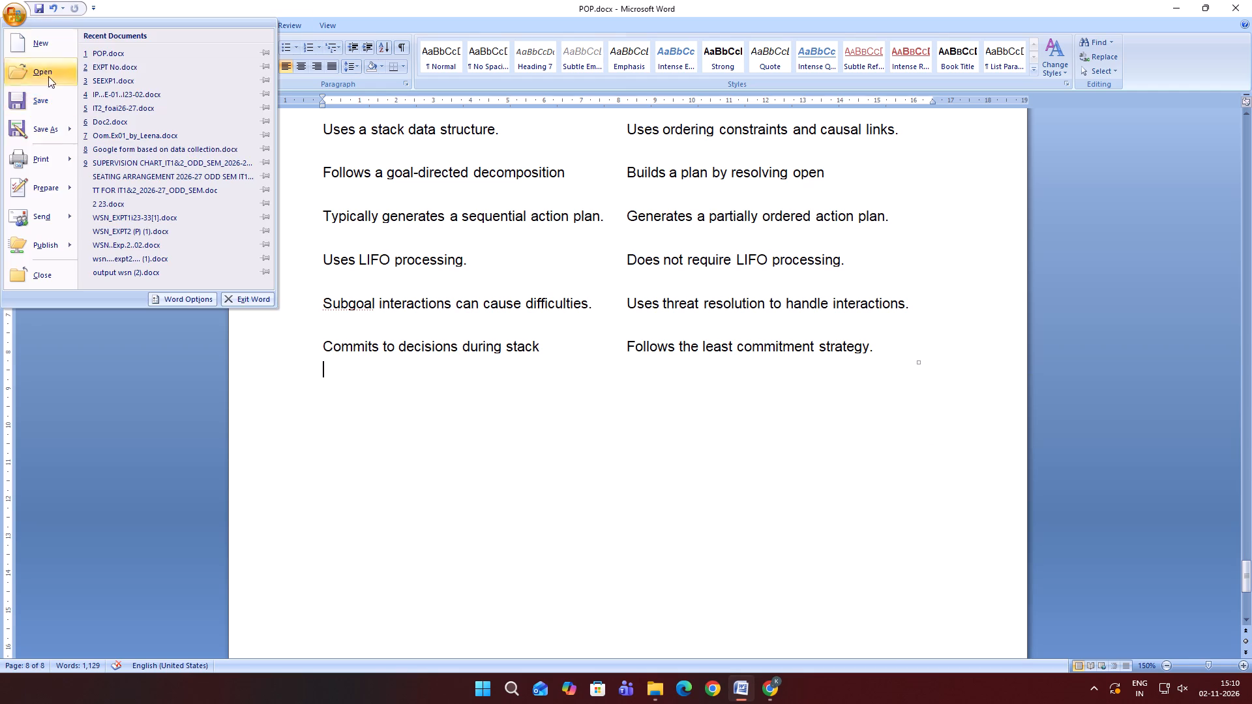
{"action": "left_click", "coordinate": [46, 162]}
{"action": "left_click", "coordinate": [625, 369]}
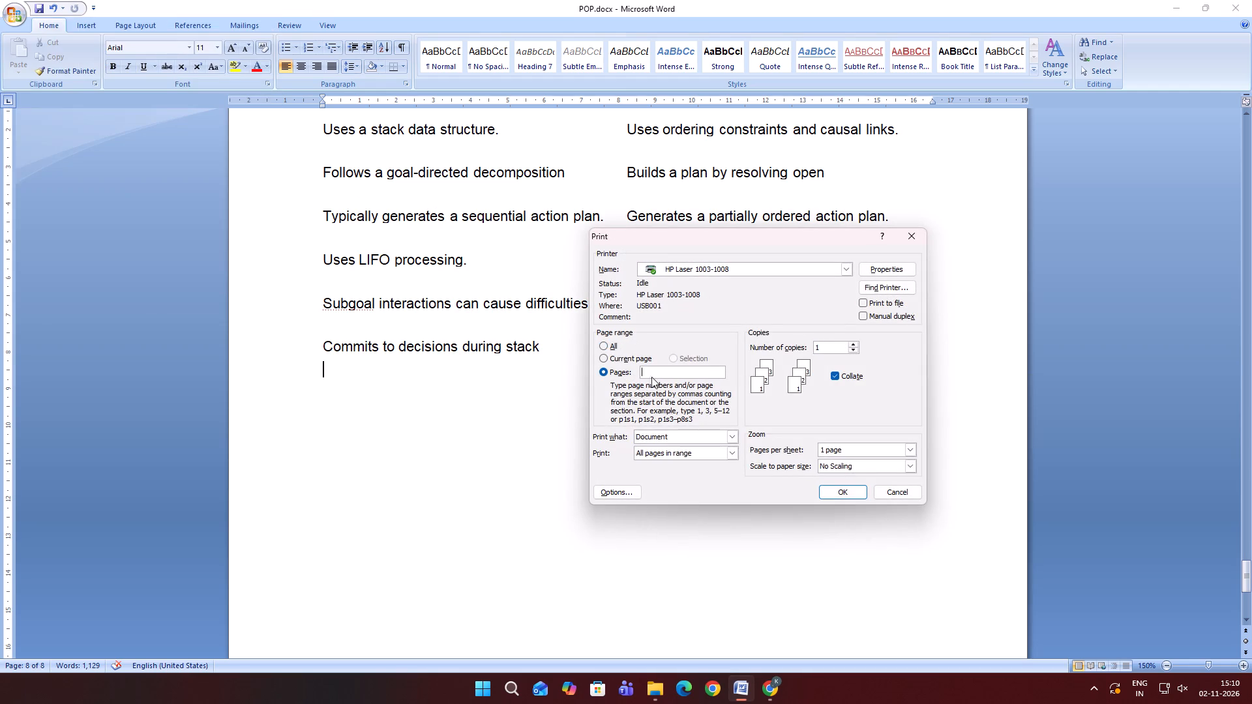
{"action": "key", "text": "8"}
{"action": "left_click", "coordinate": [827, 490]}
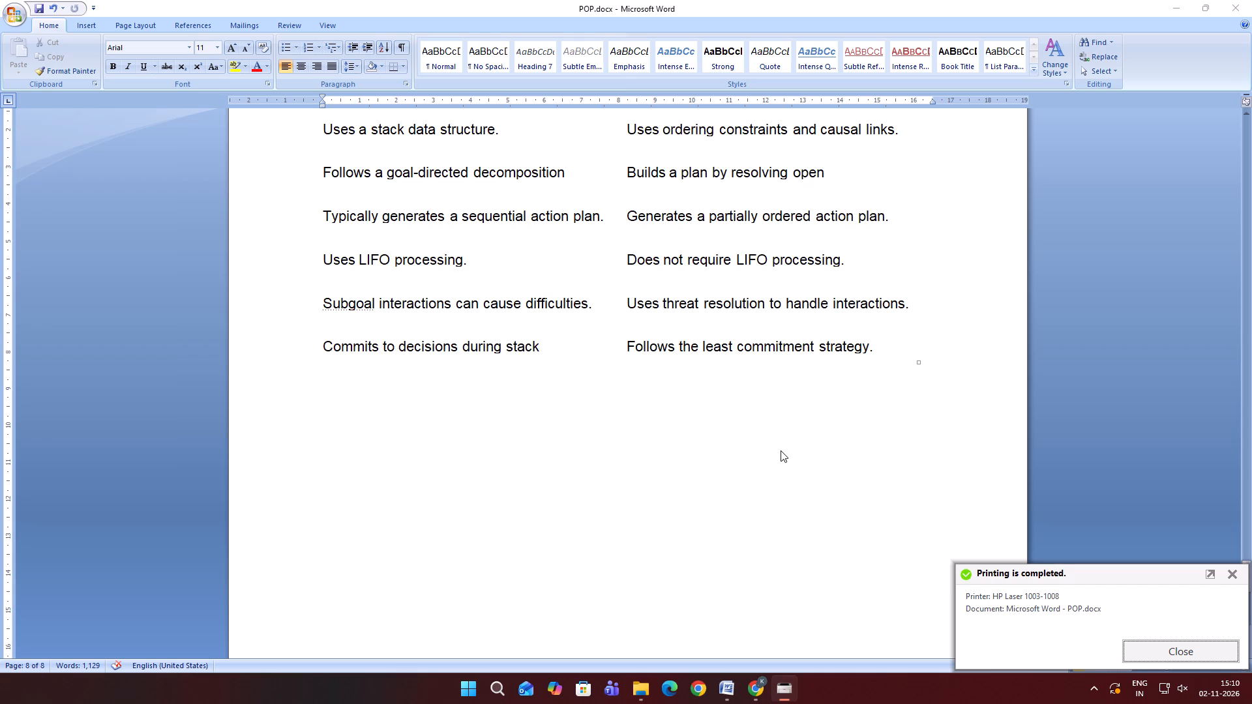
Close the POP document and exit Word.
{"action": "left_click", "coordinate": [1251, 0]}
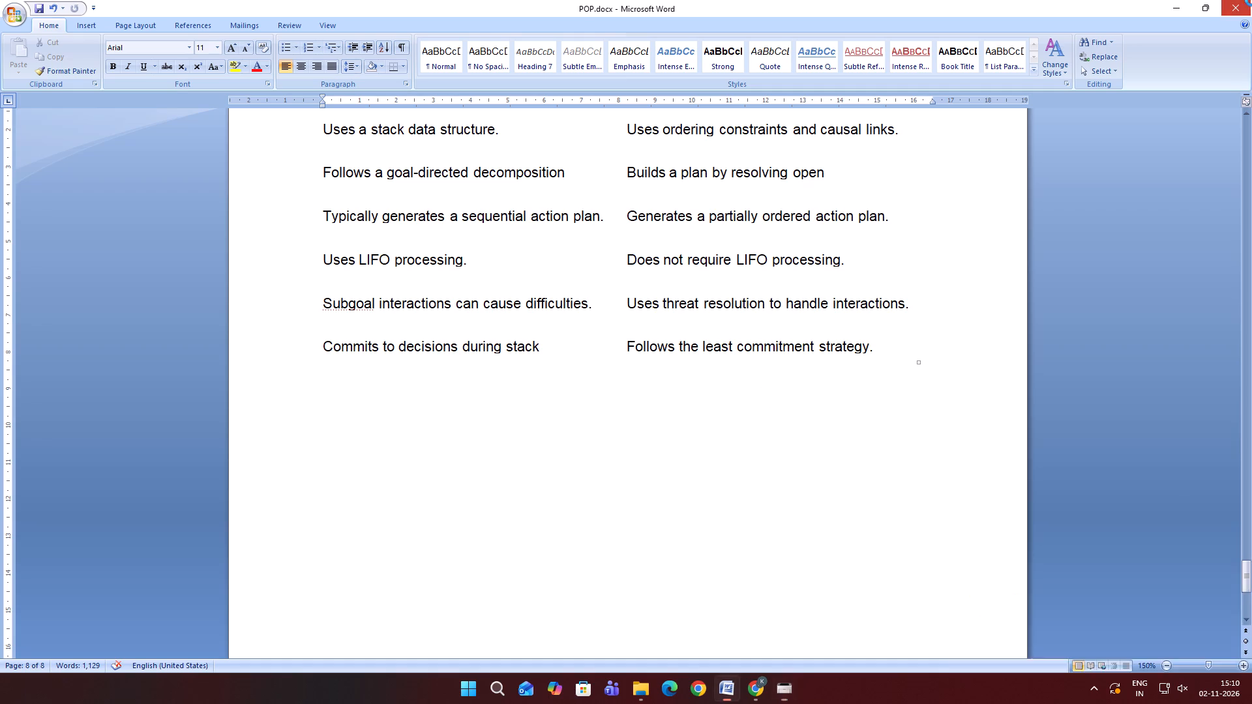
Delete POP.docx from the Downloads folder.
{"action": "left_click", "coordinate": [386, 145]}
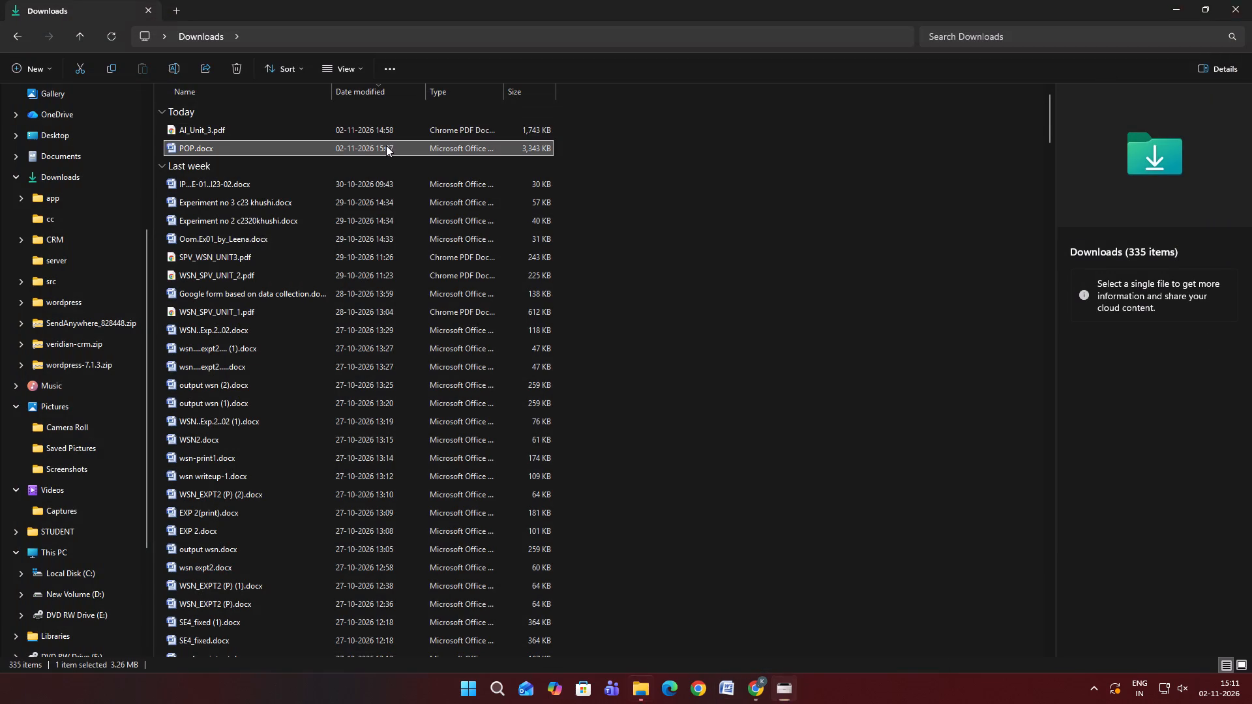
{"action": "key", "text": "Delete"}
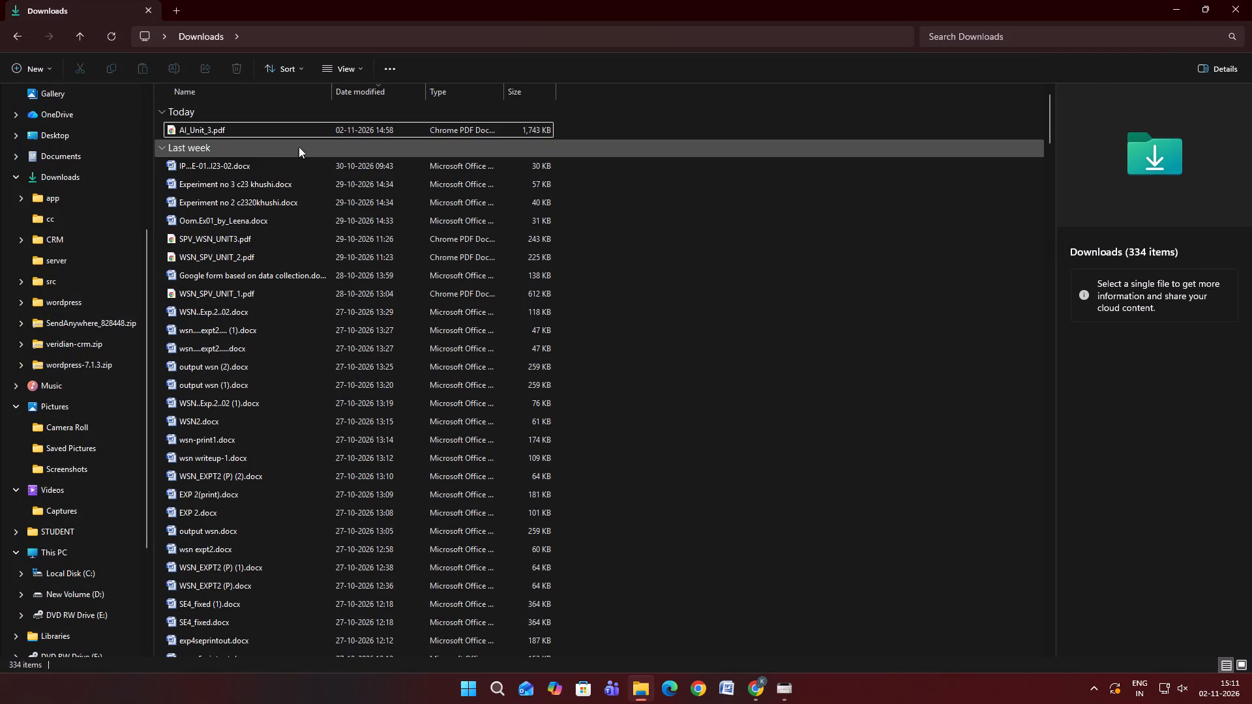
Minimise the Downloads window to return to Google Drive in Chrome, and open the Google account options.
{"action": "left_click", "coordinate": [1171, 7]}
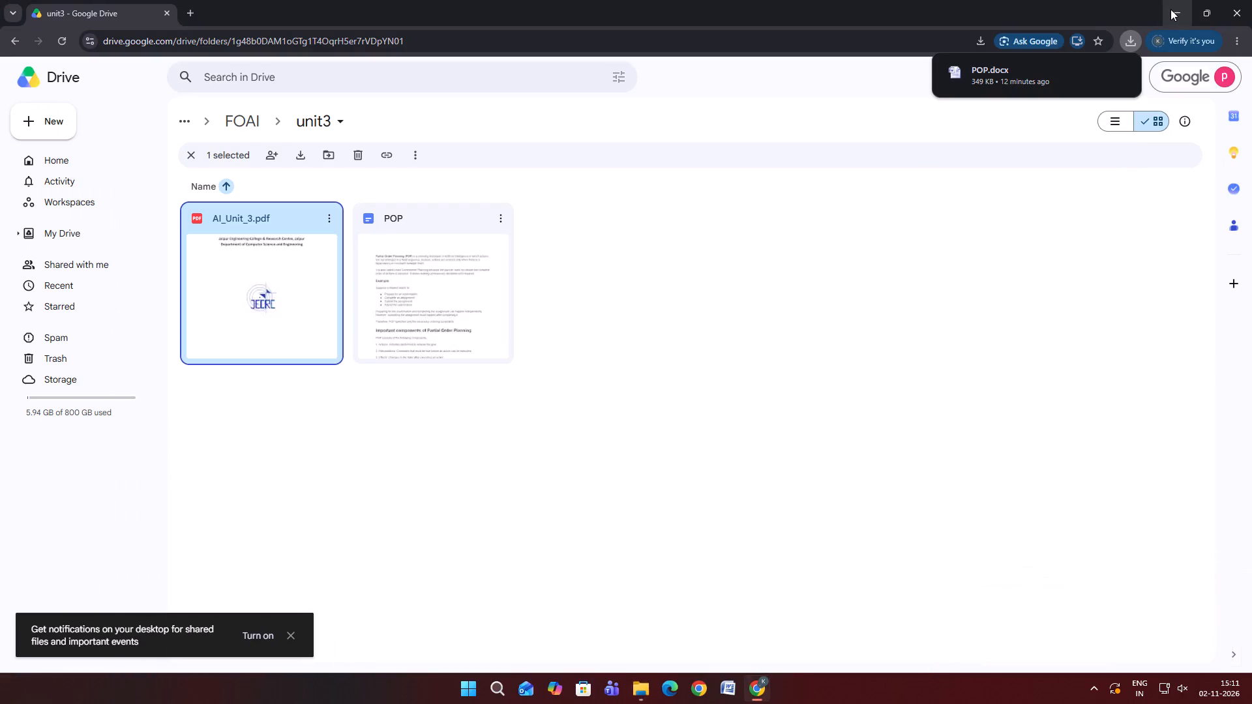
{"action": "left_click", "coordinate": [1223, 78]}
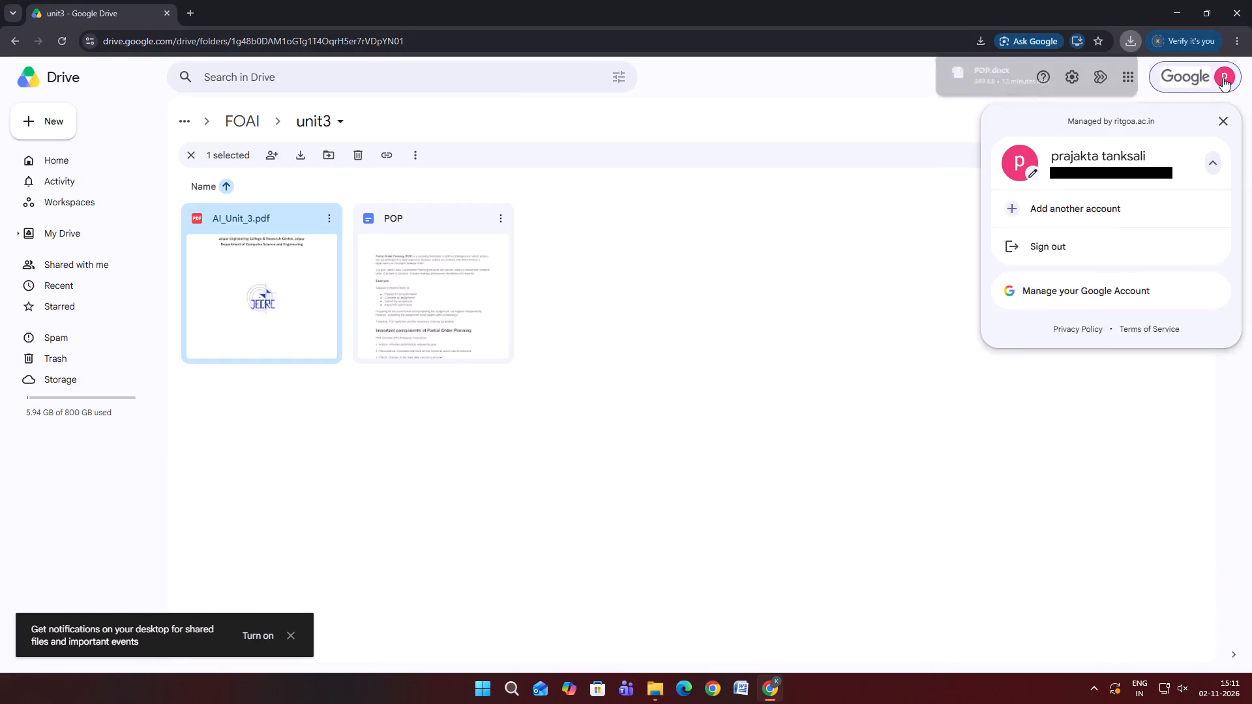
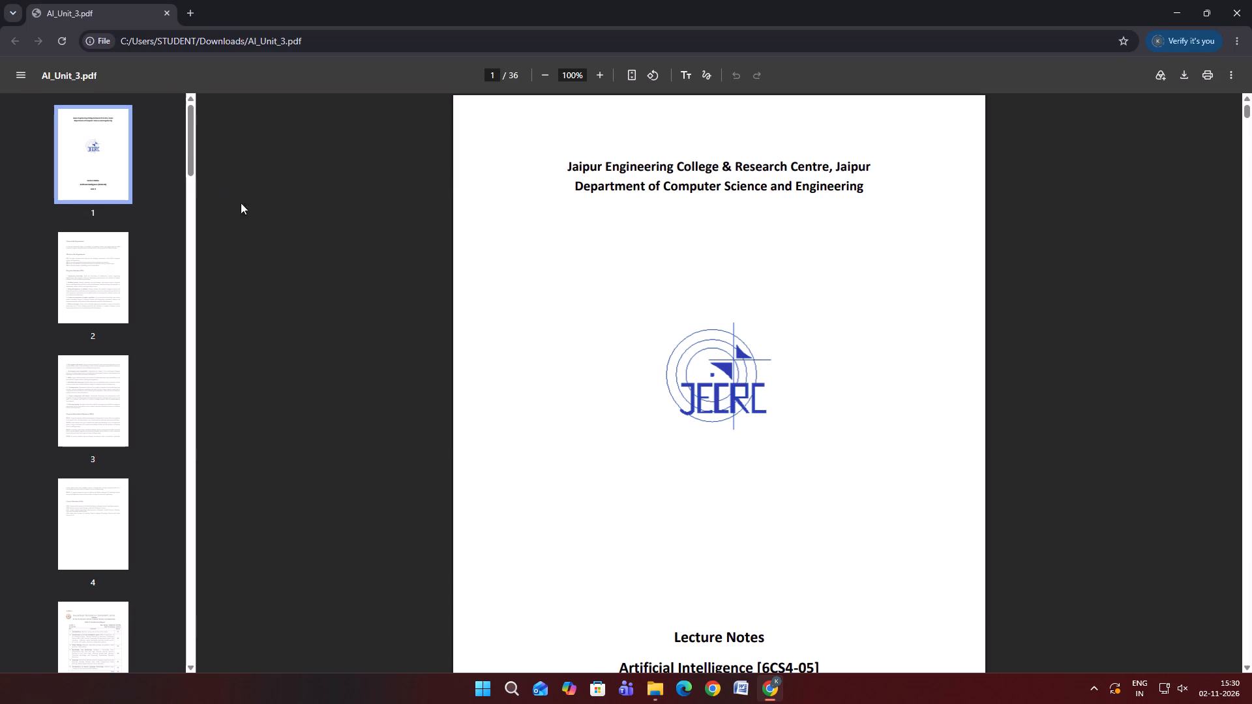
Look through AI_Unit_3.pdf from the cover page through the logic and situation calculus notes to the resolution example on page 24.
{"action": "scroll", "coordinate": [595, 314], "scroll_direction": "down", "scroll_amount": 9}
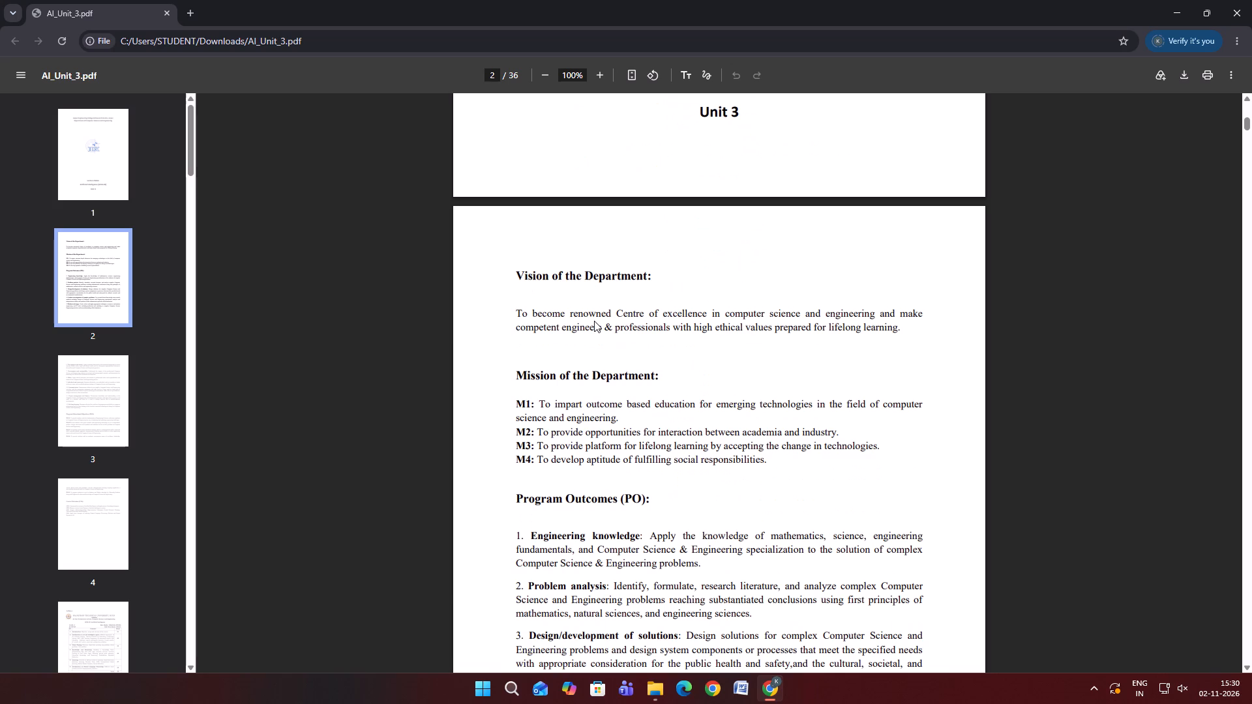
{"action": "scroll", "coordinate": [595, 321], "scroll_direction": "down", "scroll_amount": 2}
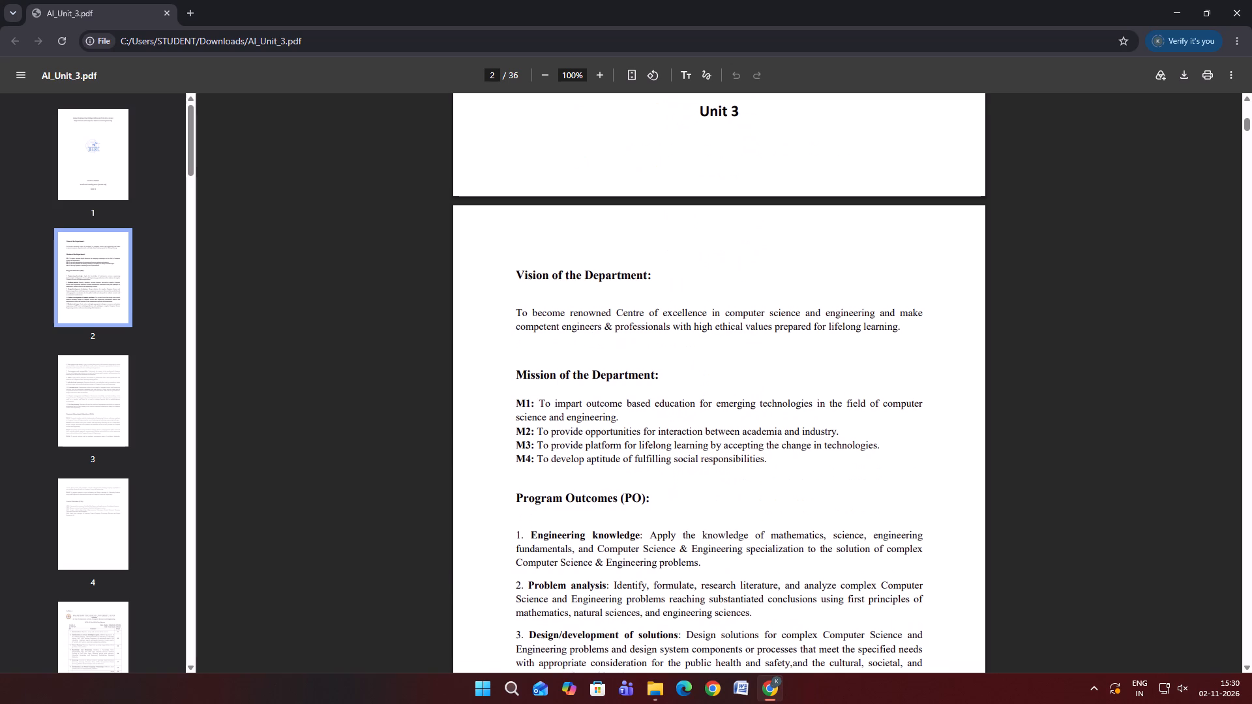
{"action": "scroll", "coordinate": [595, 321], "scroll_direction": "down", "scroll_amount": 17}
{"action": "scroll", "coordinate": [593, 334], "scroll_direction": "down", "scroll_amount": 9}
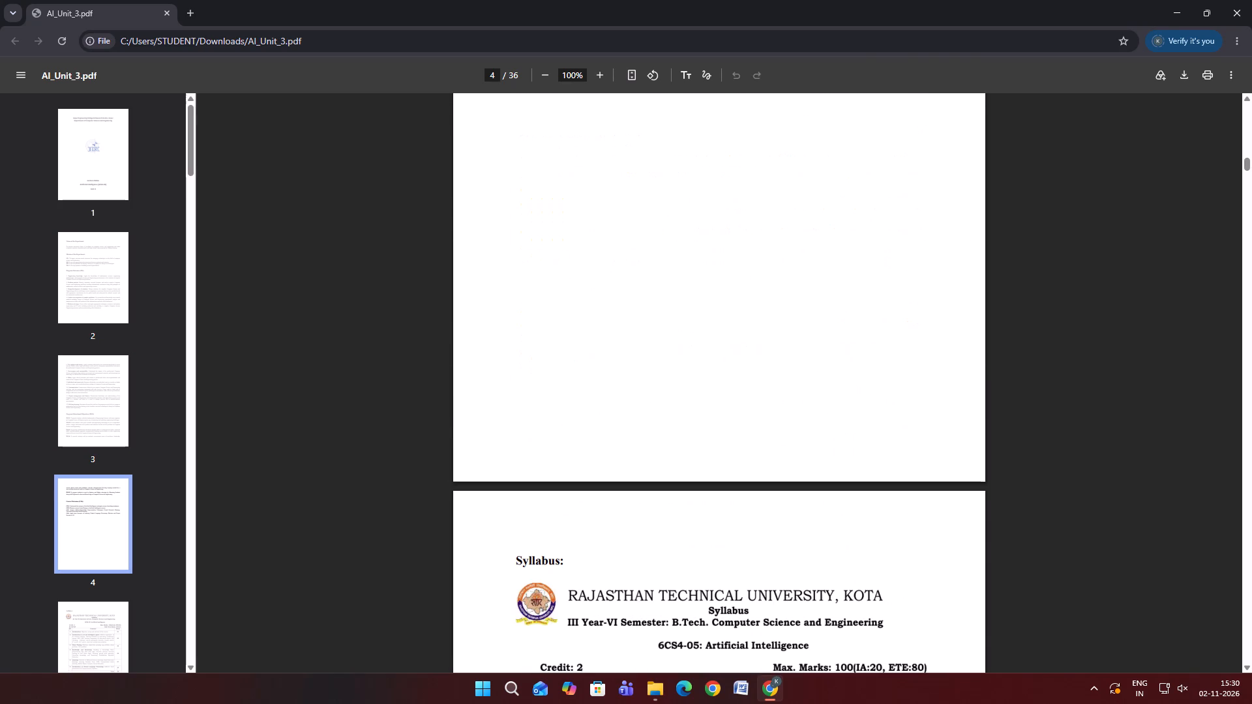
{"action": "scroll", "coordinate": [593, 334], "scroll_direction": "down", "scroll_amount": 4}
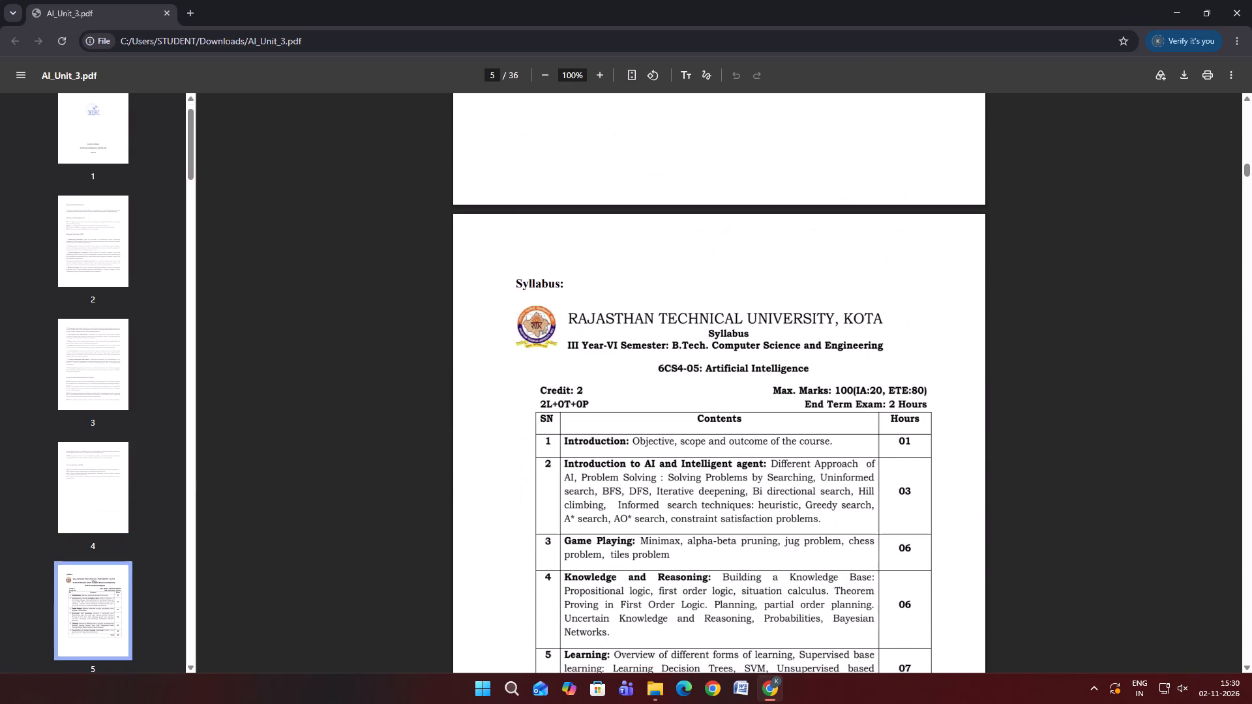
{"action": "scroll", "coordinate": [593, 334], "scroll_direction": "down", "scroll_amount": 13}
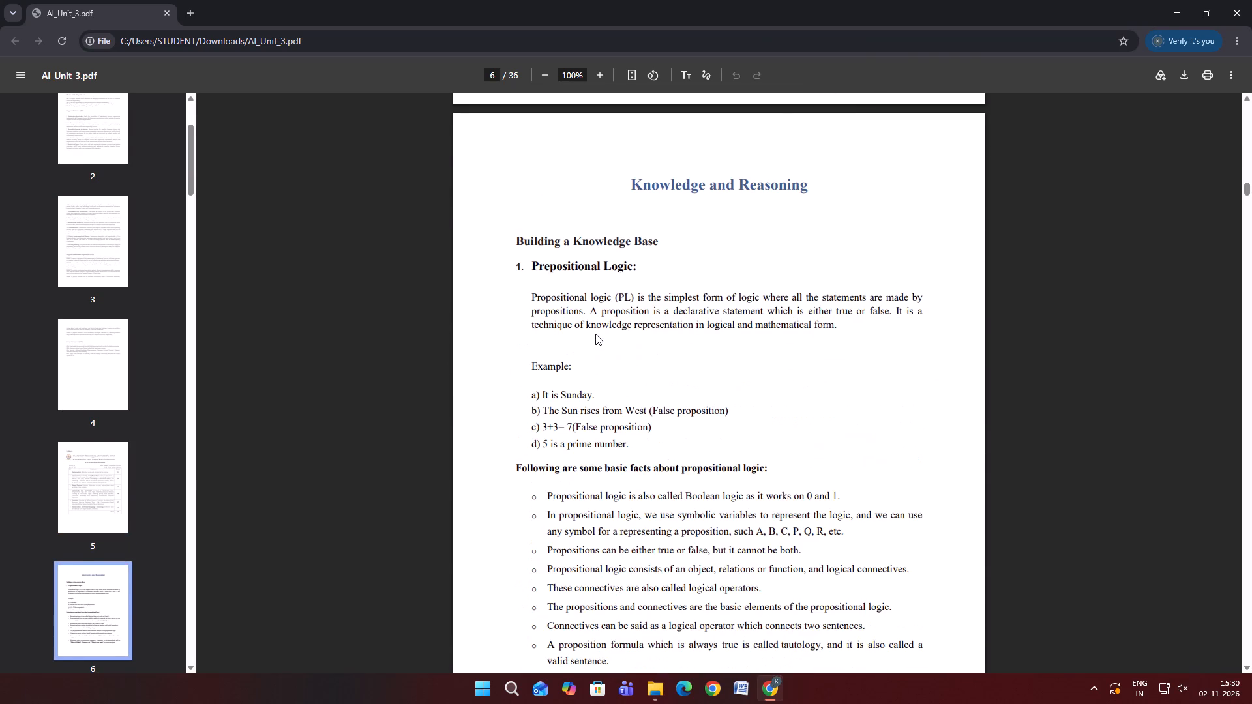
{"action": "left_click", "coordinate": [608, 313]}
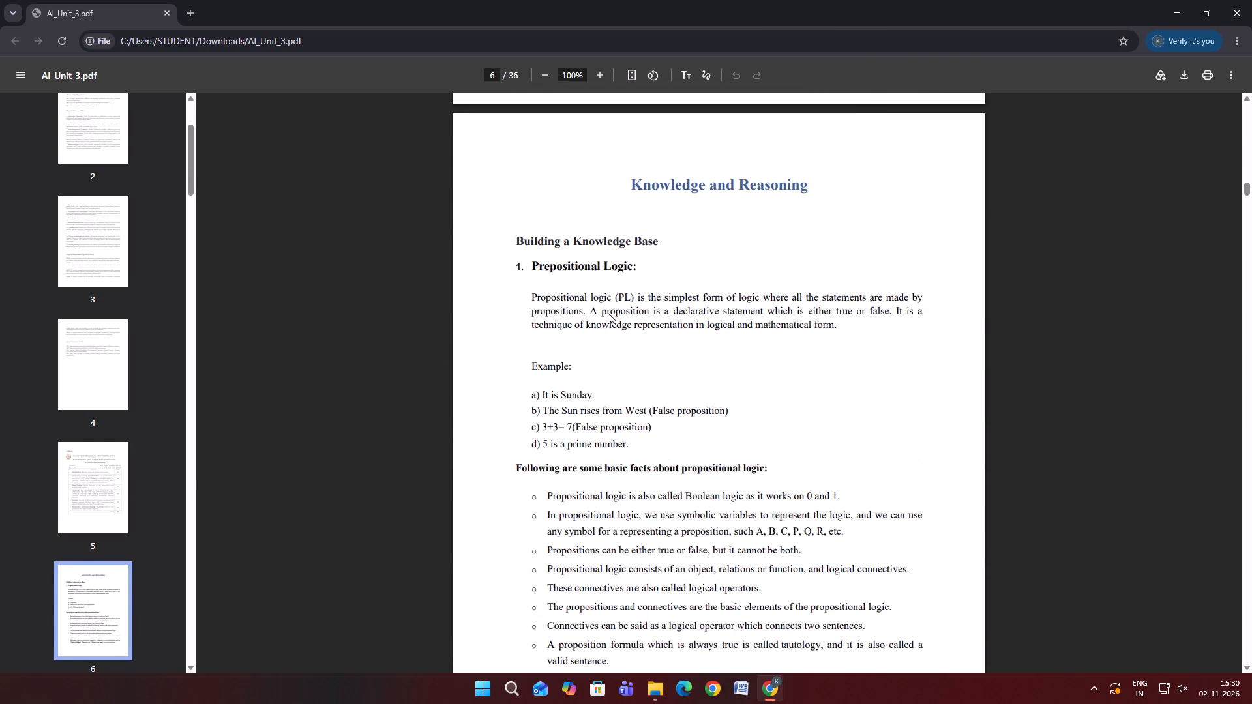
{"action": "scroll", "coordinate": [608, 313], "scroll_direction": "down", "scroll_amount": 9}
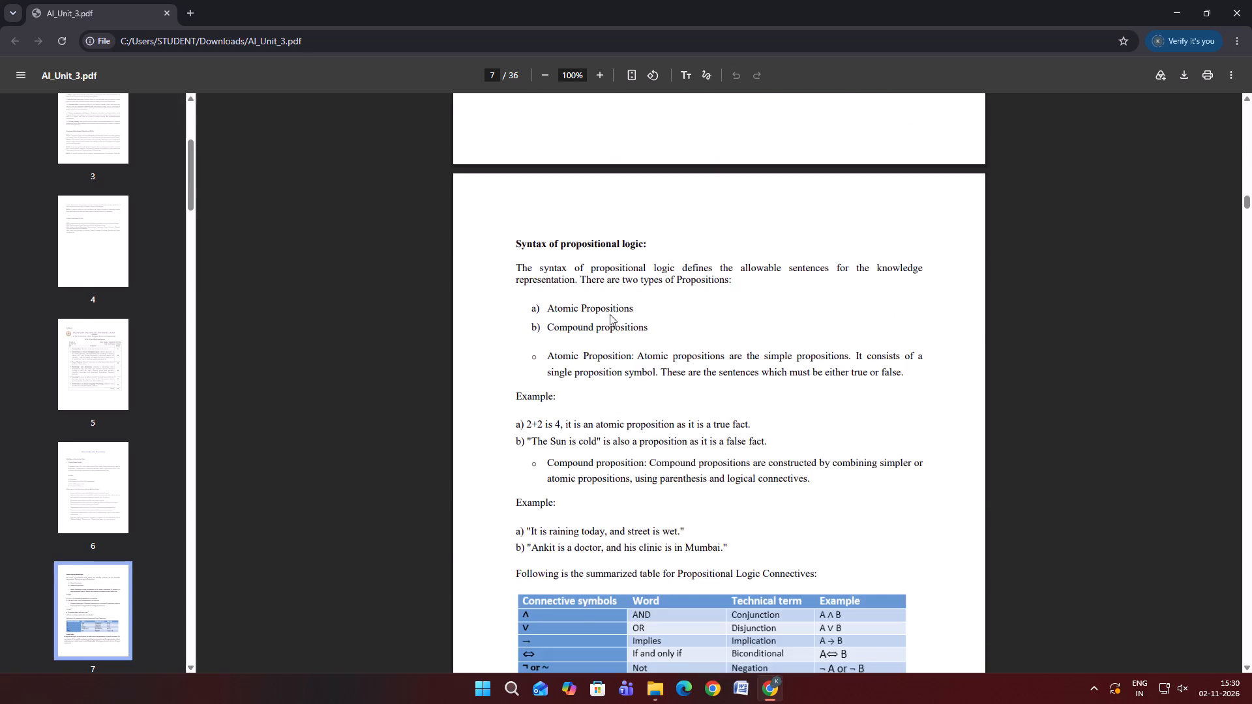
{"action": "scroll", "coordinate": [610, 314], "scroll_direction": "down", "scroll_amount": 13}
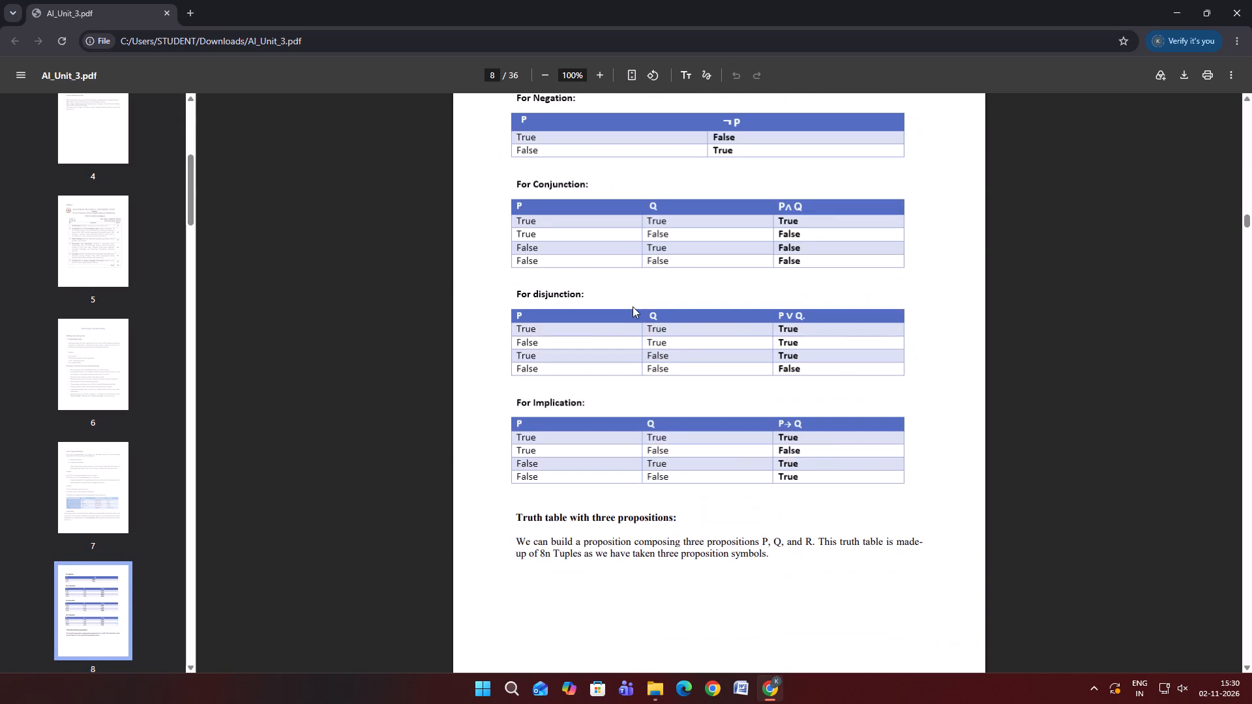
{"action": "scroll", "coordinate": [633, 306], "scroll_direction": "down", "scroll_amount": 16}
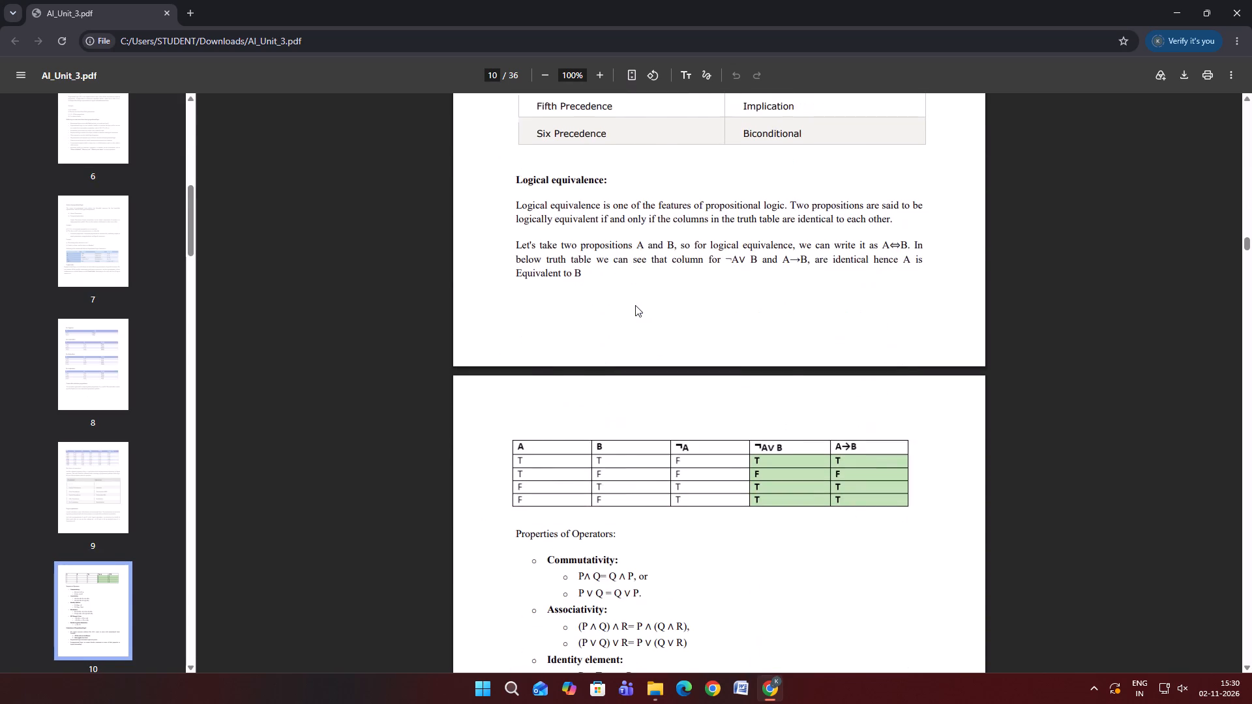
{"action": "scroll", "coordinate": [635, 305], "scroll_direction": "down", "scroll_amount": 16}
{"action": "scroll", "coordinate": [636, 305], "scroll_direction": "down", "scroll_amount": 6}
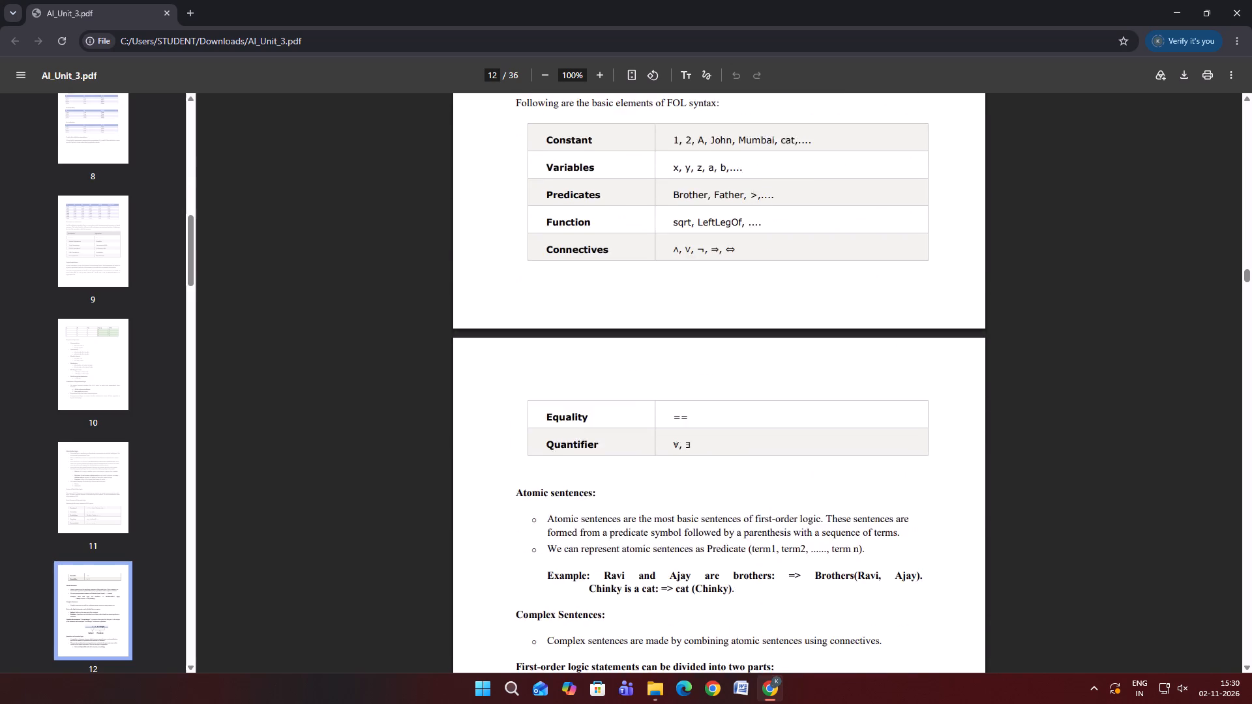
{"action": "scroll", "coordinate": [636, 305], "scroll_direction": "down", "scroll_amount": 17}
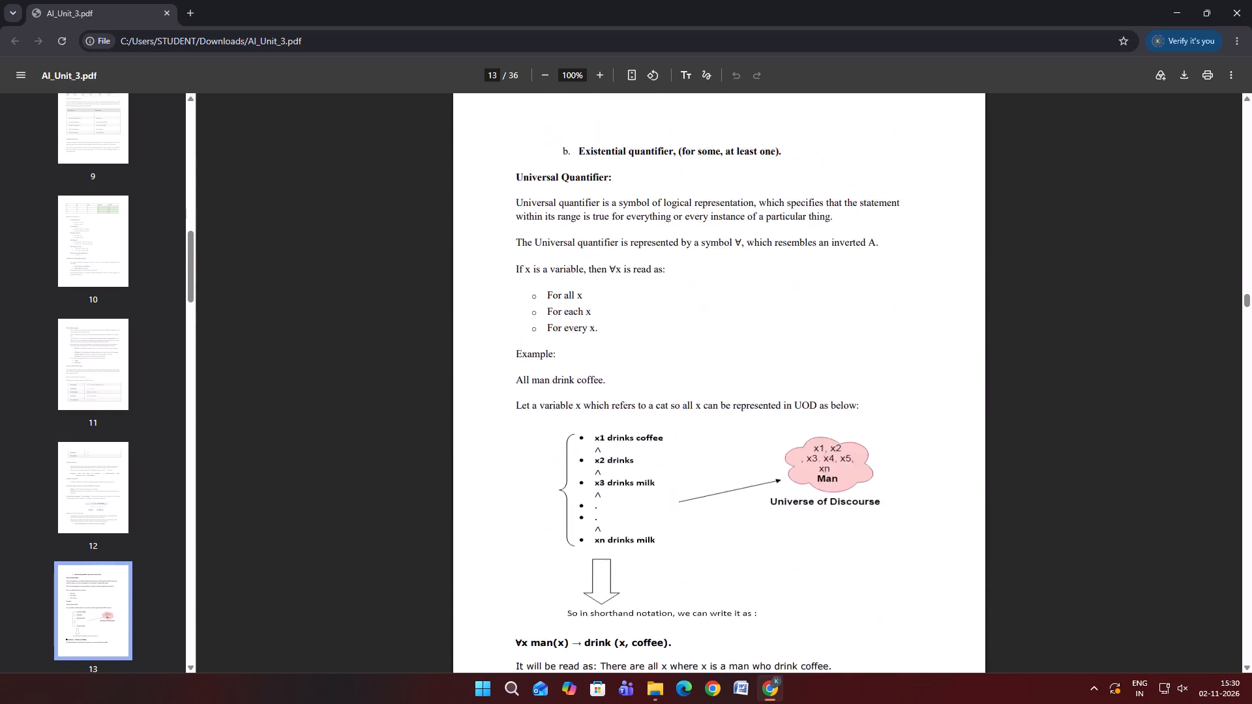
{"action": "scroll", "coordinate": [636, 305], "scroll_direction": "down", "scroll_amount": 19}
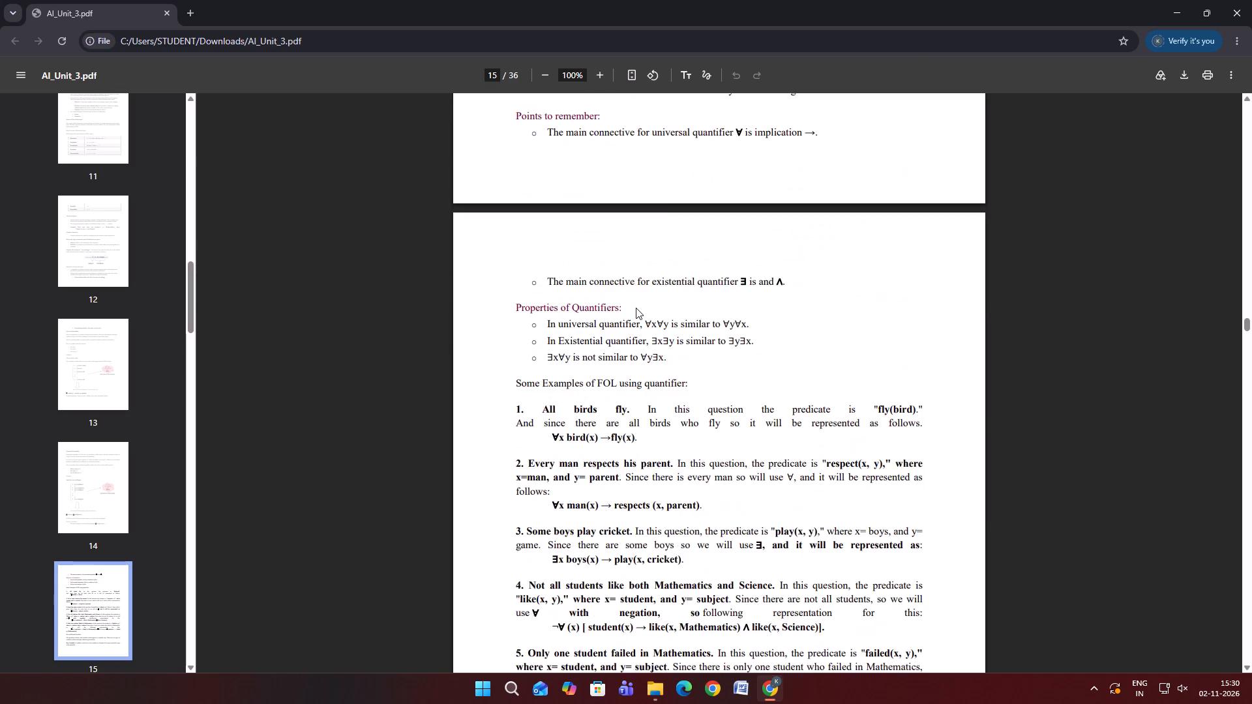
{"action": "scroll", "coordinate": [636, 308], "scroll_direction": "down", "scroll_amount": 16}
{"action": "scroll", "coordinate": [634, 309], "scroll_direction": "down", "scroll_amount": 12}
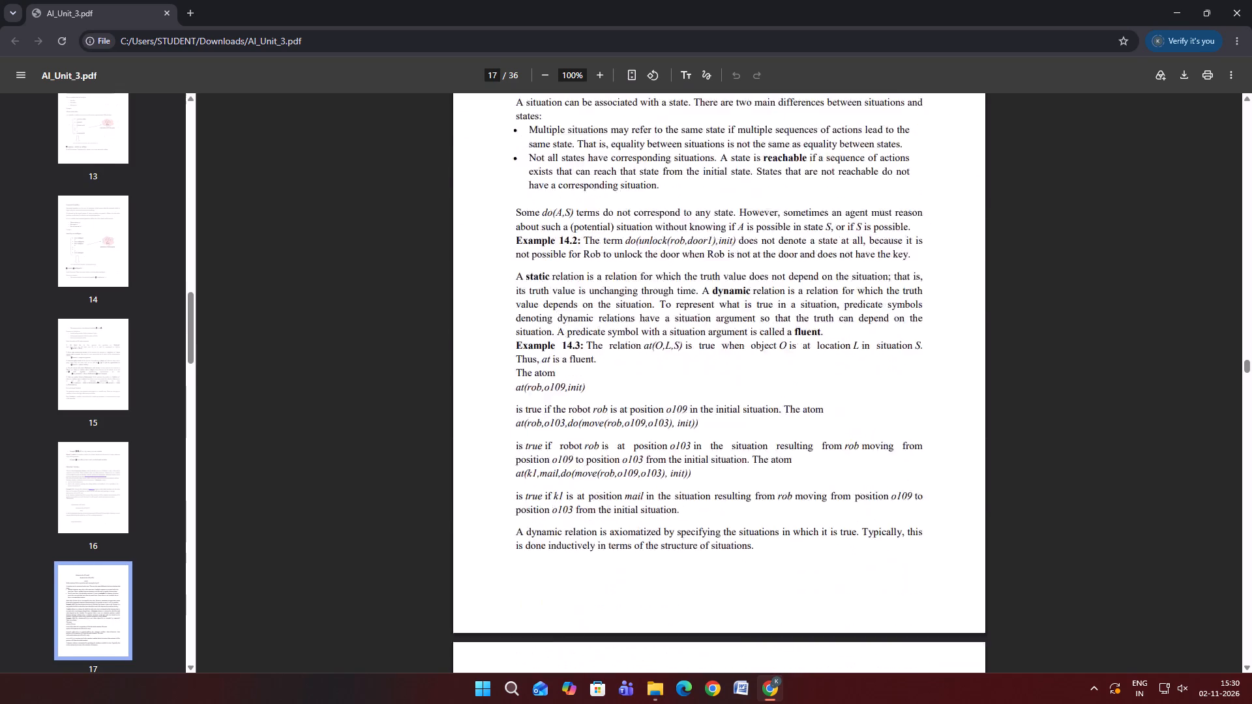
{"action": "scroll", "coordinate": [634, 313], "scroll_direction": "down", "scroll_amount": 17}
{"action": "scroll", "coordinate": [634, 313], "scroll_direction": "down", "scroll_amount": 10}
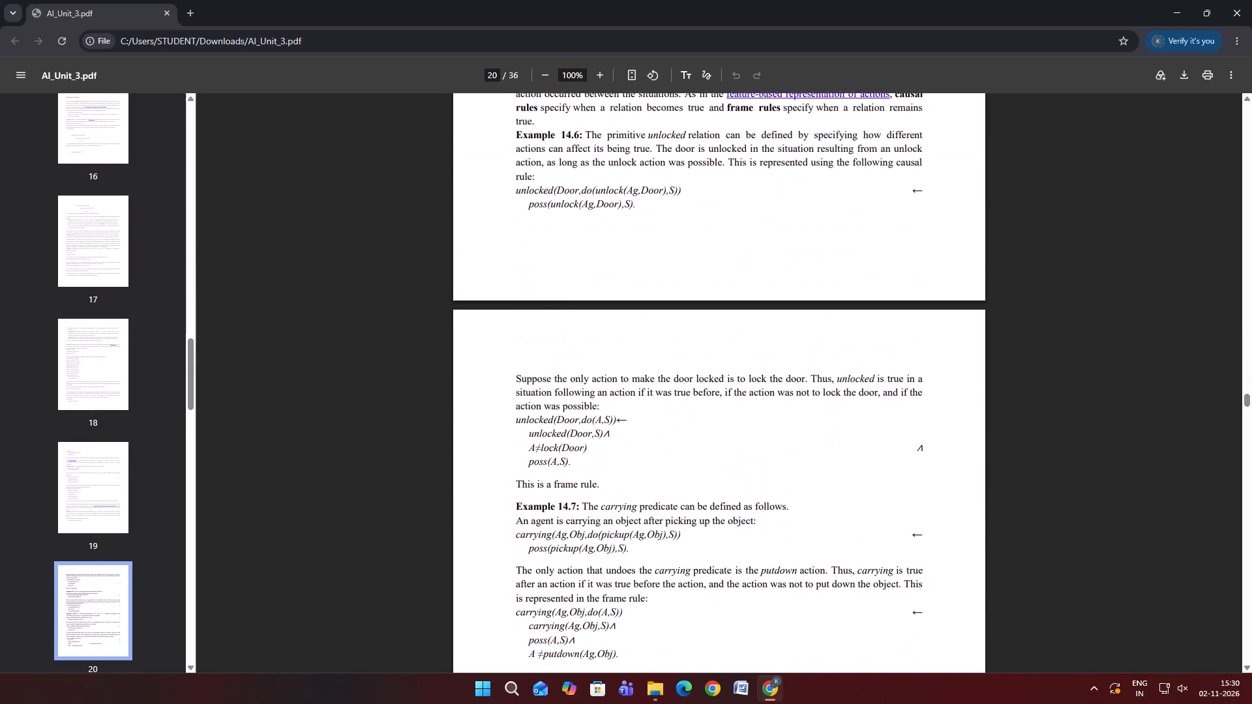
{"action": "scroll", "coordinate": [634, 314], "scroll_direction": "down", "scroll_amount": 19}
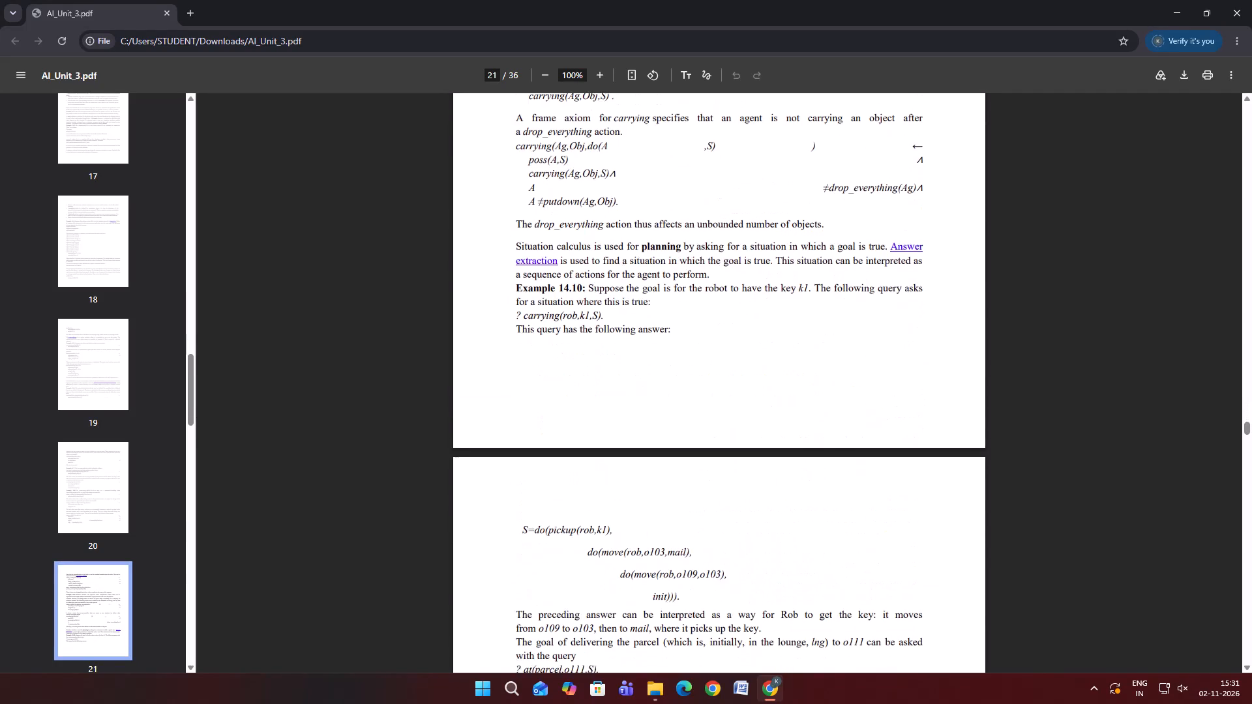
{"action": "scroll", "coordinate": [634, 310], "scroll_direction": "down", "scroll_amount": 12}
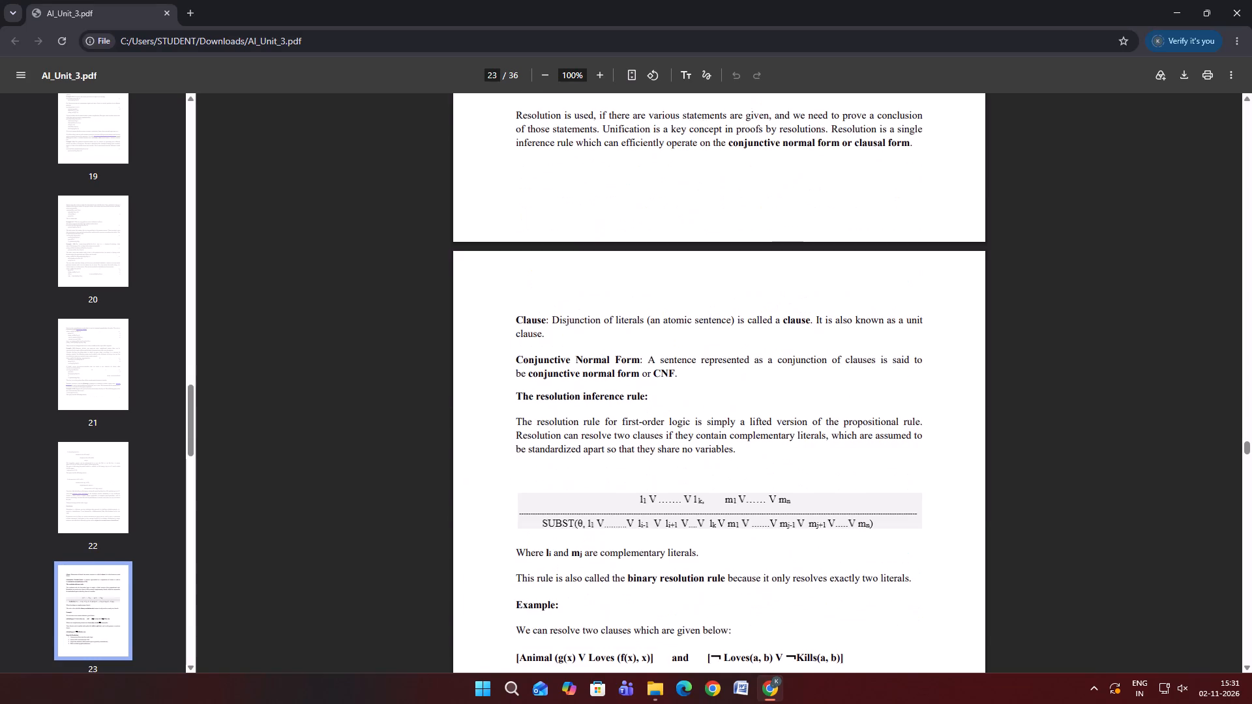
{"action": "scroll", "coordinate": [633, 310], "scroll_direction": "down", "scroll_amount": 11}
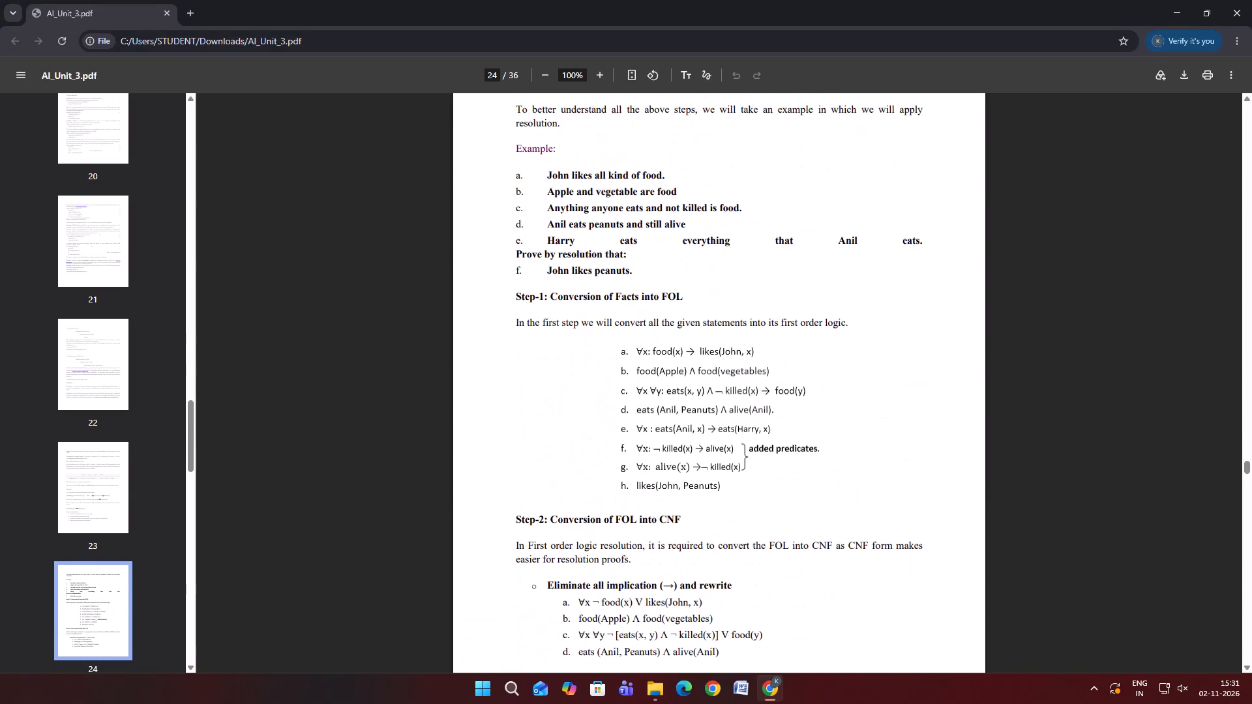
Read through the worked resolution example, from converting facts into FOL to the resolution graph and its explanation.
{"action": "scroll", "coordinate": [627, 312], "scroll_direction": "up", "scroll_amount": 1}
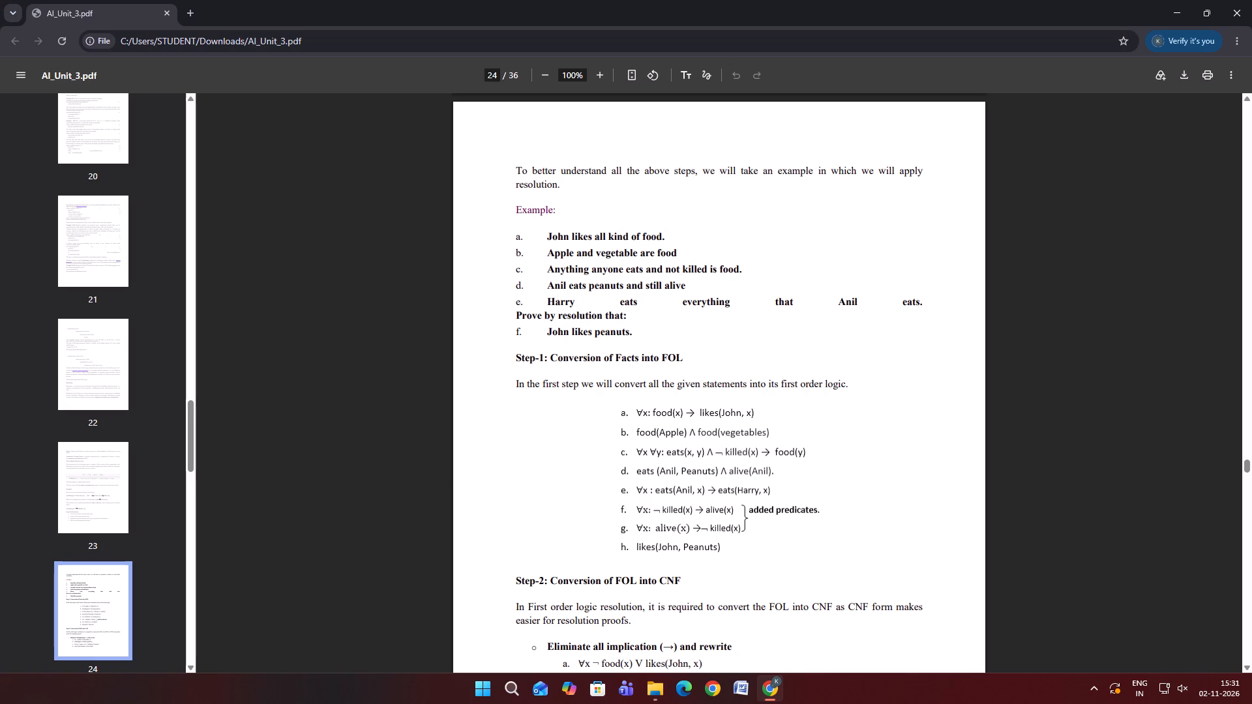
{"action": "scroll", "coordinate": [658, 366], "scroll_direction": "down", "scroll_amount": 4}
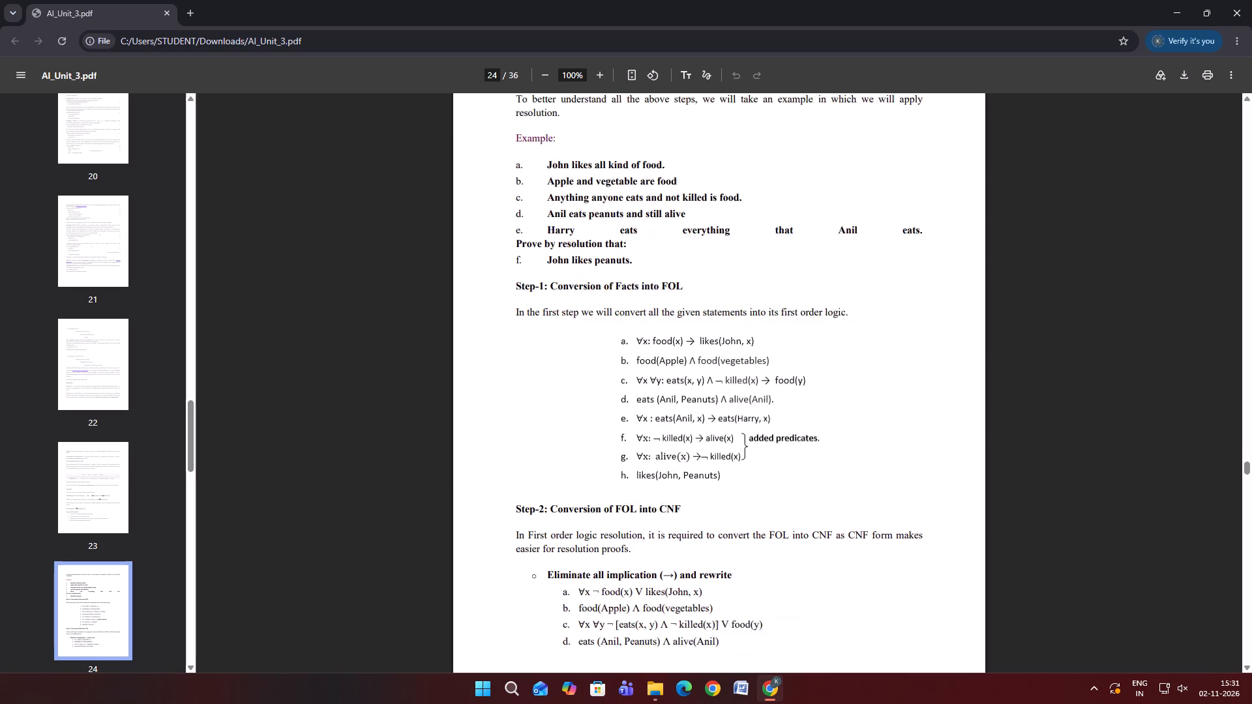
{"action": "scroll", "coordinate": [658, 366], "scroll_direction": "down", "scroll_amount": 8}
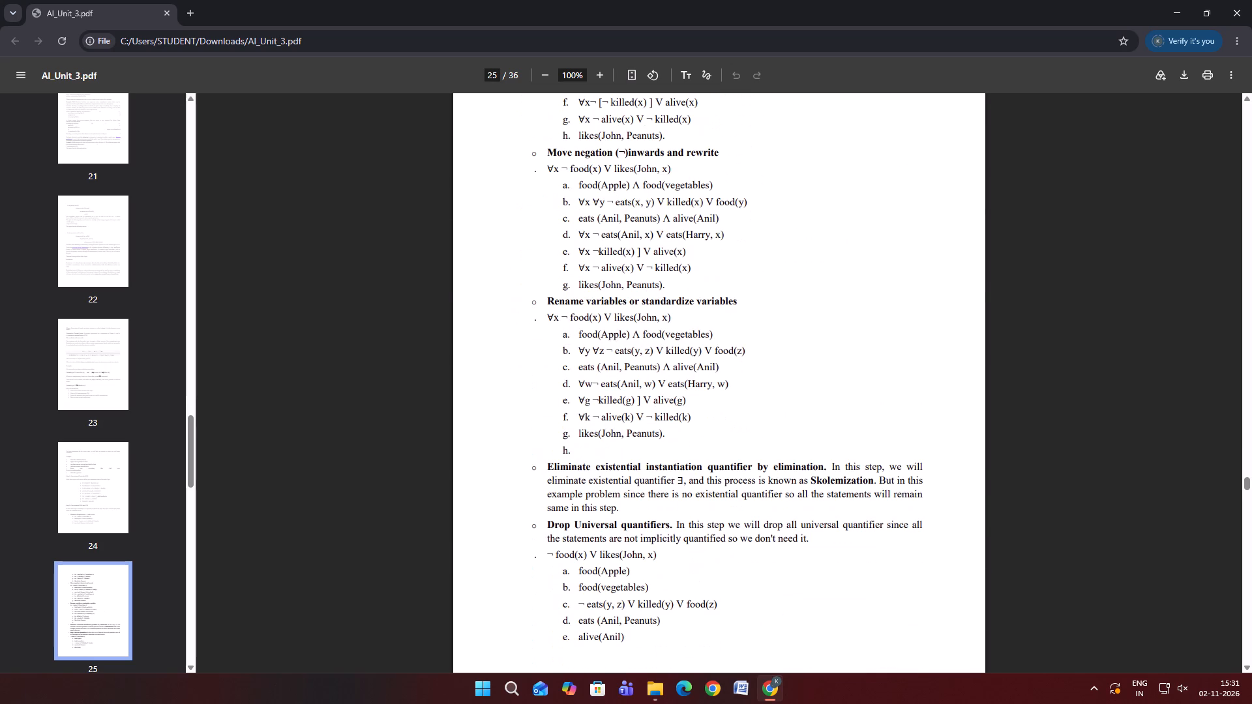
{"action": "scroll", "coordinate": [658, 366], "scroll_direction": "down", "scroll_amount": 3}
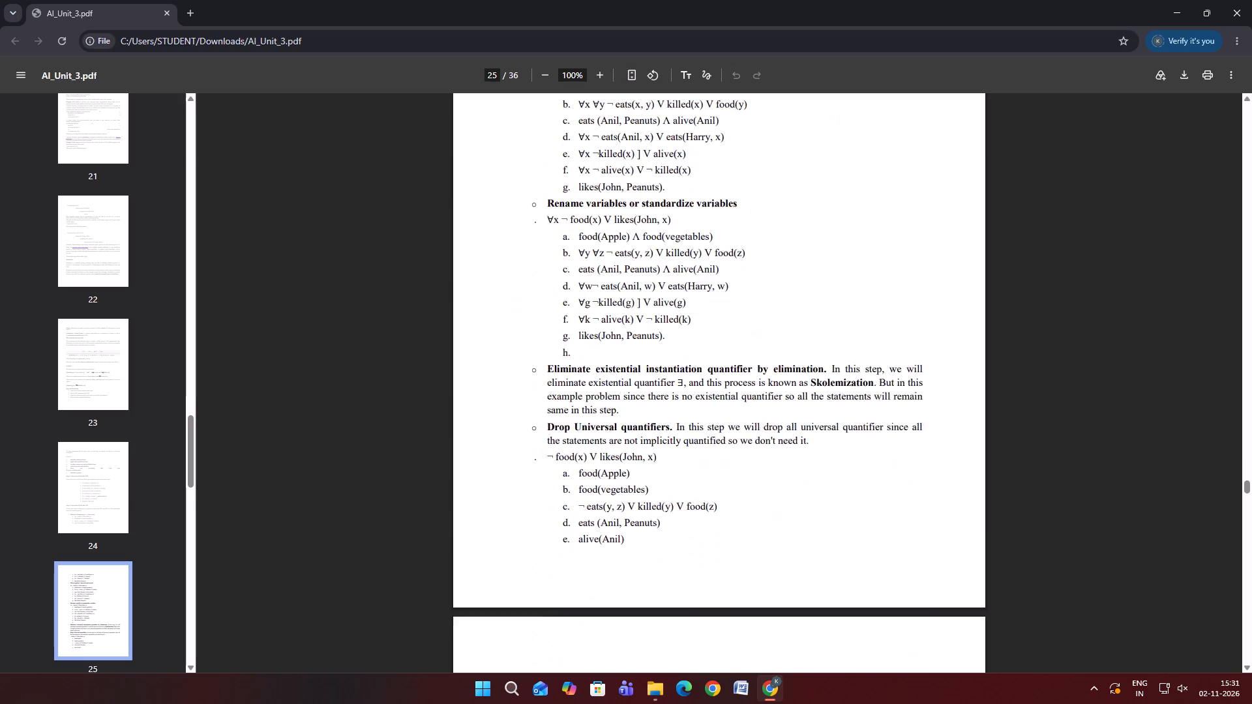
{"action": "scroll", "coordinate": [576, 334], "scroll_direction": "down", "scroll_amount": 1}
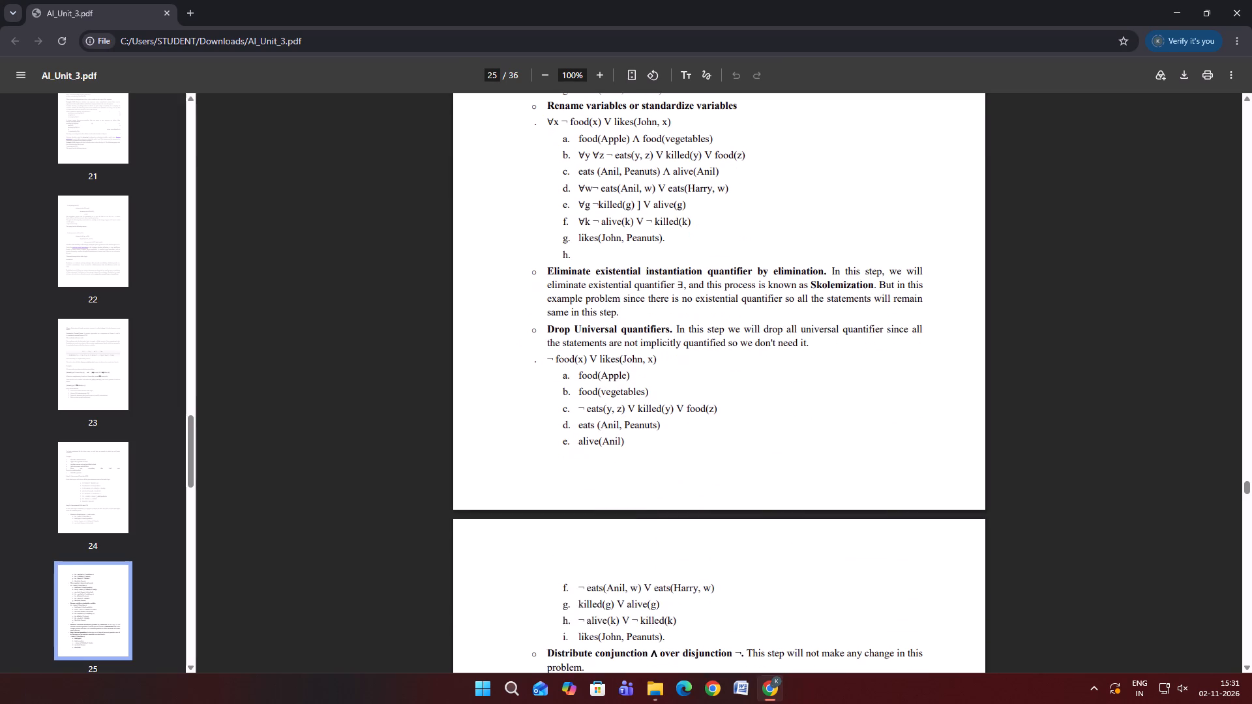
{"action": "scroll", "coordinate": [576, 335], "scroll_direction": "down", "scroll_amount": 3}
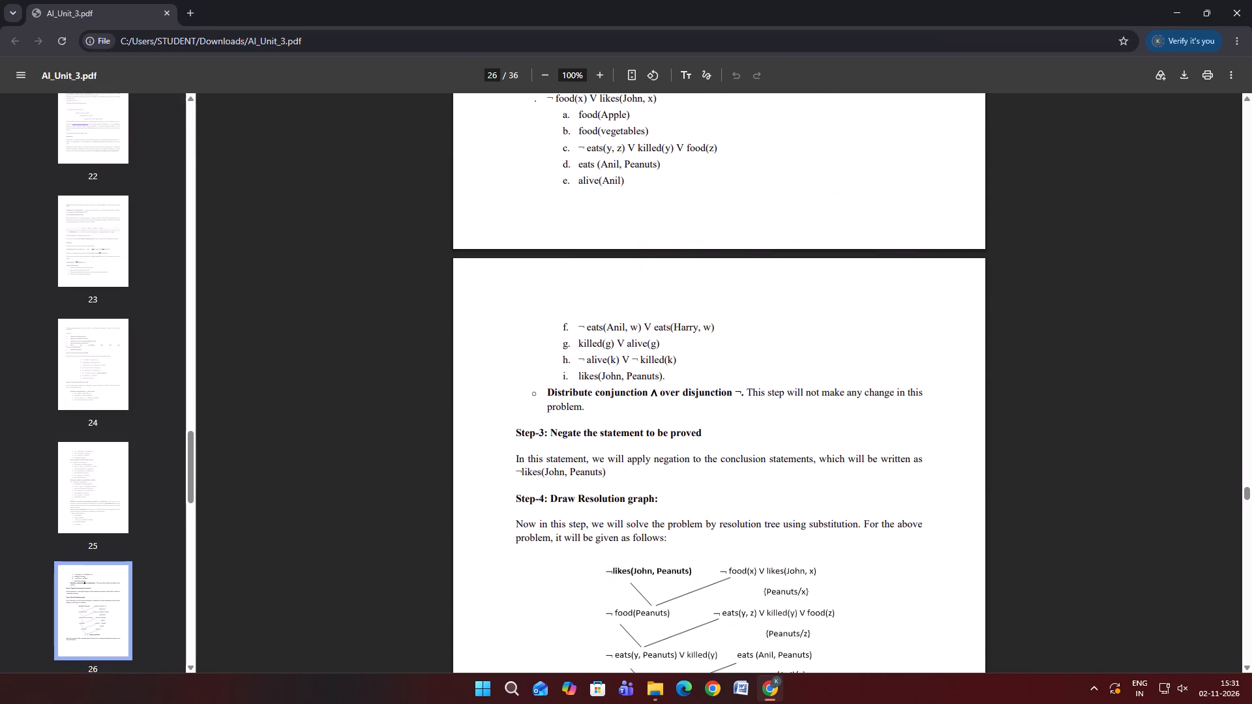
{"action": "scroll", "coordinate": [605, 451], "scroll_direction": "down", "scroll_amount": 2}
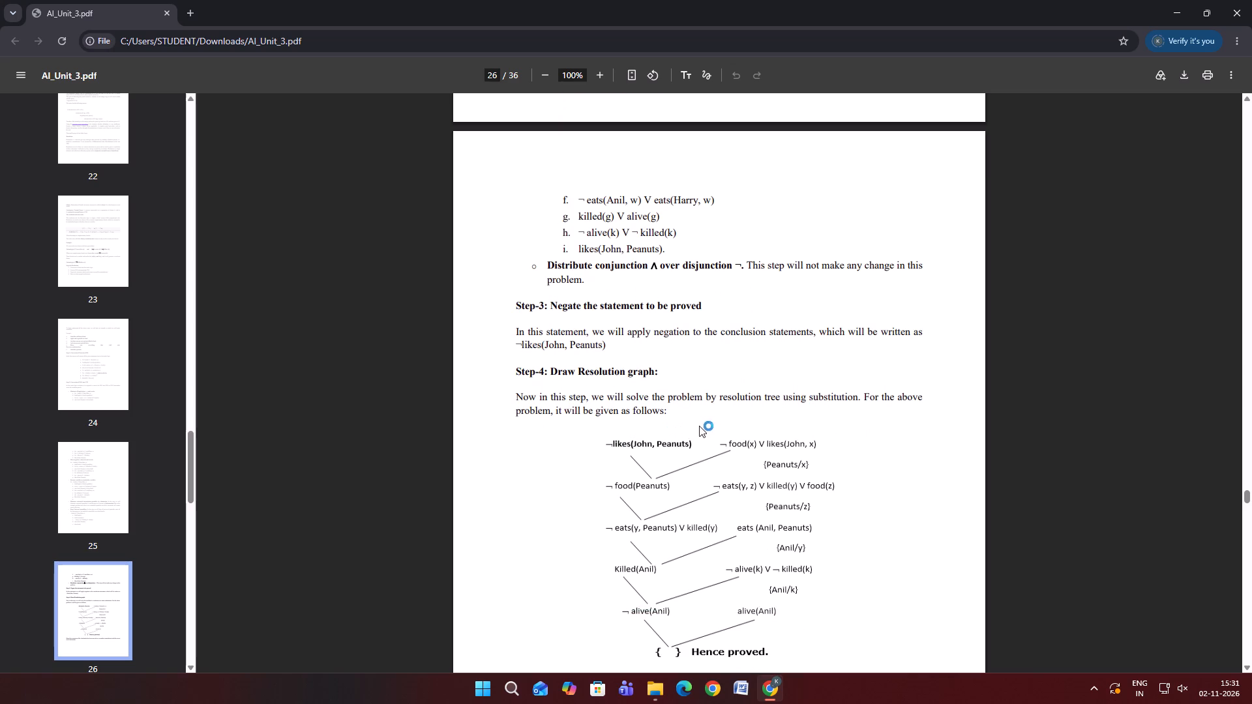
{"action": "scroll", "coordinate": [731, 431], "scroll_direction": "down", "scroll_amount": 10}
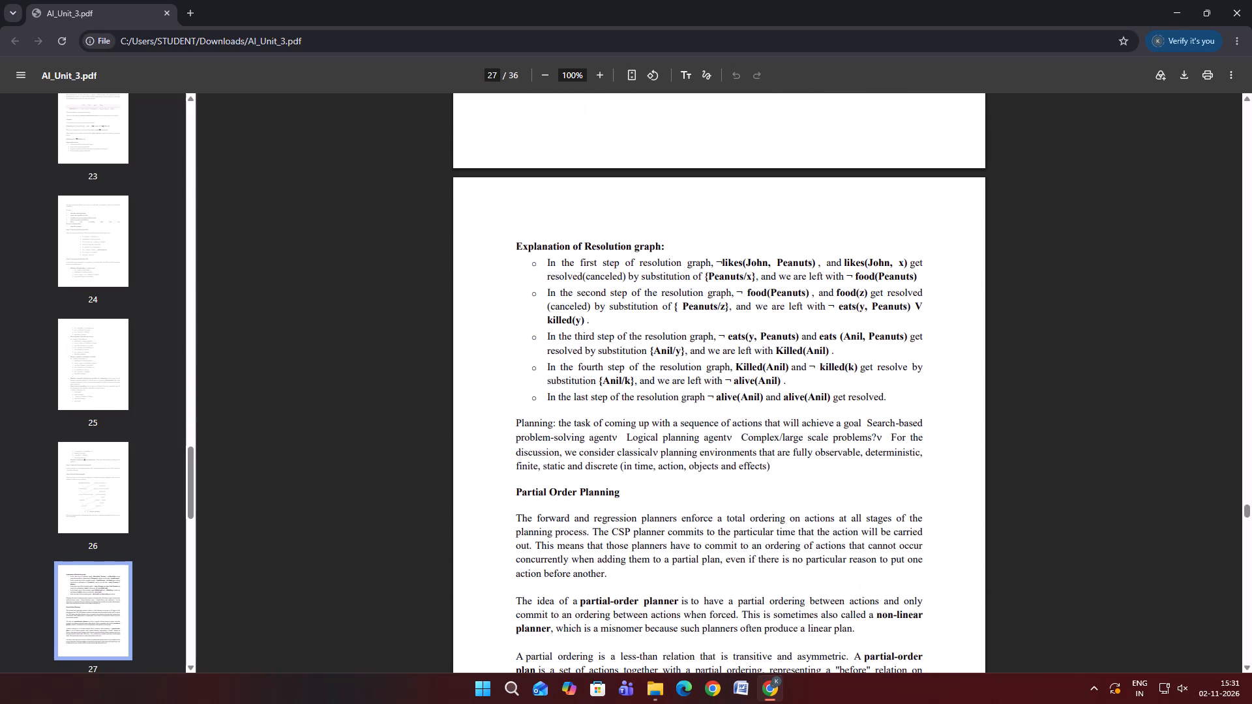
Copy the resolution example text from "To better understand all the above steps" on page 24 through "set of statements." on page 26.
{"action": "scroll", "coordinate": [593, 413], "scroll_direction": "up", "scroll_amount": 10}
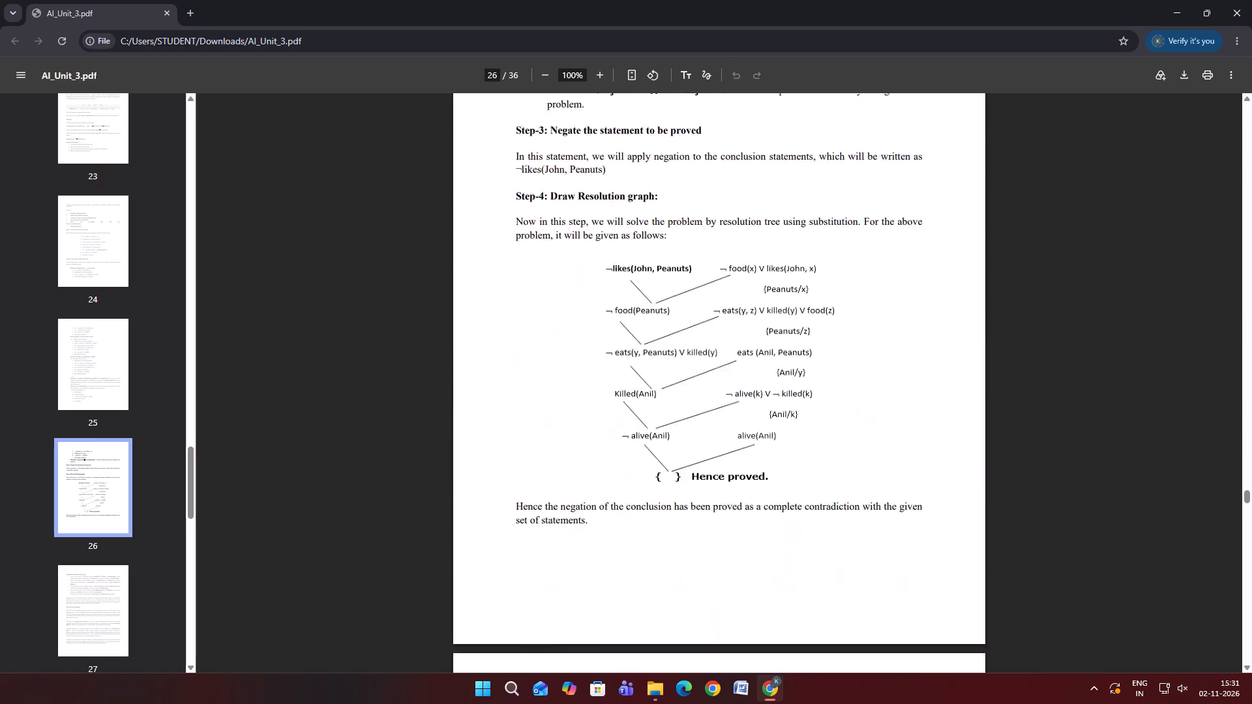
{"action": "scroll", "coordinate": [593, 413], "scroll_direction": "up", "scroll_amount": 20}
{"action": "scroll", "coordinate": [593, 413], "scroll_direction": "up", "scroll_amount": 3}
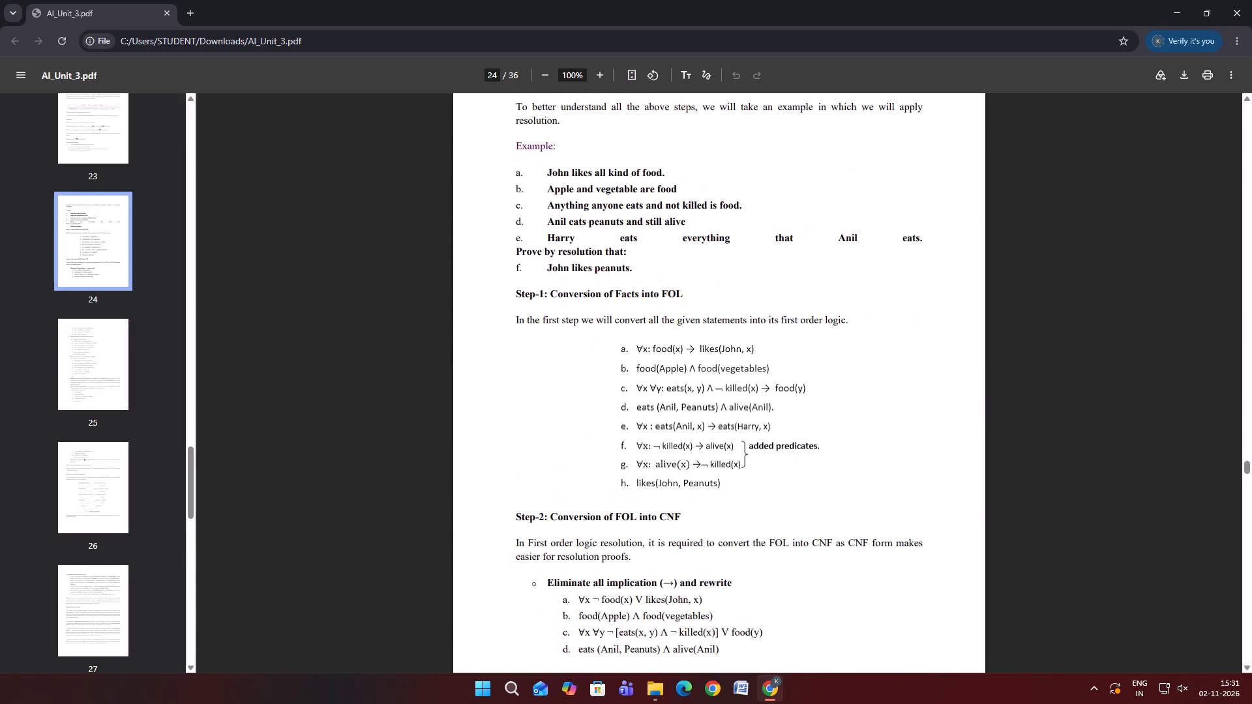
{"action": "scroll", "coordinate": [593, 413], "scroll_direction": "up", "scroll_amount": 2}
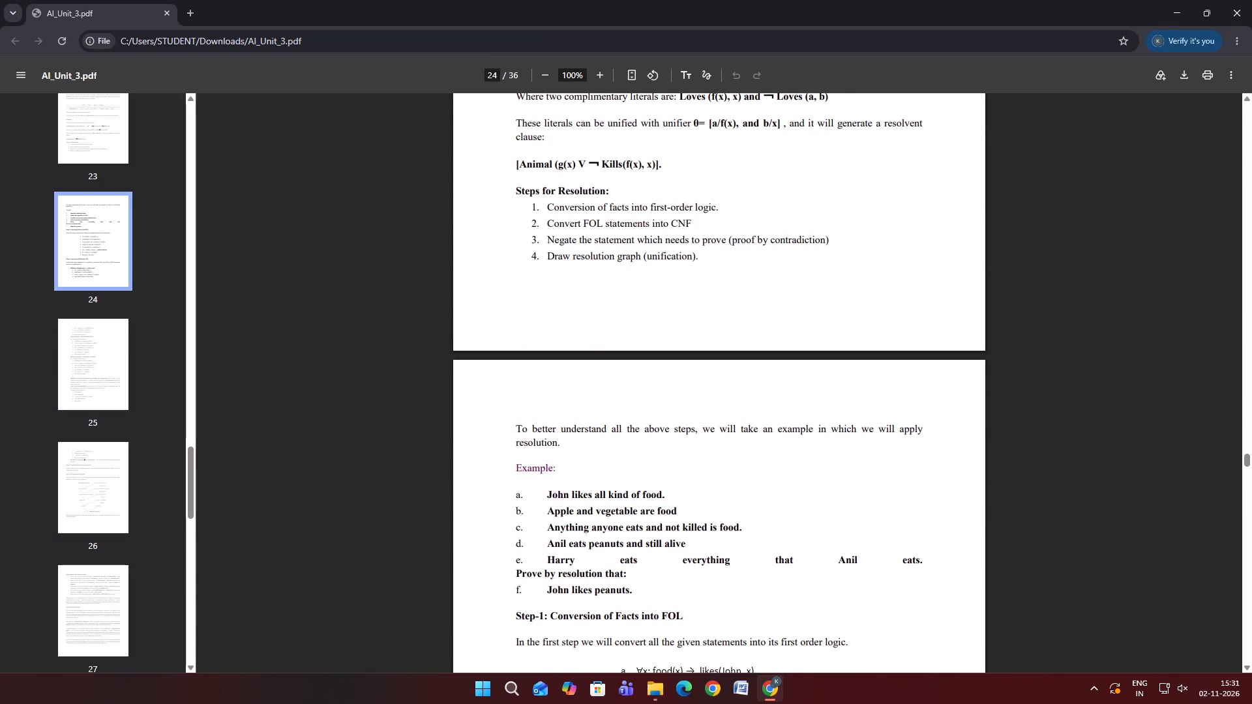
{"action": "left_click_drag", "start_coordinate": [514, 430], "coordinate": [691, 466]}
{"action": "scroll", "coordinate": [571, 460], "scroll_direction": "down", "scroll_amount": 14}
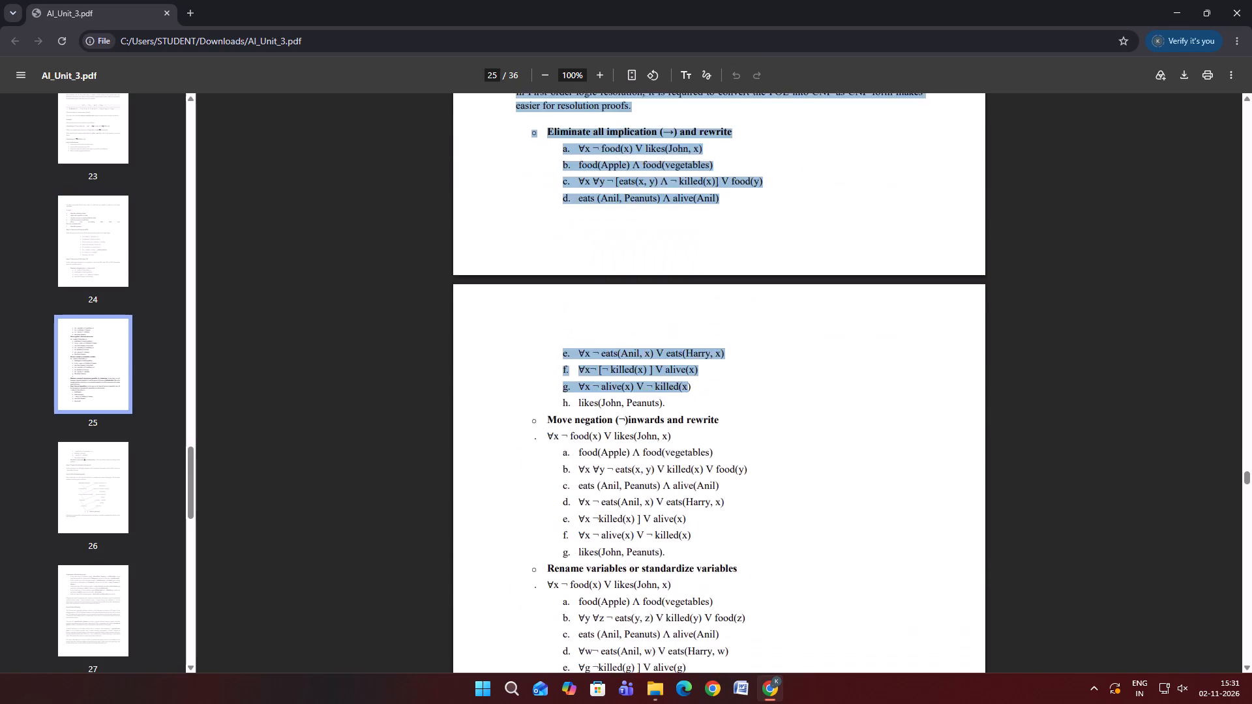
{"action": "scroll", "coordinate": [691, 466], "scroll_direction": "down", "scroll_amount": 15}
{"action": "left_click_drag", "start_coordinate": [691, 466], "coordinate": [803, 449]}
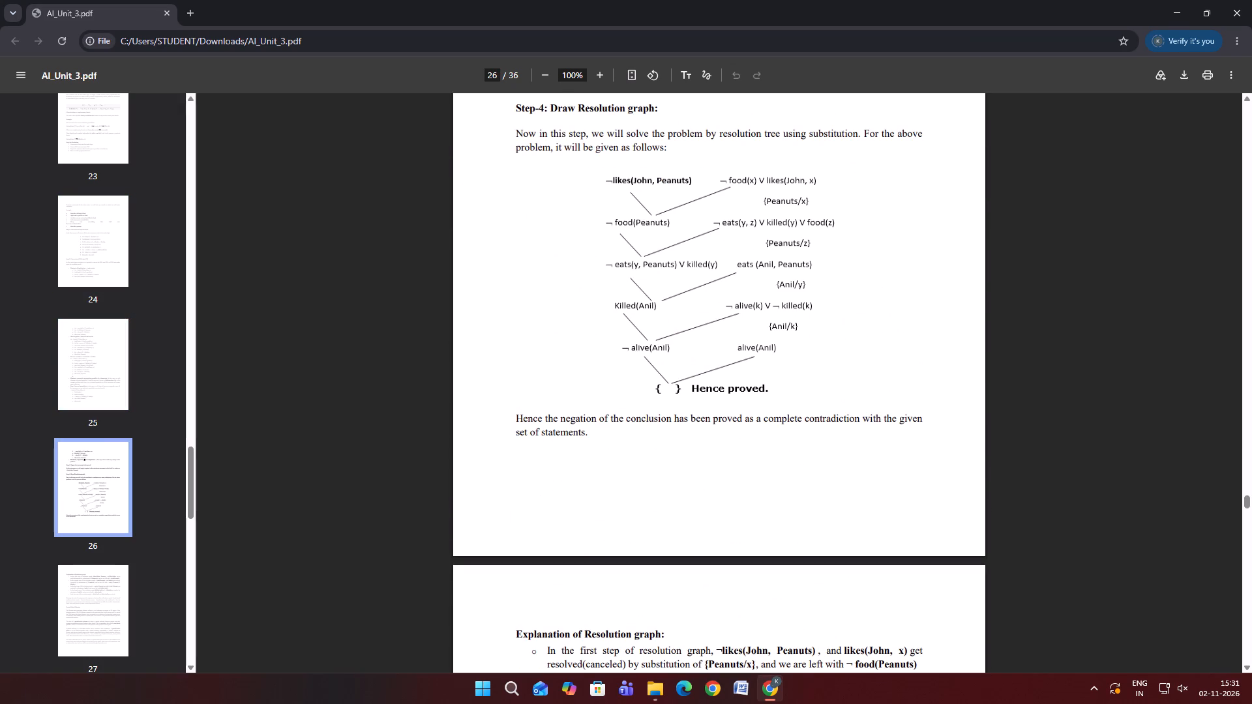
{"action": "left_click_drag", "start_coordinate": [803, 449], "coordinate": [613, 436]}
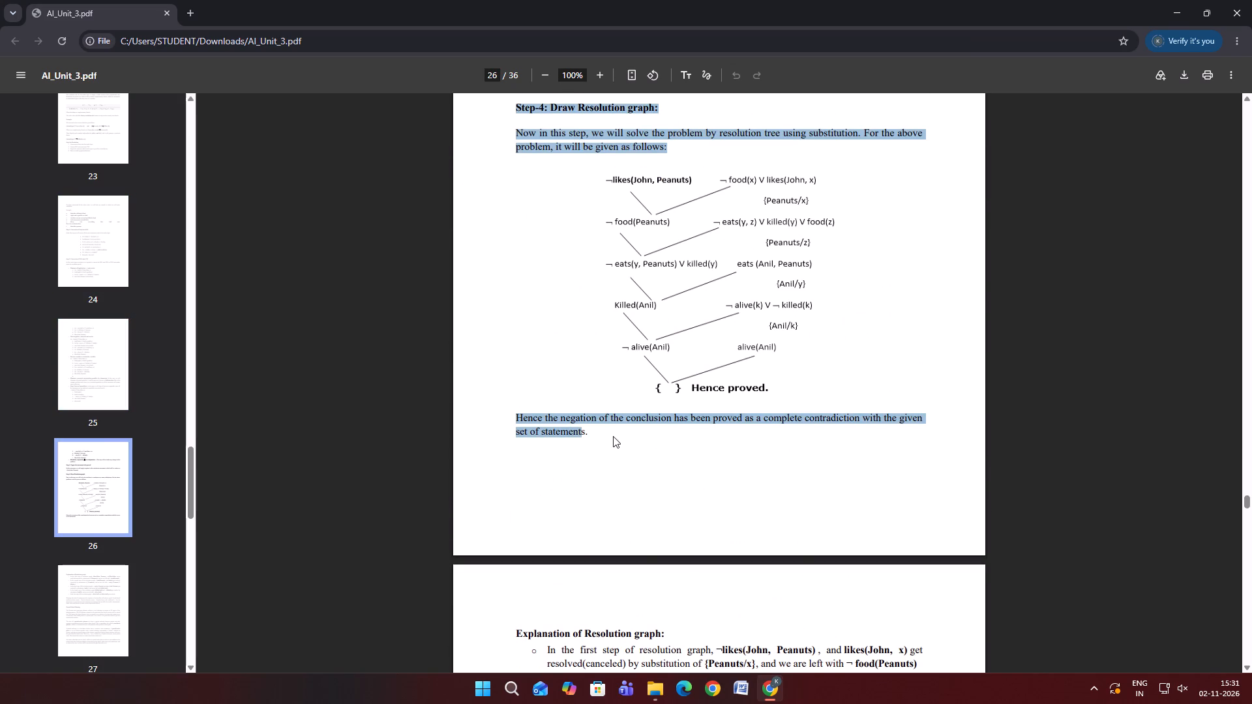
{"action": "right_click", "coordinate": [630, 420]}
{"action": "left_click", "coordinate": [656, 432]}
Open a blank Word document and paste the copied resolution example at its start.
{"action": "left_click", "coordinate": [745, 687]}
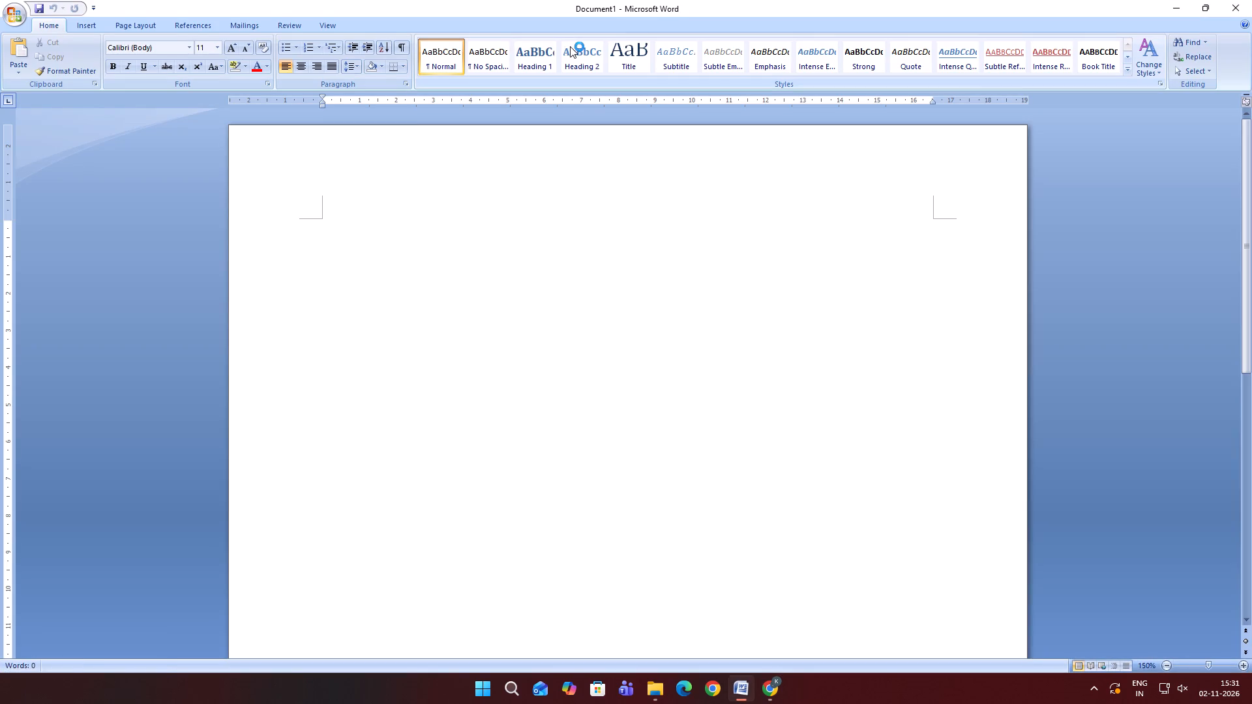
{"action": "right_click", "coordinate": [362, 243]}
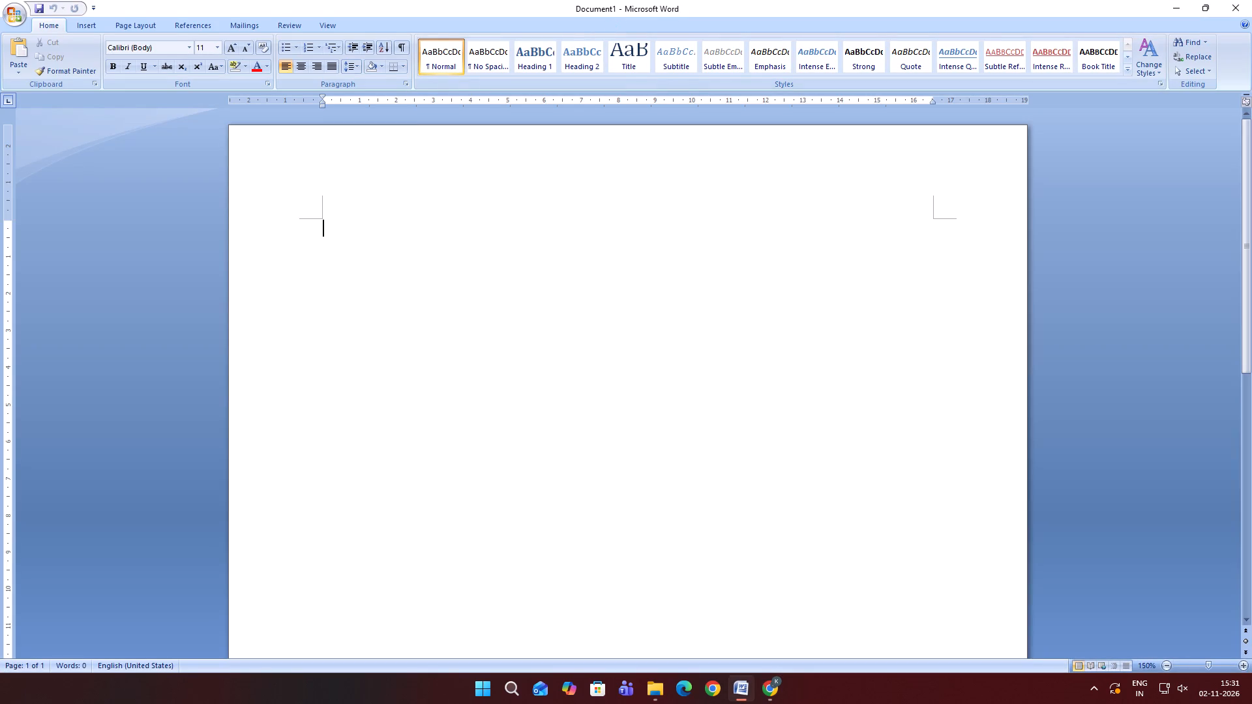
{"action": "left_click", "coordinate": [389, 287]}
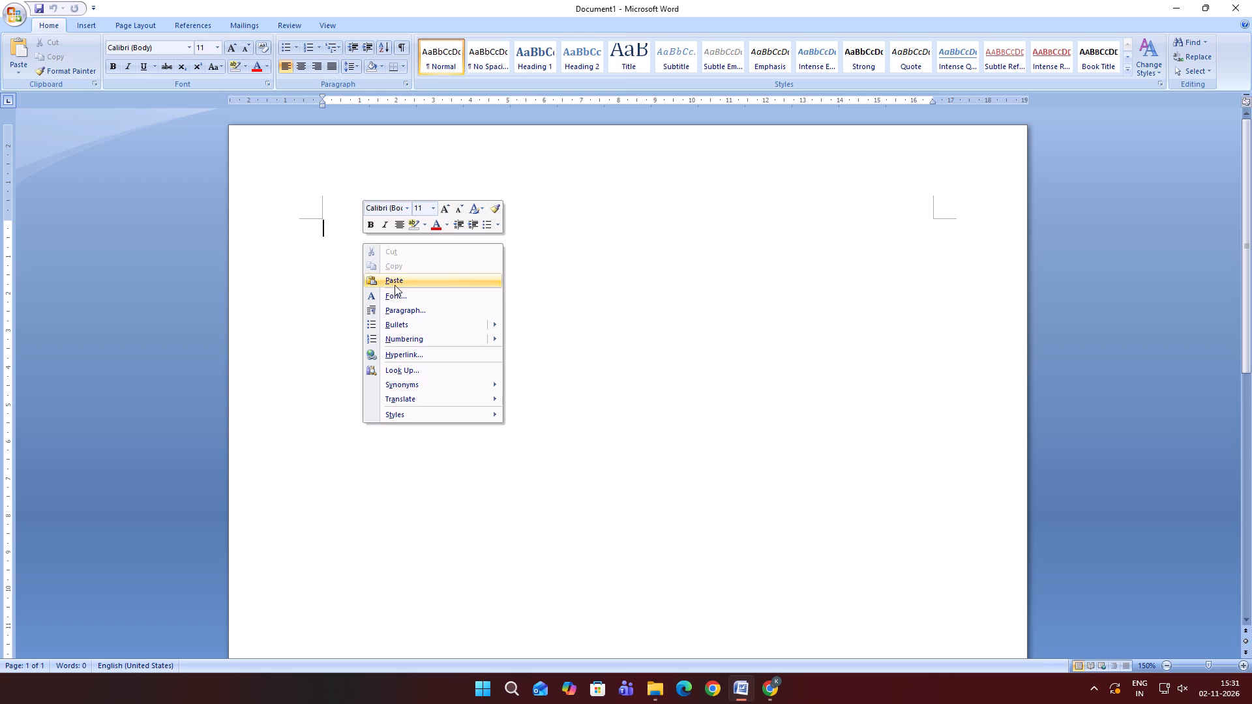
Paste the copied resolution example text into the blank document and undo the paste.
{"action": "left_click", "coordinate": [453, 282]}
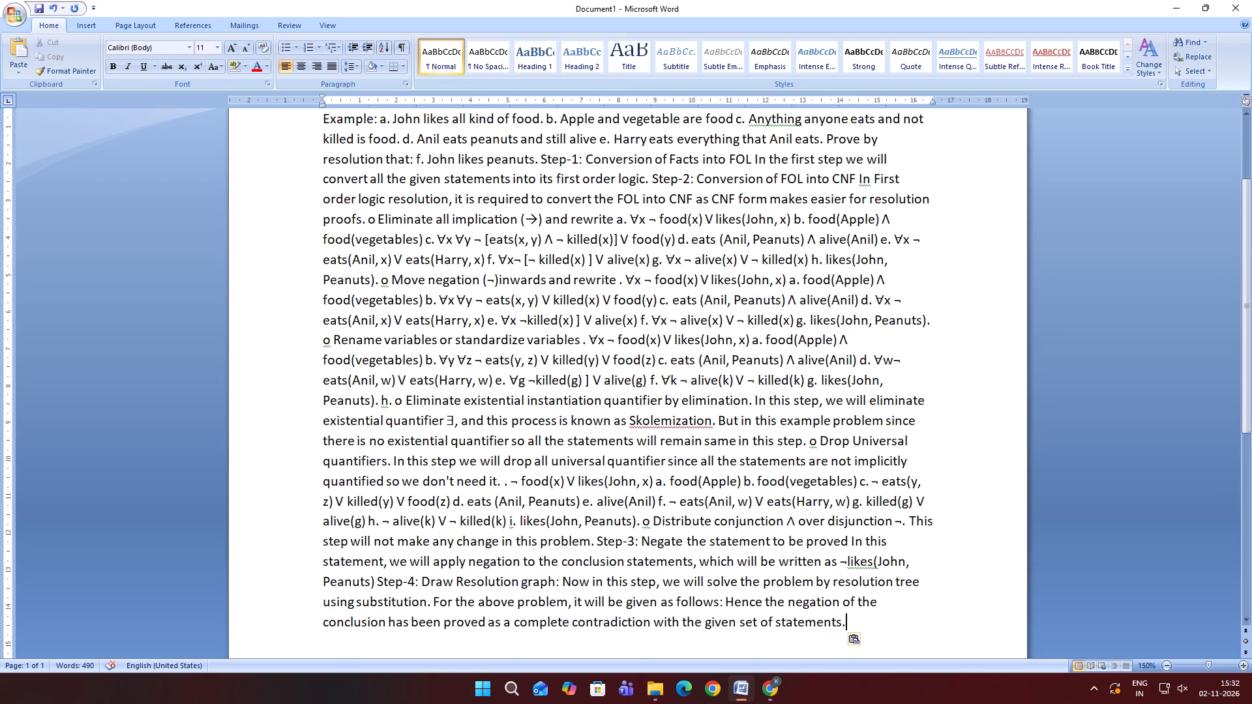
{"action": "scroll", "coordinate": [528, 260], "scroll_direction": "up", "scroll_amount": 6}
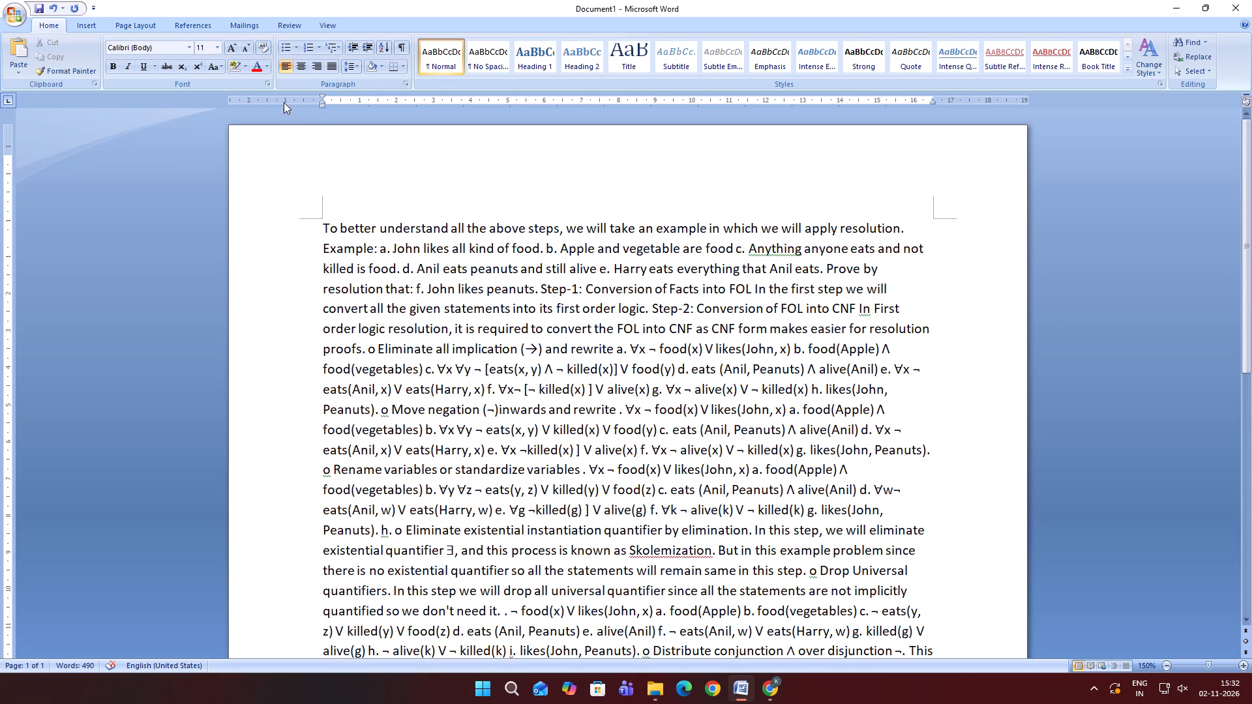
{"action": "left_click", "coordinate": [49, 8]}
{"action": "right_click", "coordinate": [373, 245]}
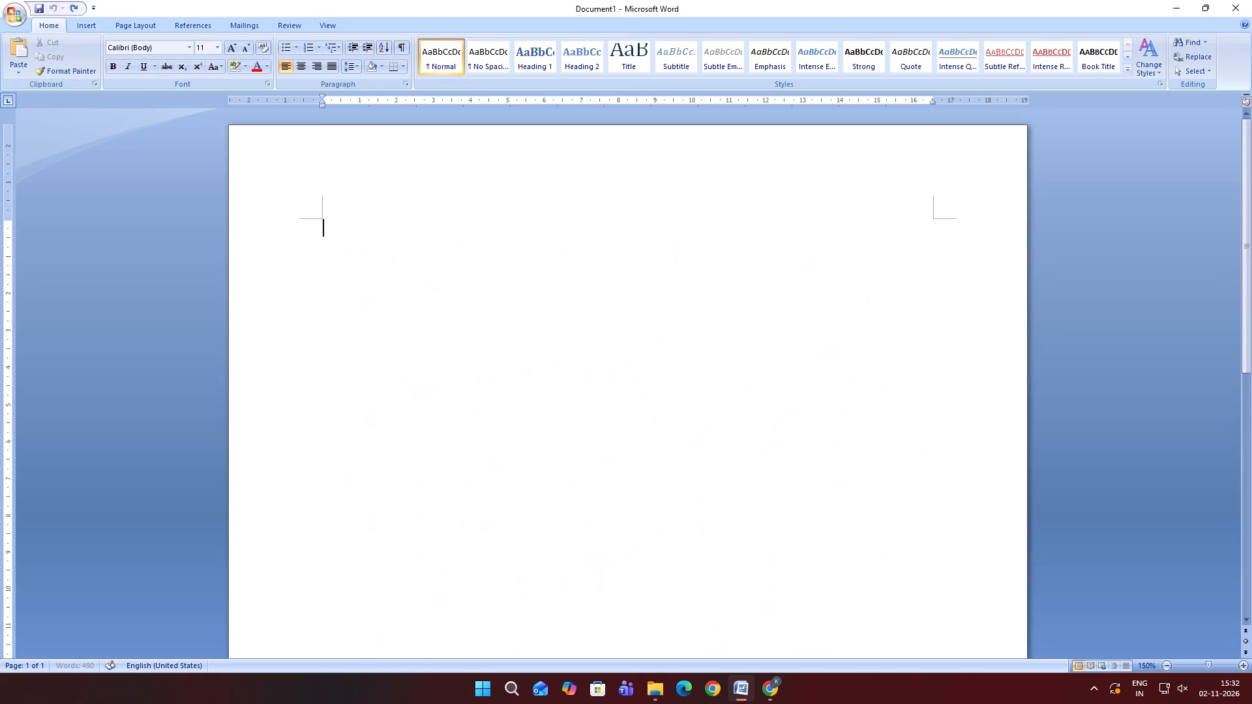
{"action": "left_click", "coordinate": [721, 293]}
With Snipping Tool, capture and copy page 24 of AI_Unit_3.pdf from "To better understand all the above steps" through item d of Eliminate all implication.
{"action": "left_click", "coordinate": [775, 681]}
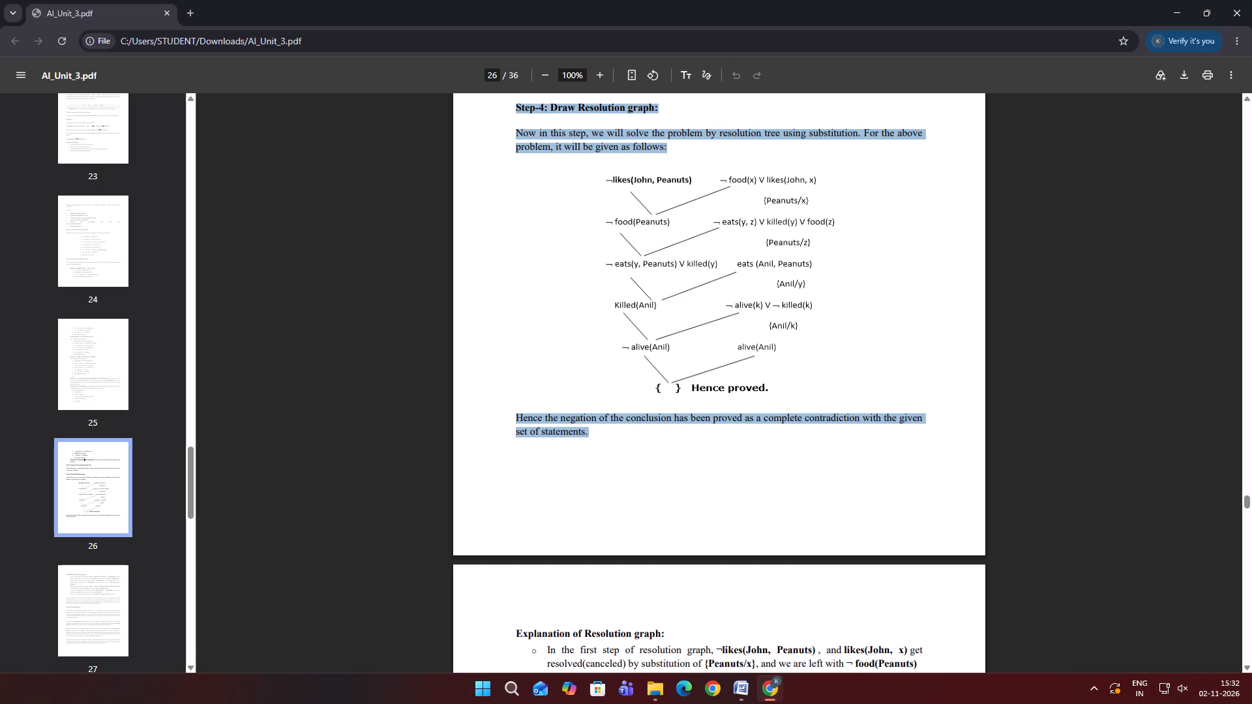
{"action": "left_click", "coordinate": [711, 410]}
{"action": "scroll", "coordinate": [717, 404], "scroll_direction": "up", "scroll_amount": 5}
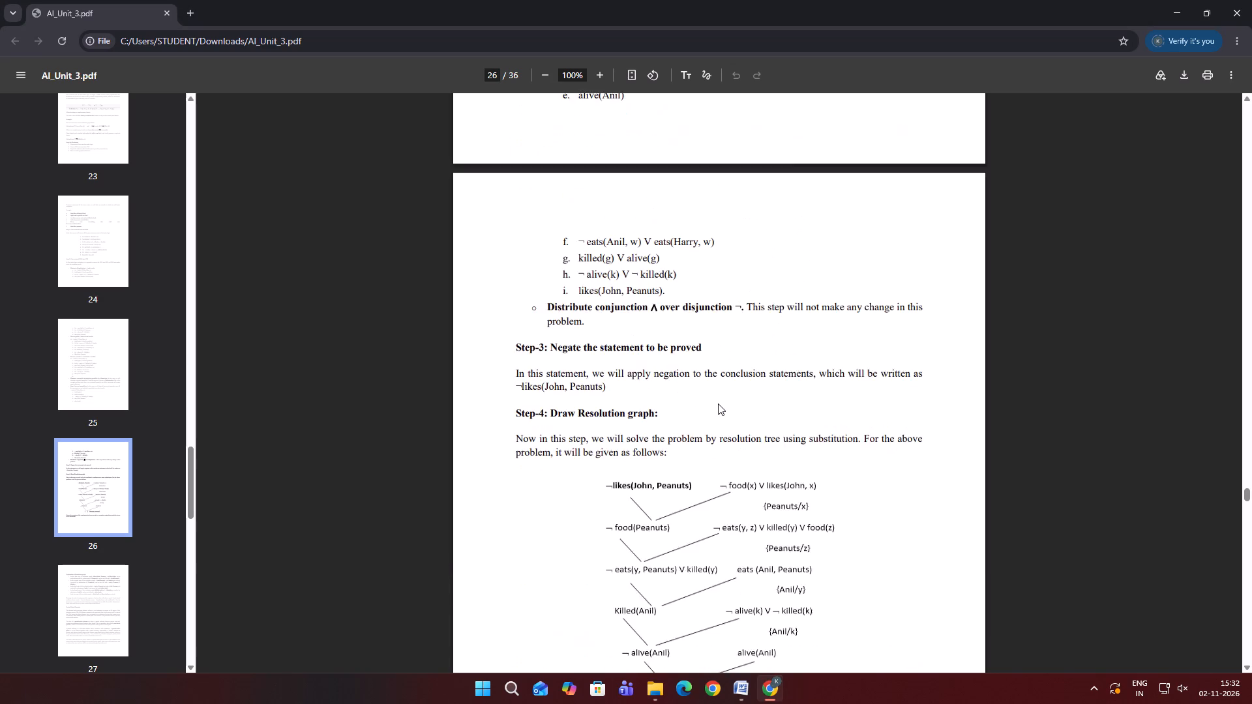
{"action": "scroll", "coordinate": [718, 403], "scroll_direction": "up", "scroll_amount": 19}
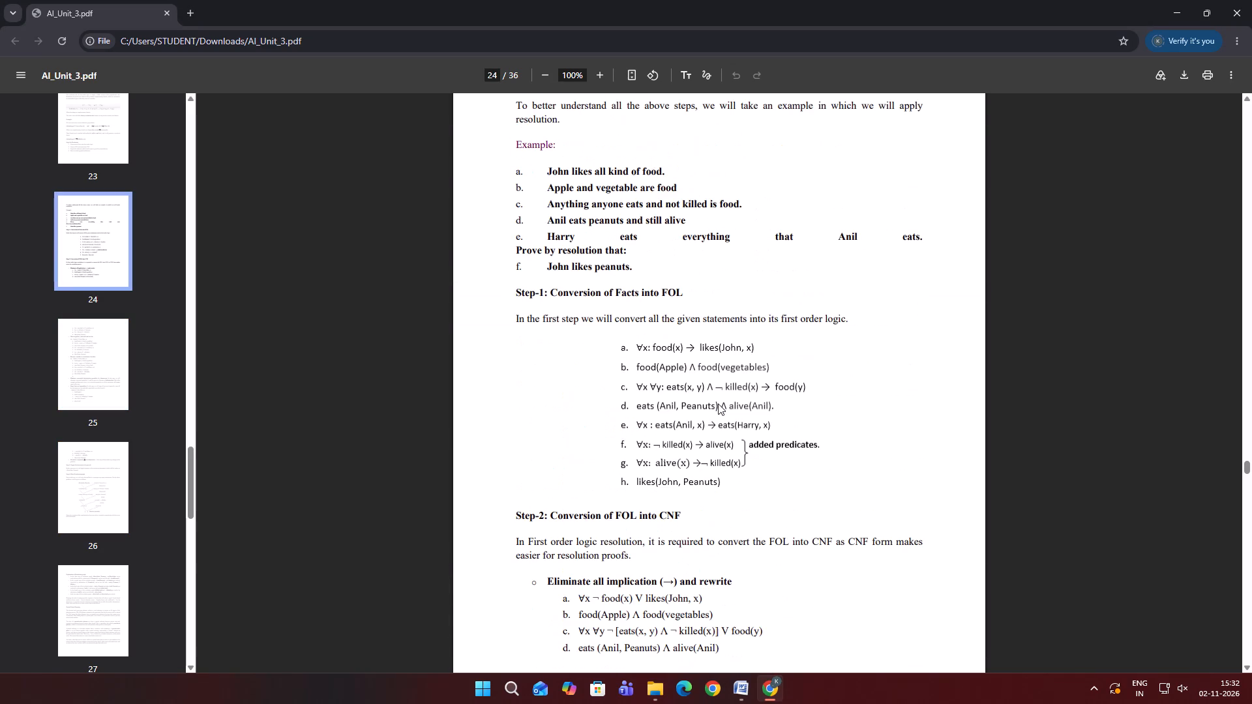
{"action": "scroll", "coordinate": [718, 403], "scroll_direction": "up", "scroll_amount": 2}
{"action": "scroll", "coordinate": [718, 403], "scroll_direction": "down", "scroll_amount": 2}
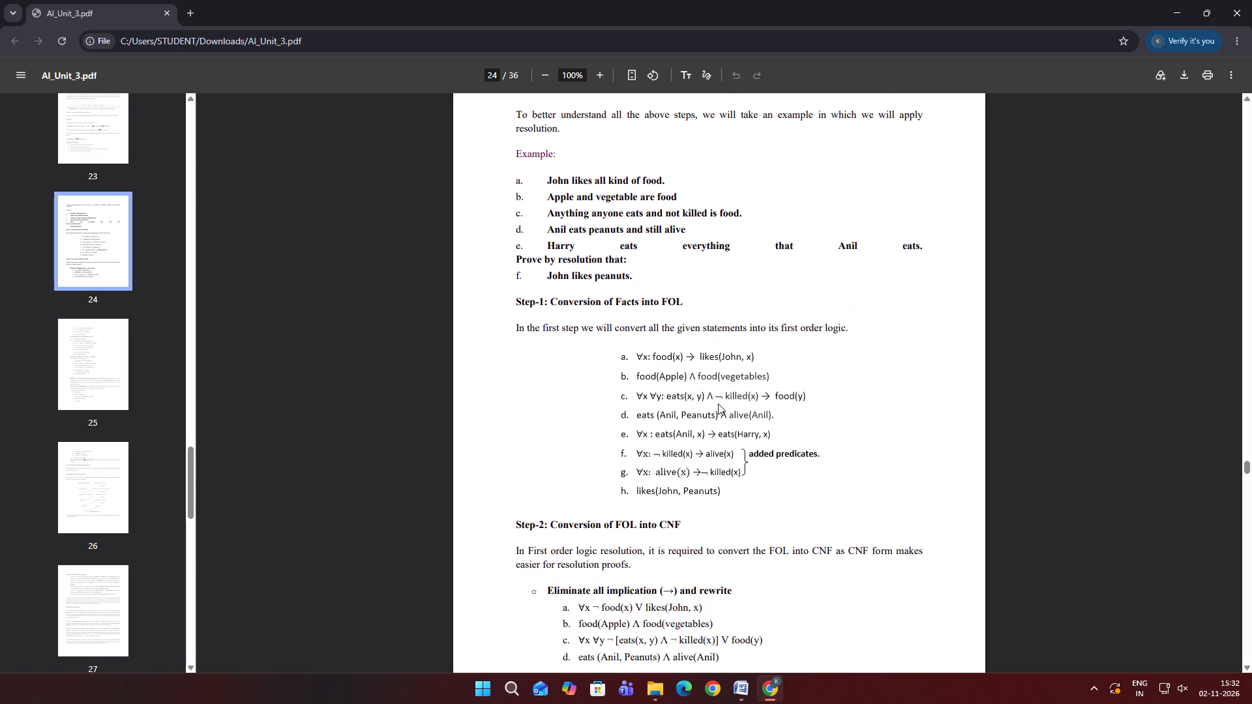
{"action": "scroll", "coordinate": [718, 403], "scroll_direction": "up", "scroll_amount": 1}
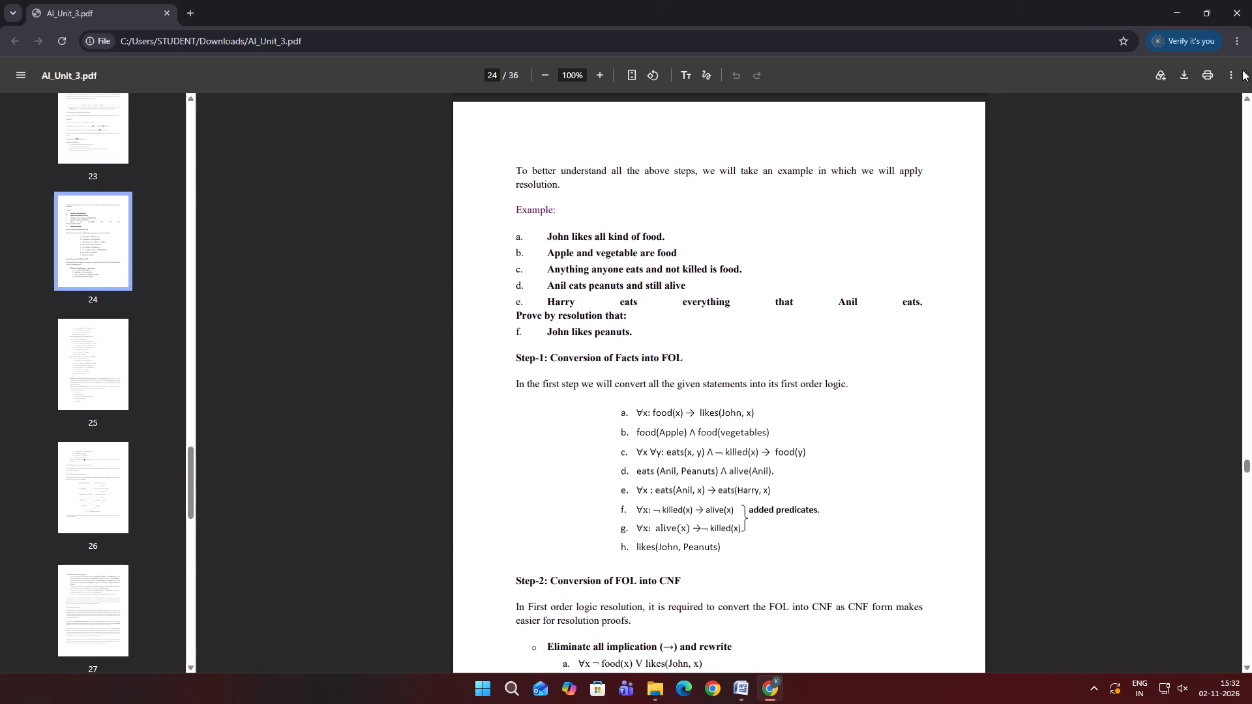
{"action": "left_click", "coordinate": [1235, 37]}
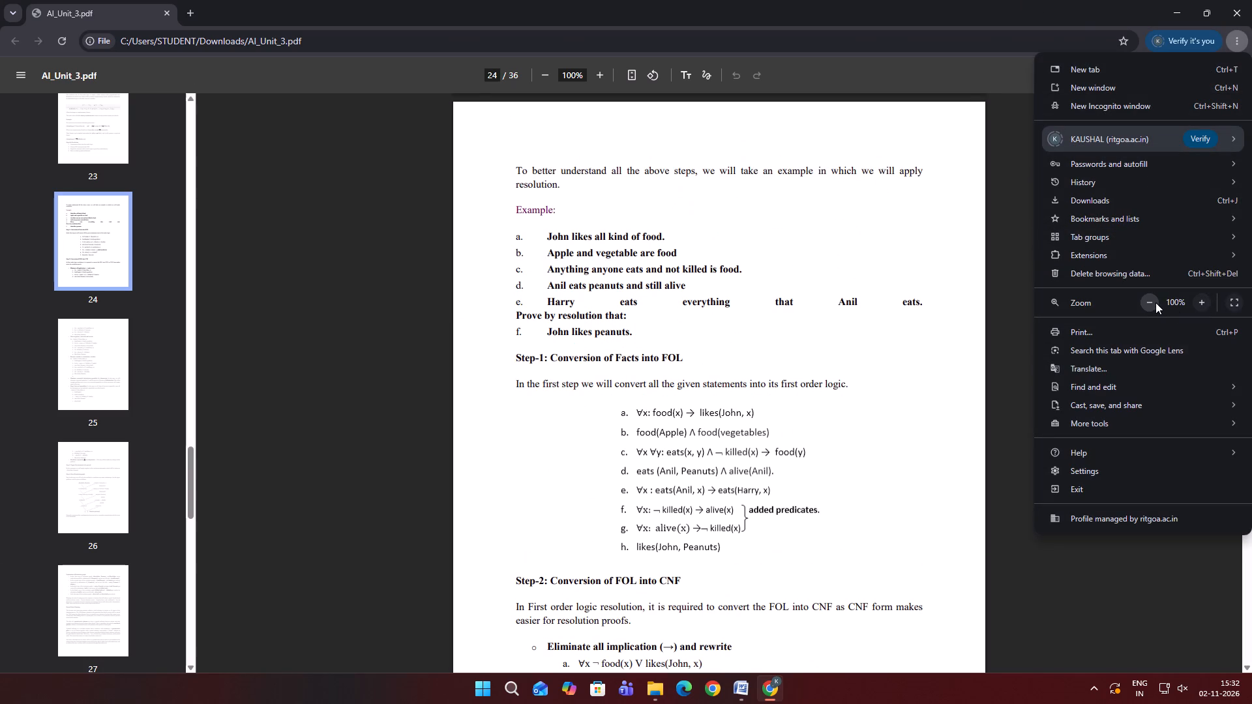
{"action": "left_click", "coordinate": [1155, 302]}
{"action": "scroll", "coordinate": [769, 267], "scroll_direction": "down", "scroll_amount": 1}
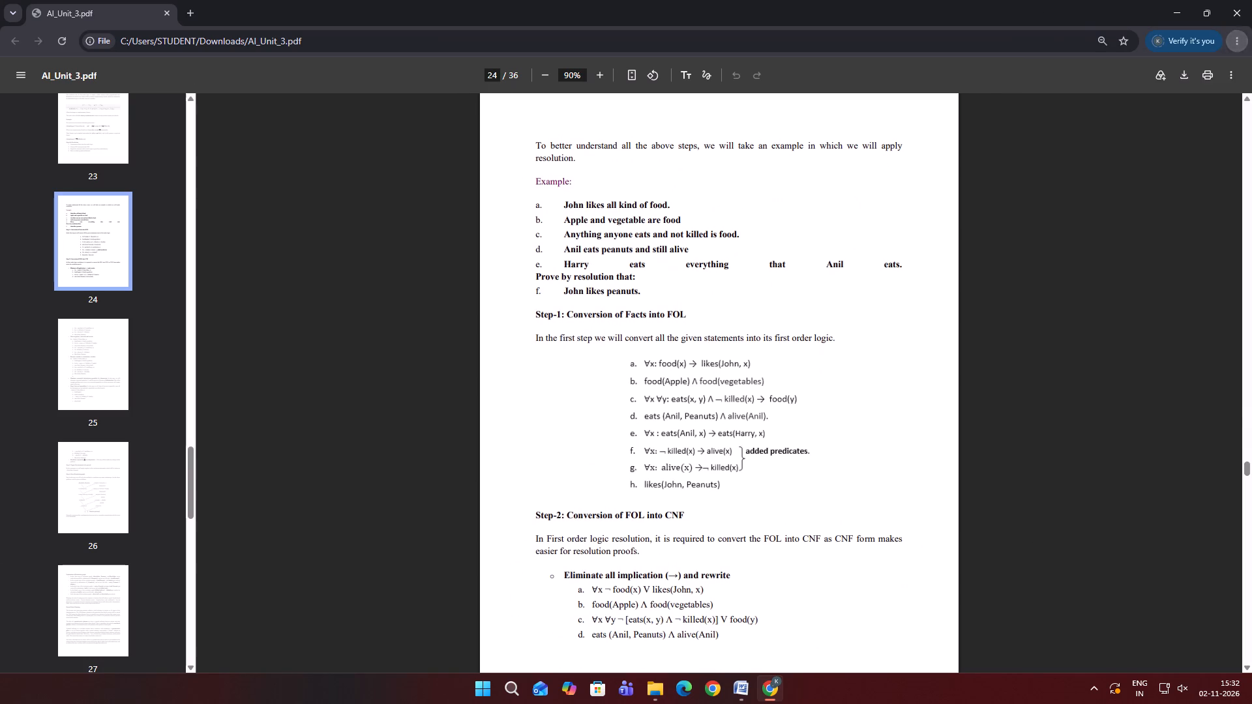
{"action": "scroll", "coordinate": [769, 267], "scroll_direction": "up", "scroll_amount": 1}
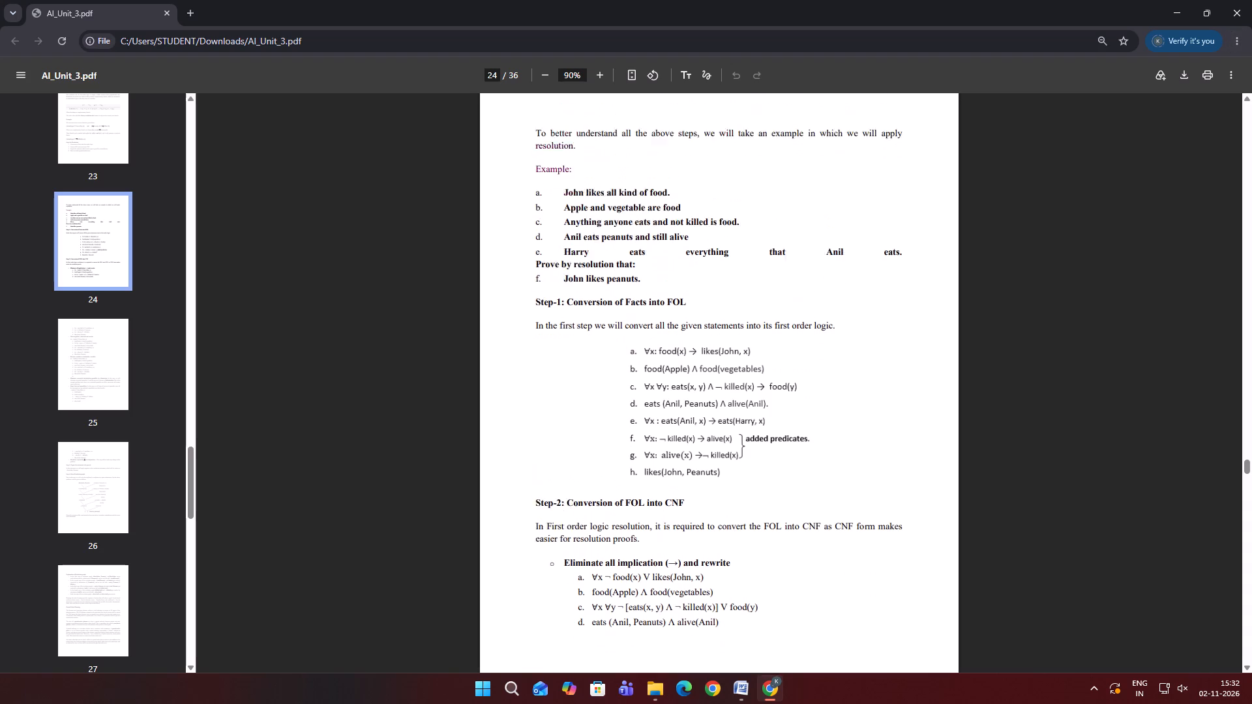
{"action": "scroll", "coordinate": [769, 267], "scroll_direction": "down", "scroll_amount": 1}
{"action": "scroll", "coordinate": [769, 267], "scroll_direction": "up", "scroll_amount": 1}
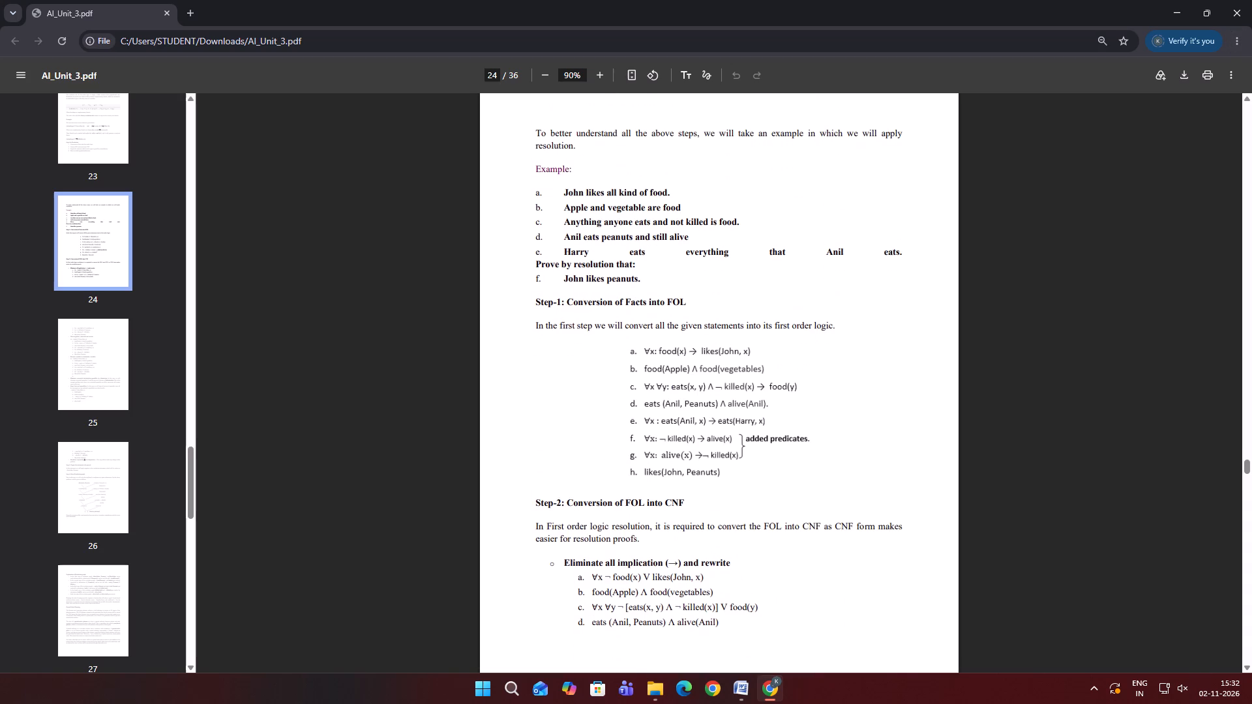
{"action": "left_click", "coordinate": [510, 686]}
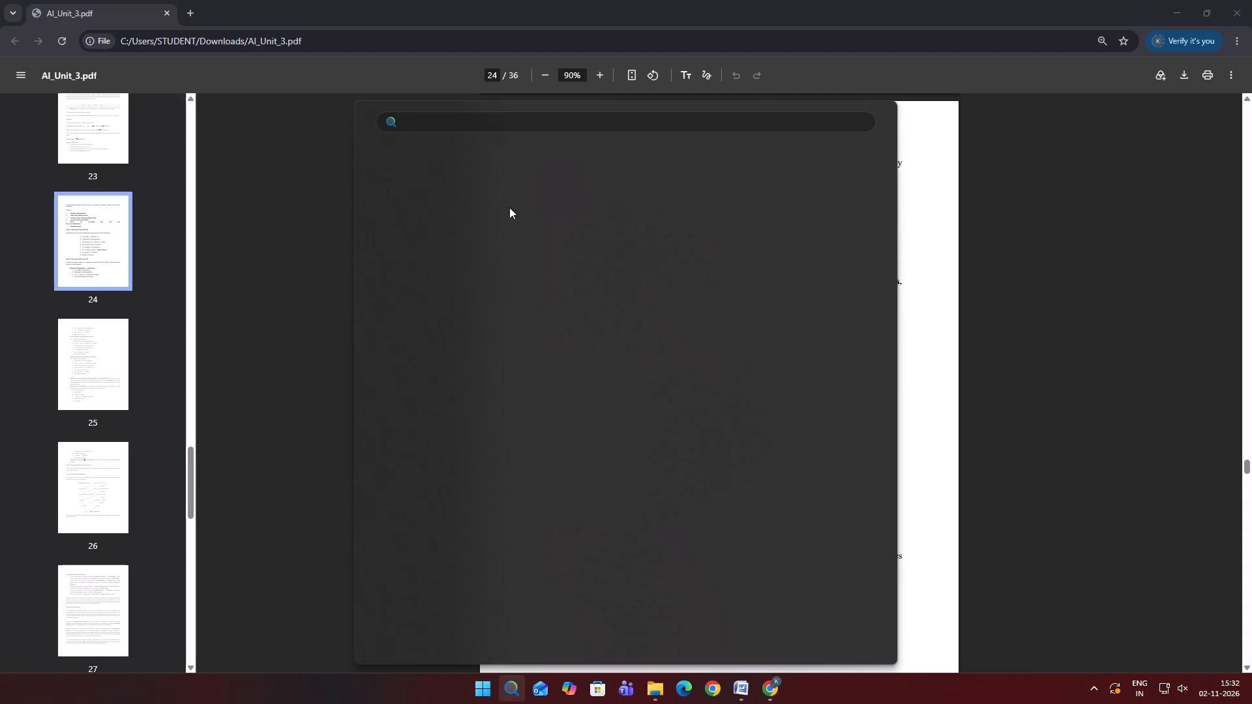
{"action": "left_click", "coordinate": [421, 178]}
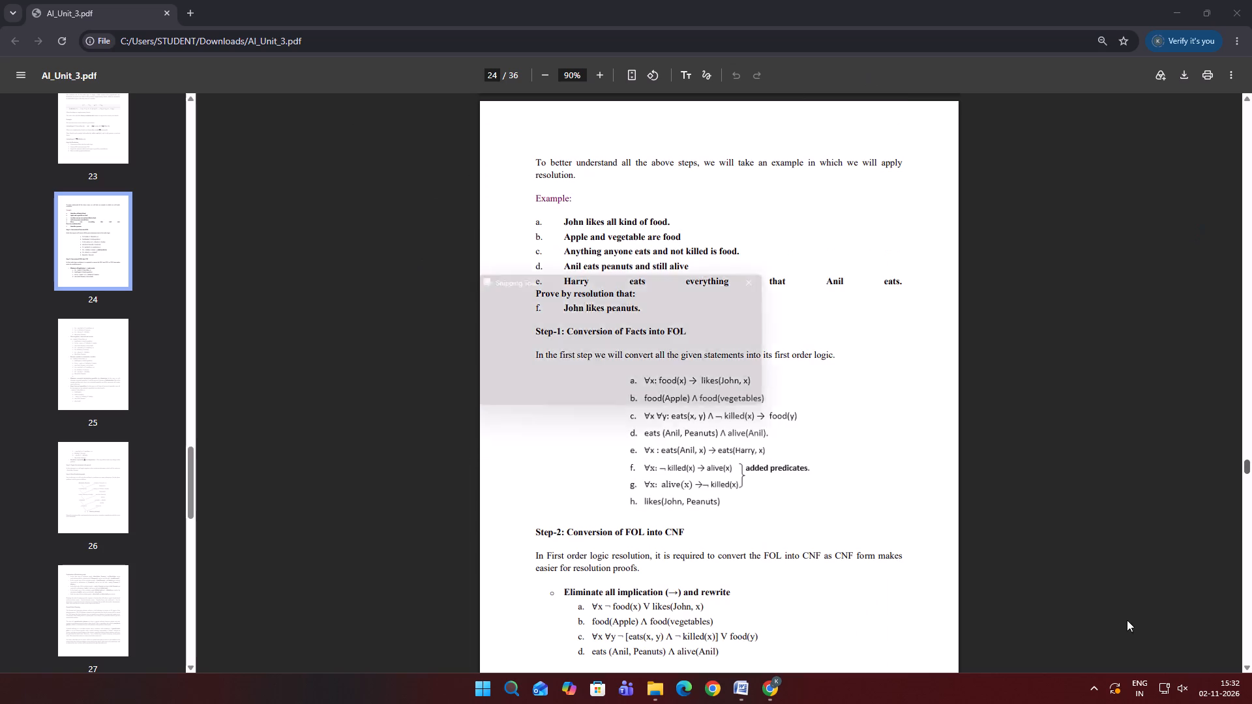
{"action": "left_click", "coordinate": [509, 300]}
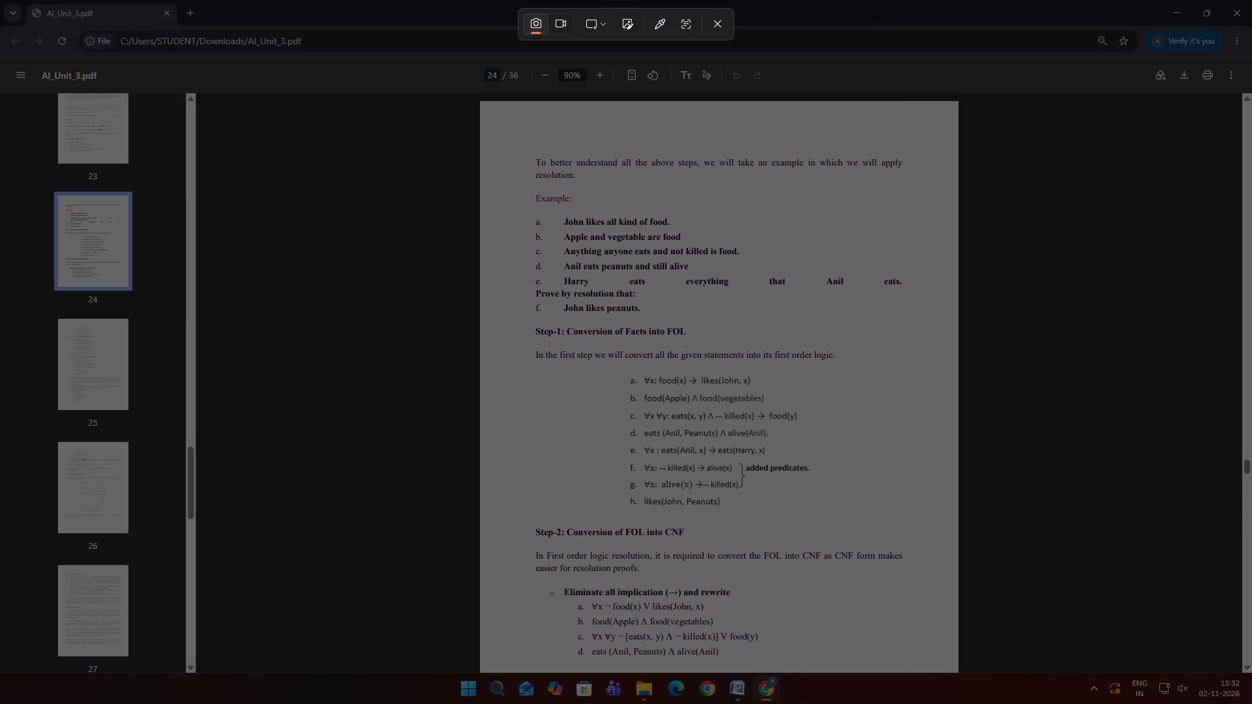
{"action": "left_click_drag", "start_coordinate": [528, 151], "coordinate": [927, 598]}
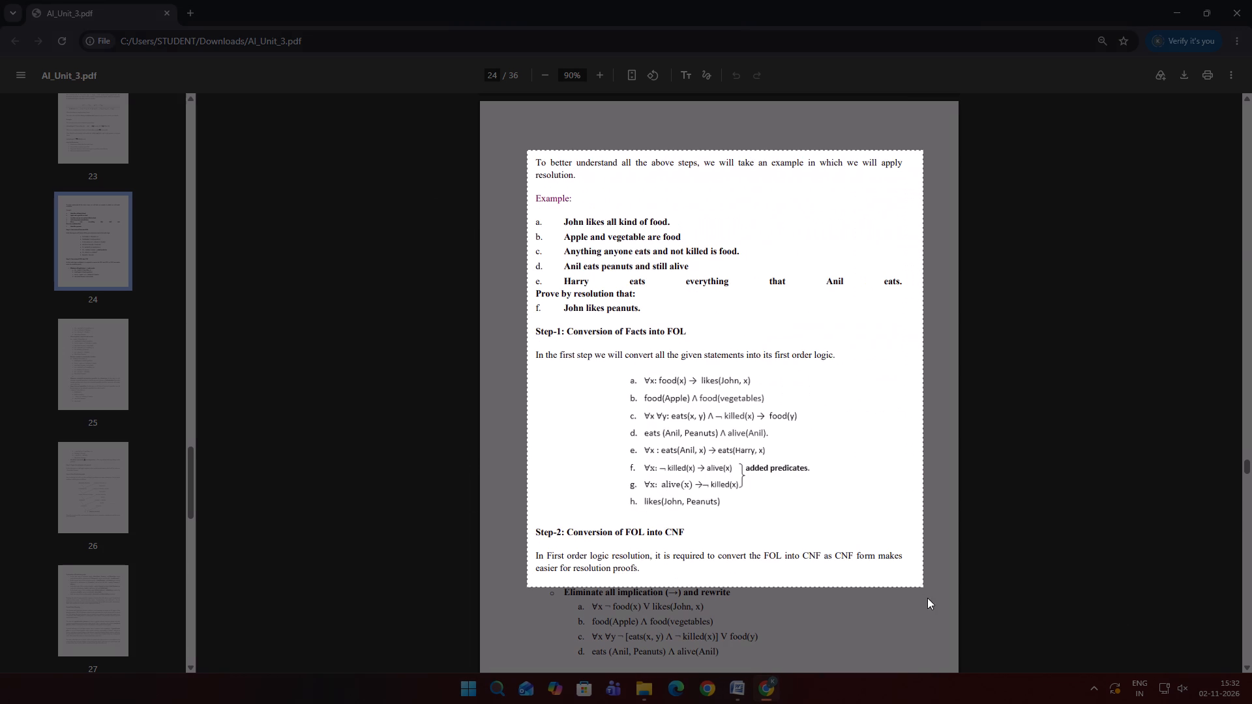
{"action": "left_click_drag", "start_coordinate": [927, 598], "coordinate": [923, 670]}
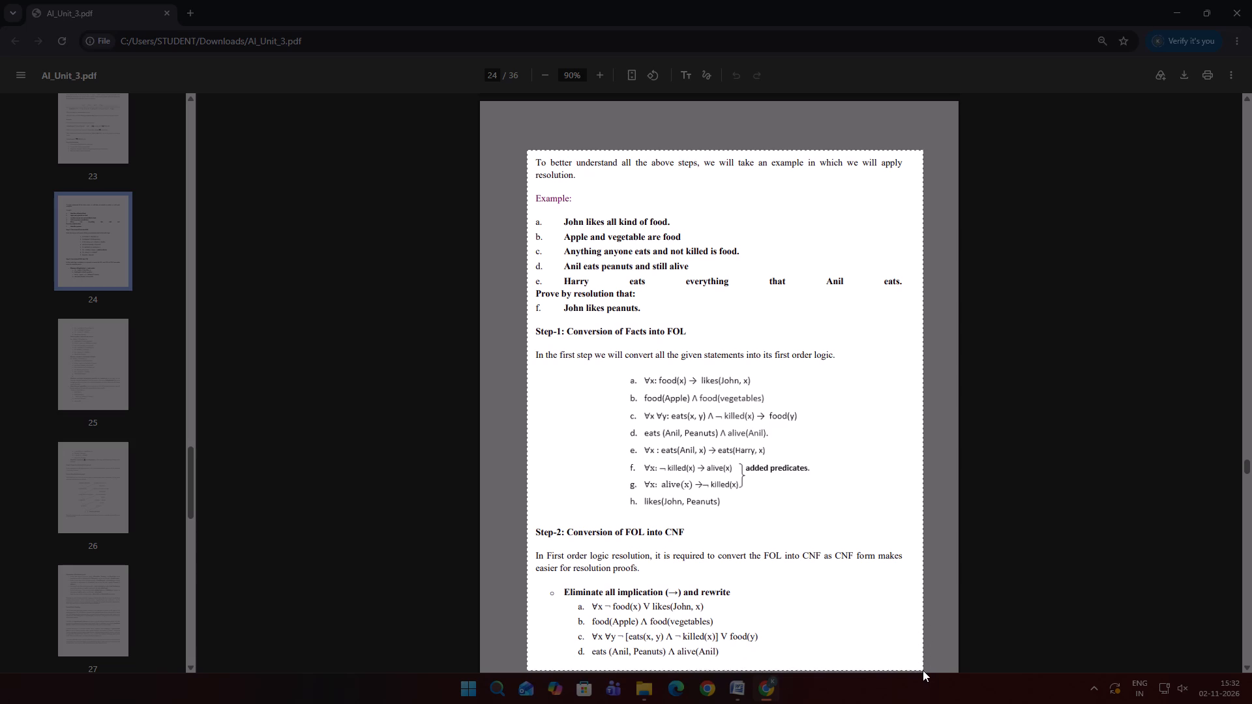
{"action": "left_click_drag", "start_coordinate": [923, 670], "coordinate": [923, 665]}
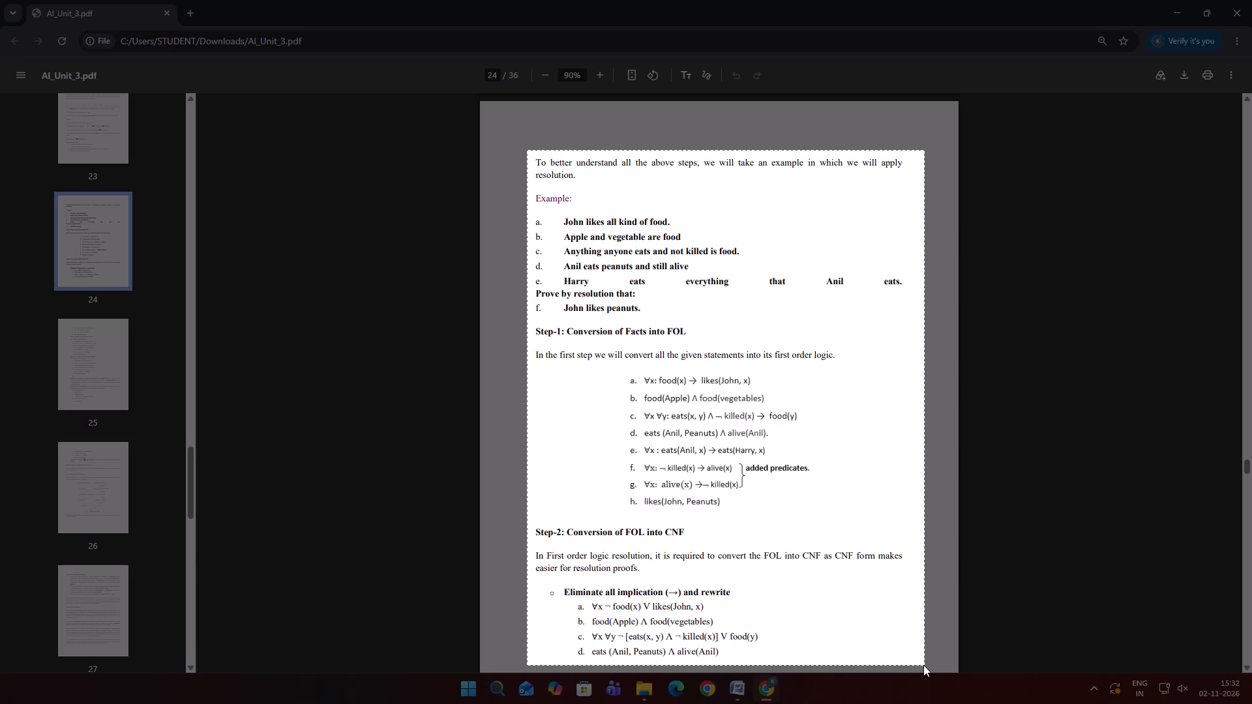
{"action": "left_click_drag", "start_coordinate": [923, 665], "coordinate": [912, 666]}
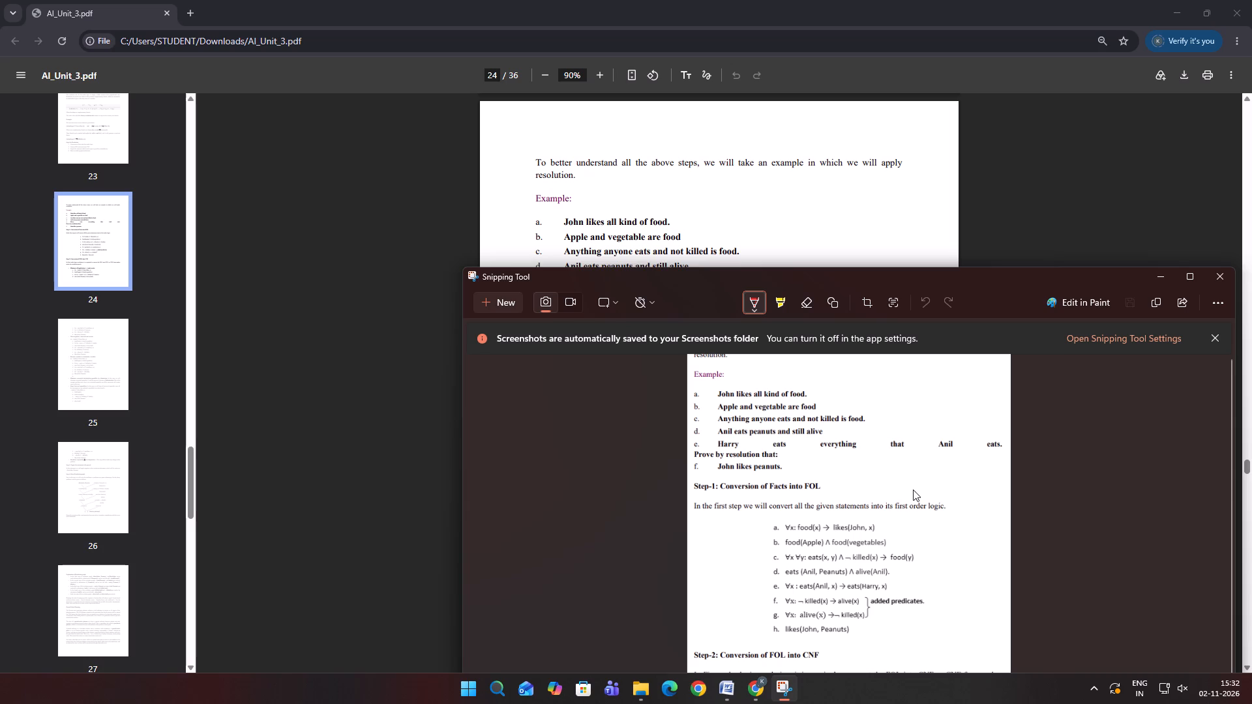
{"action": "key", "text": "ctrl+c"}
Paste the page 24 capture into the blank Word document and start a new line after it.
{"action": "left_click", "coordinate": [726, 692]}
{"action": "key", "text": "ctrl+v"}
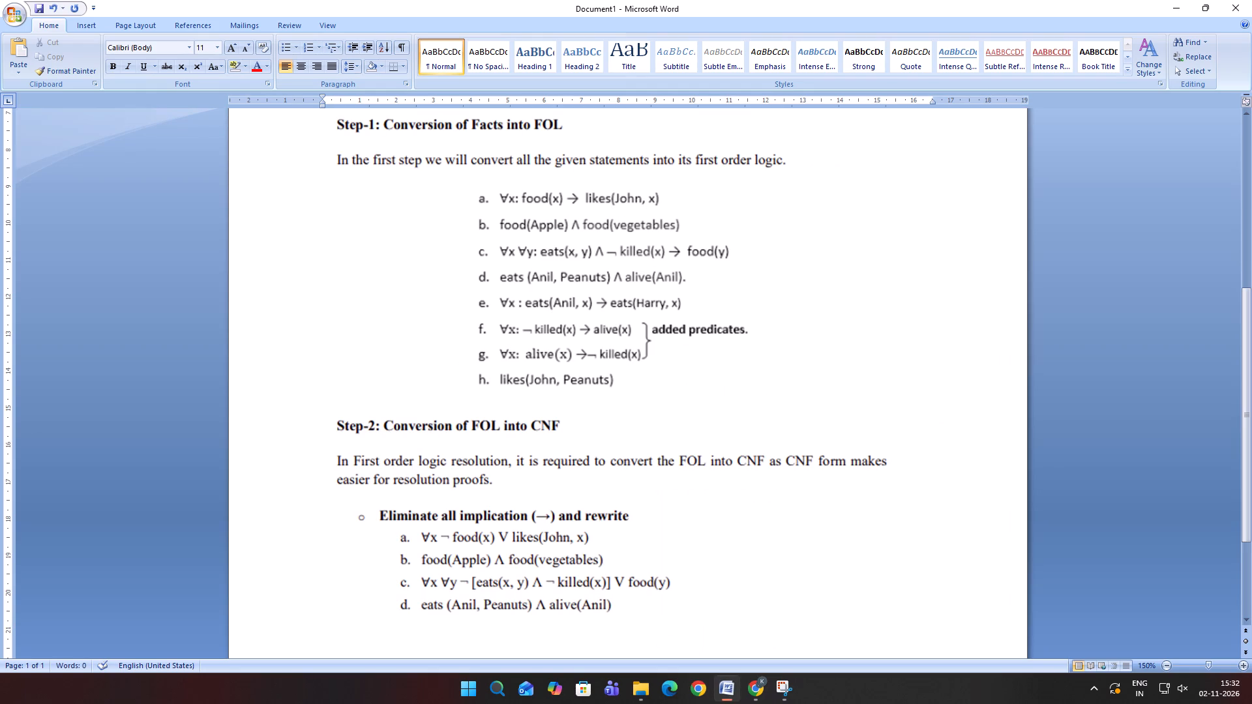
{"action": "key", "text": "Return"}
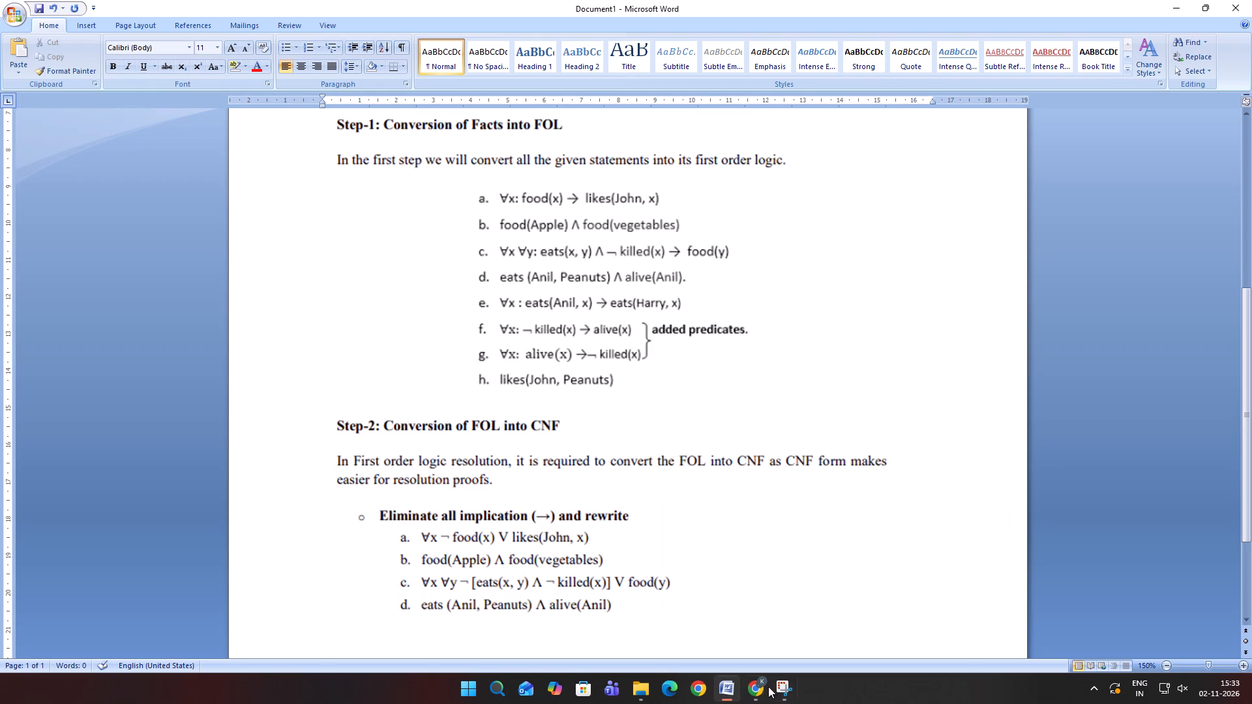
Capture and copy page 25 of AI_Unit_3.pdf with Snipping Tool, from item e through "alive(Anil)" under Drop Universal quantifiers.
{"action": "left_click", "coordinate": [754, 687]}
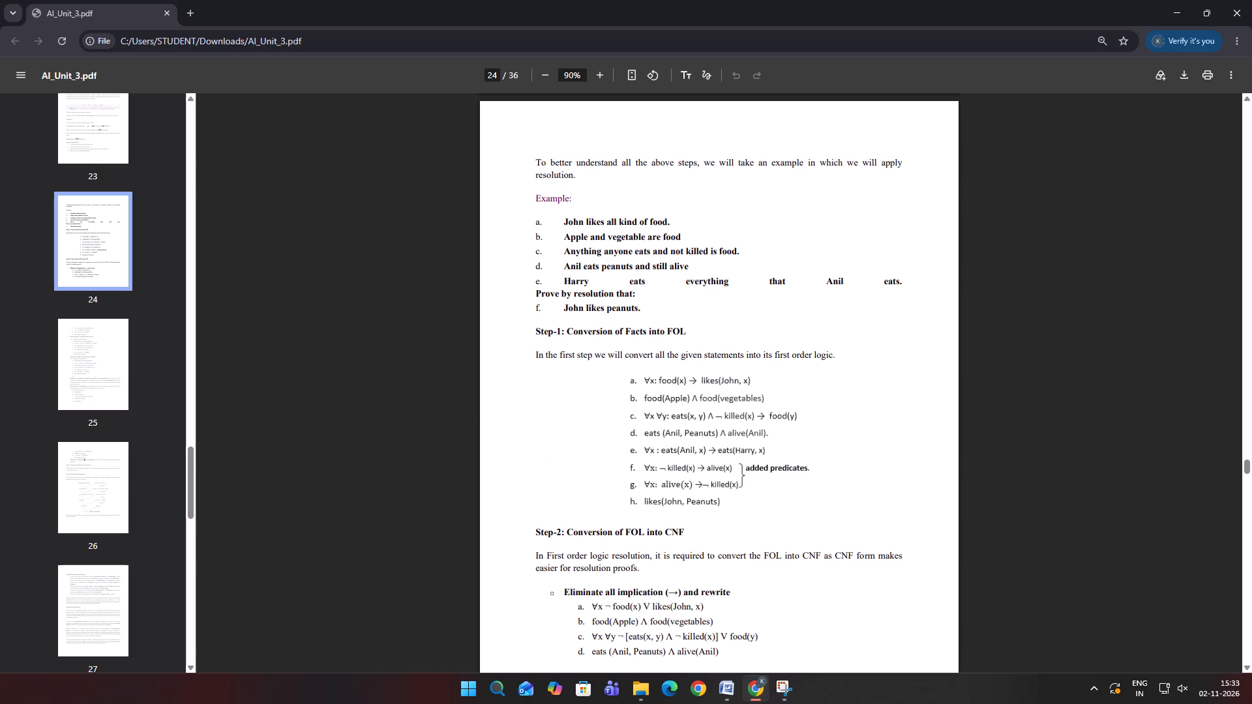
{"action": "left_click", "coordinate": [769, 557]}
{"action": "scroll", "coordinate": [779, 564], "scroll_direction": "down", "scroll_amount": 8}
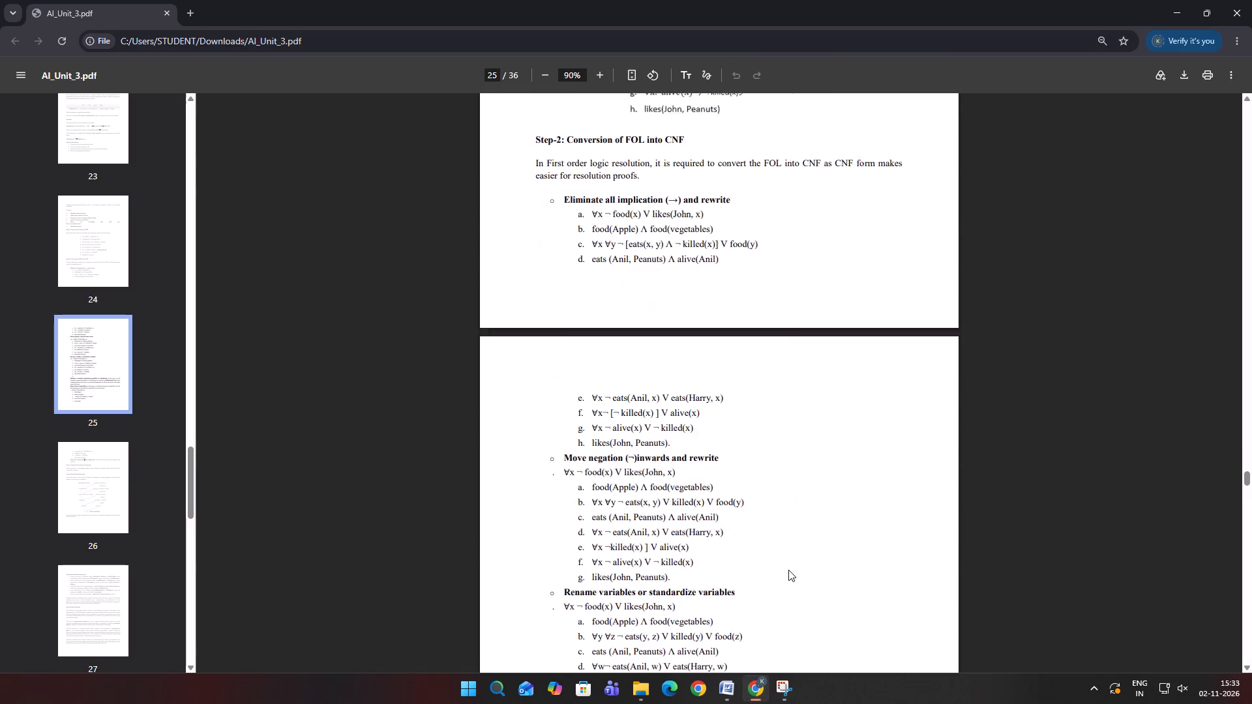
{"action": "scroll", "coordinate": [788, 570], "scroll_direction": "down", "scroll_amount": 3}
{"action": "scroll", "coordinate": [788, 570], "scroll_direction": "up", "scroll_amount": 1}
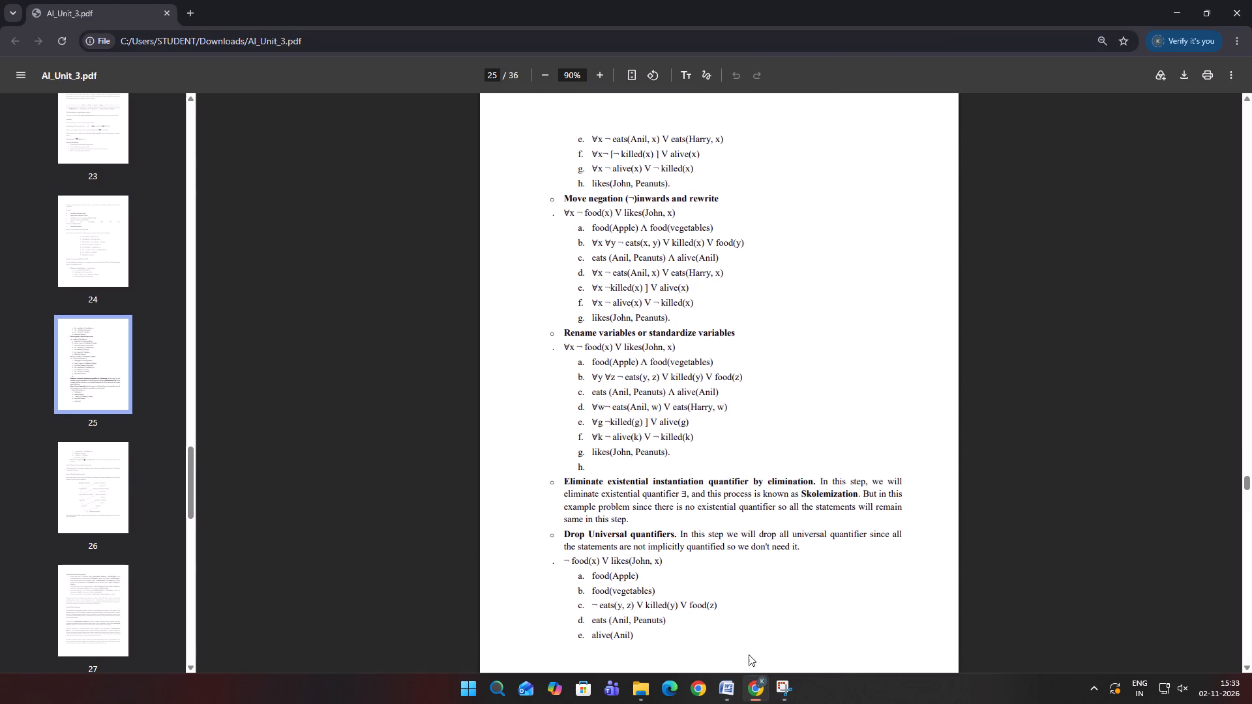
{"action": "left_click", "coordinate": [784, 688]}
{"action": "left_click", "coordinate": [502, 297]}
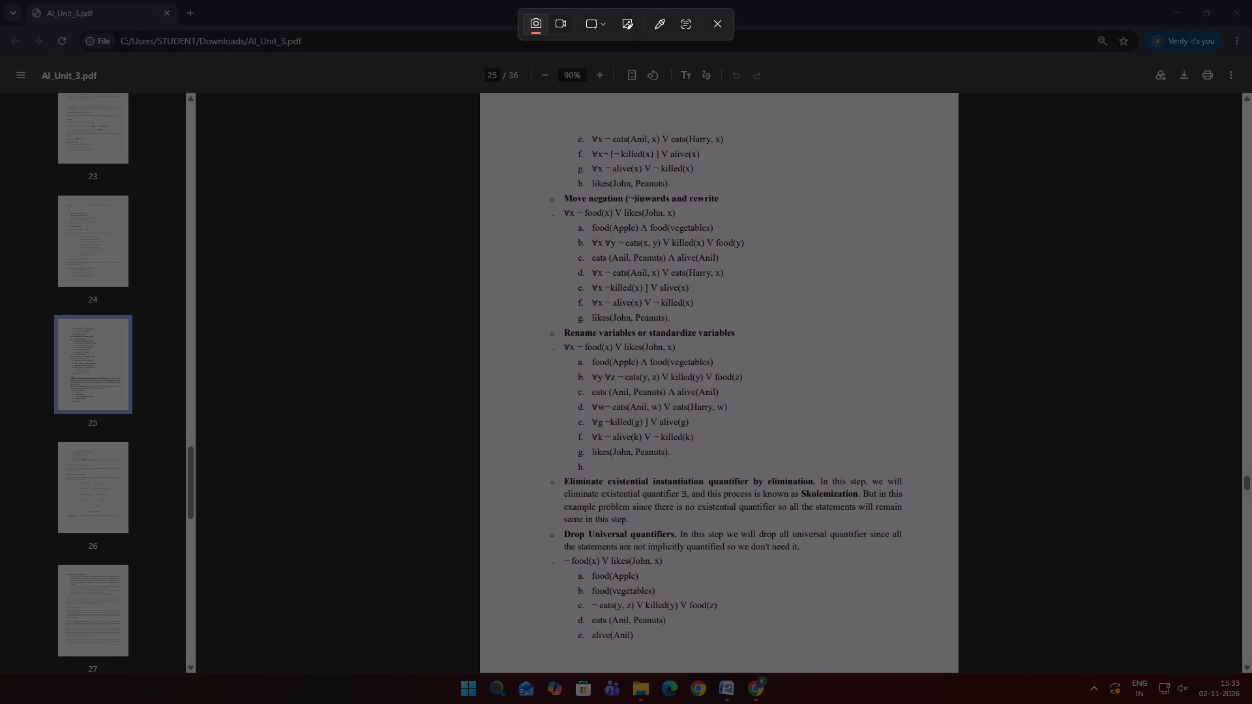
{"action": "left_click_drag", "start_coordinate": [539, 125], "coordinate": [921, 675]}
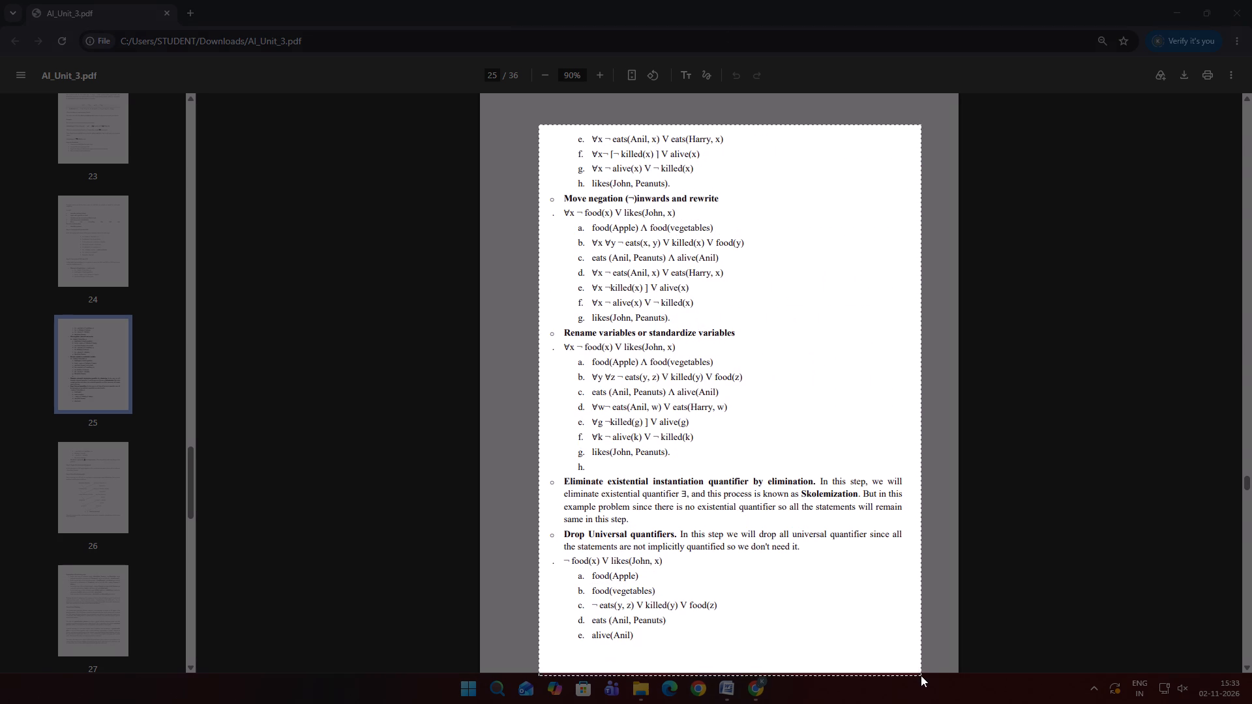
{"action": "left_click_drag", "start_coordinate": [921, 675], "coordinate": [916, 649]}
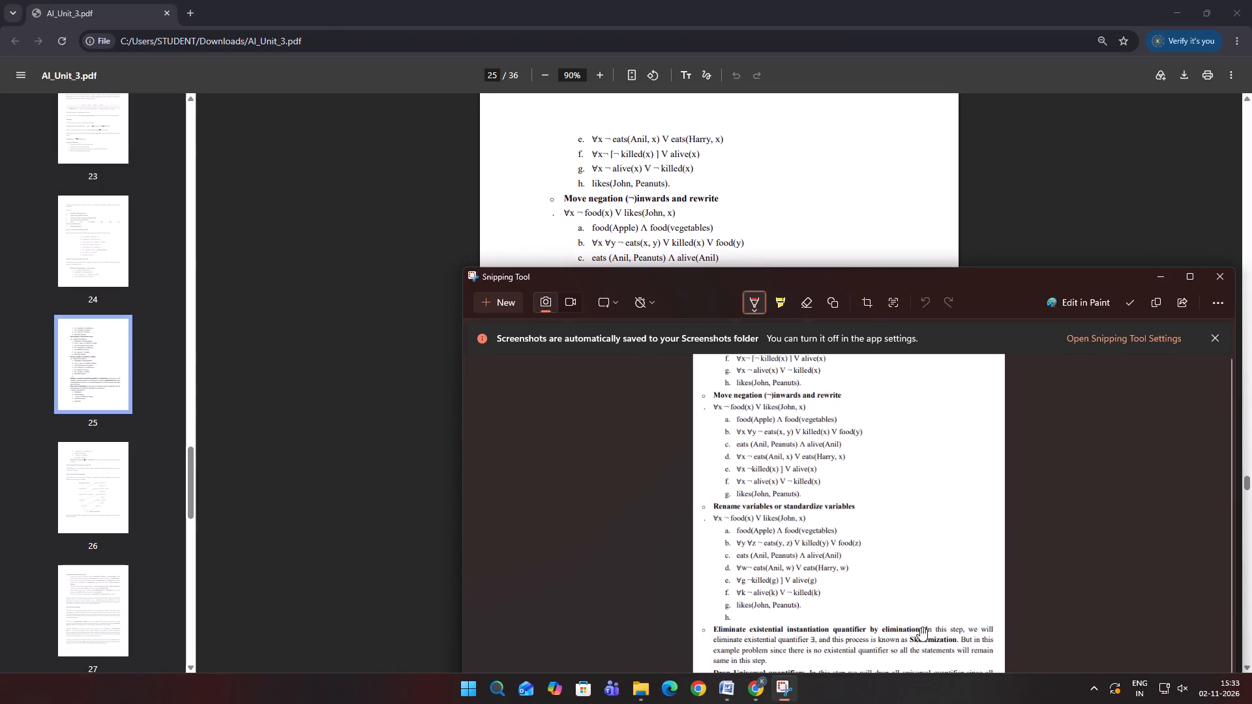
{"action": "key", "text": "ctrl+c"}
Paste the page 25 capture below the first one in the Word document and start a new line after it.
{"action": "left_click", "coordinate": [726, 686]}
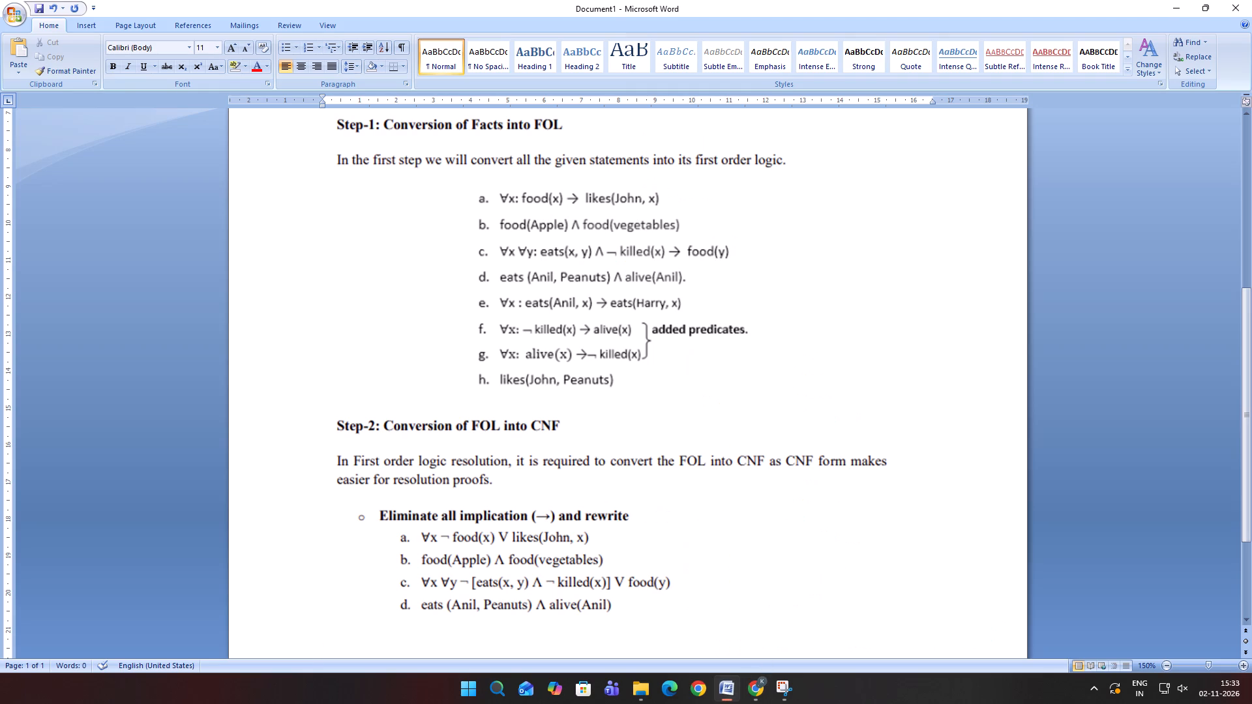
{"action": "key", "text": "ctrl+v"}
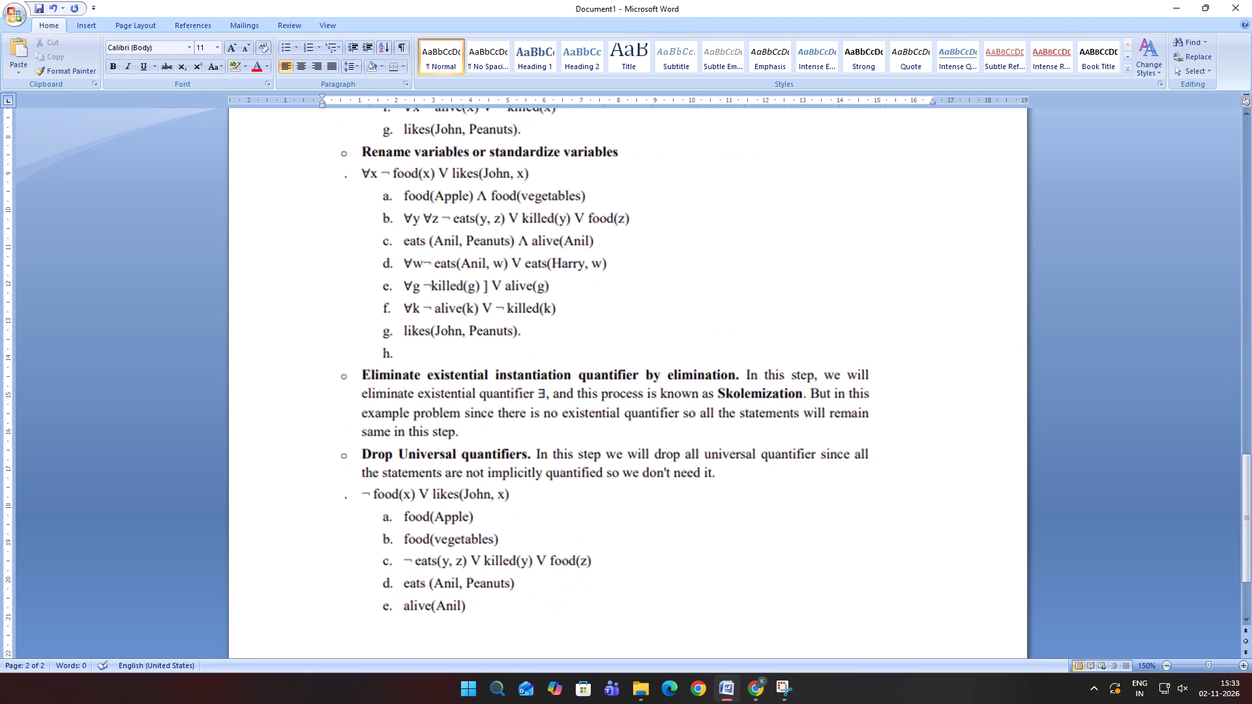
{"action": "key", "text": "Return"}
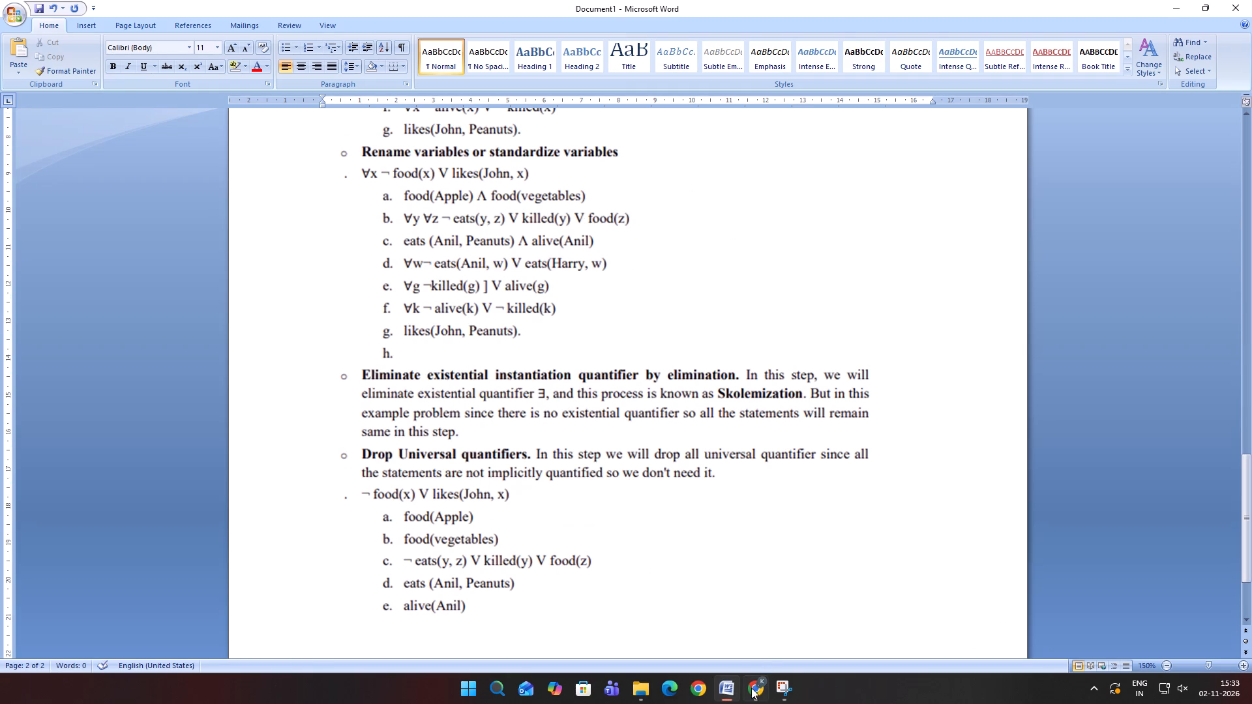
With Snipping Tool, capture and copy page 26 of AI_Unit_3.pdf, from item f through the closing paragraph below the resolution graph.
{"action": "left_click", "coordinate": [760, 688]}
{"action": "left_click", "coordinate": [745, 592]}
{"action": "scroll", "coordinate": [745, 592], "scroll_direction": "down", "scroll_amount": 3}
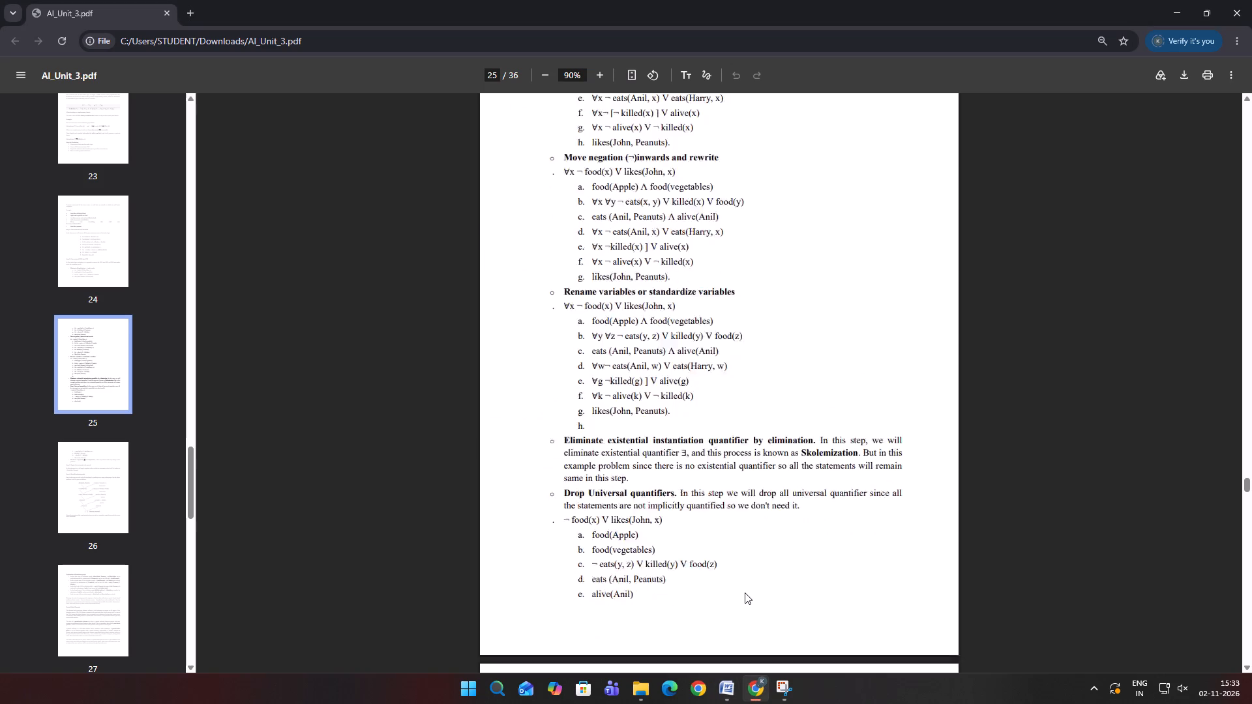
{"action": "scroll", "coordinate": [745, 593], "scroll_direction": "down", "scroll_amount": 7}
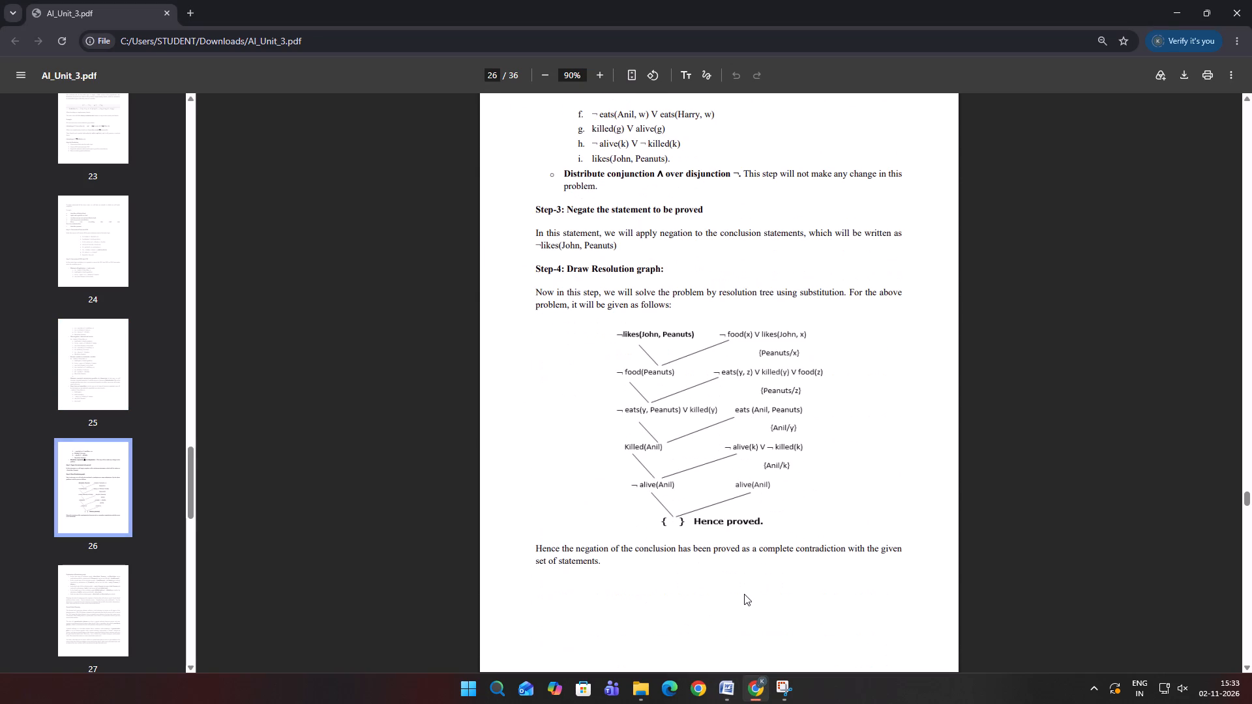
{"action": "left_click", "coordinate": [785, 686]}
{"action": "left_click", "coordinate": [490, 298]}
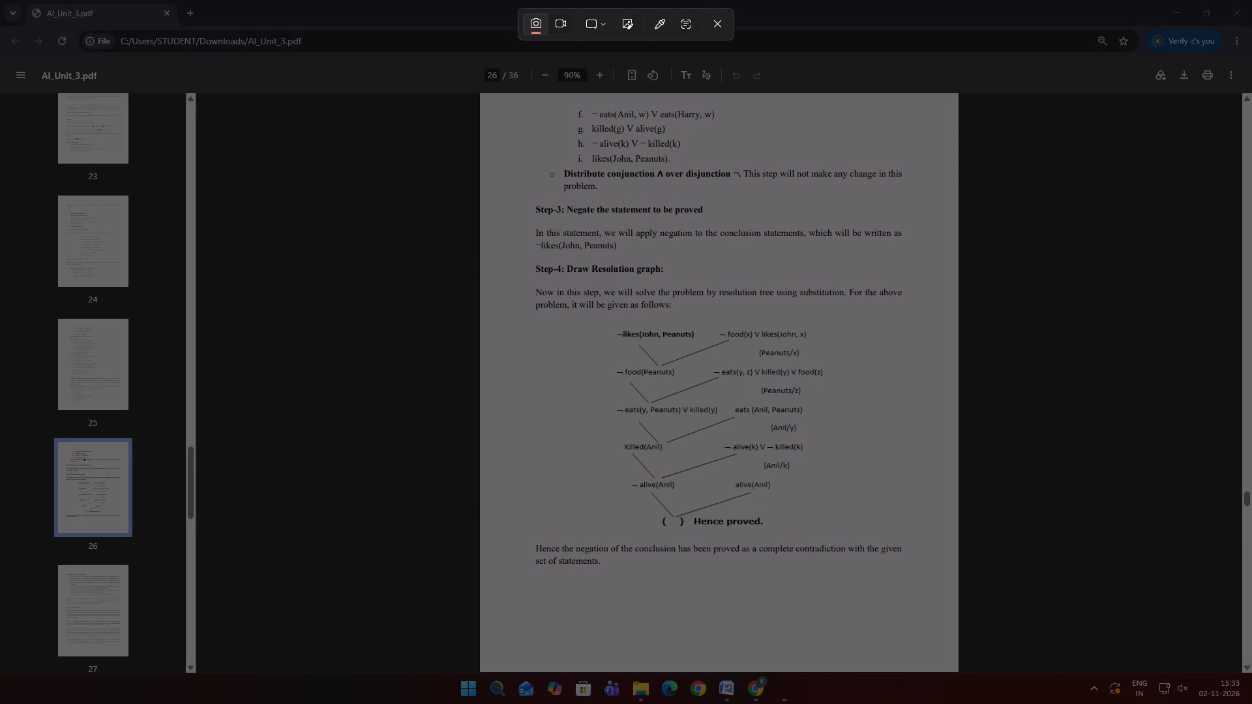
{"action": "left_click_drag", "start_coordinate": [524, 100], "coordinate": [704, 445]}
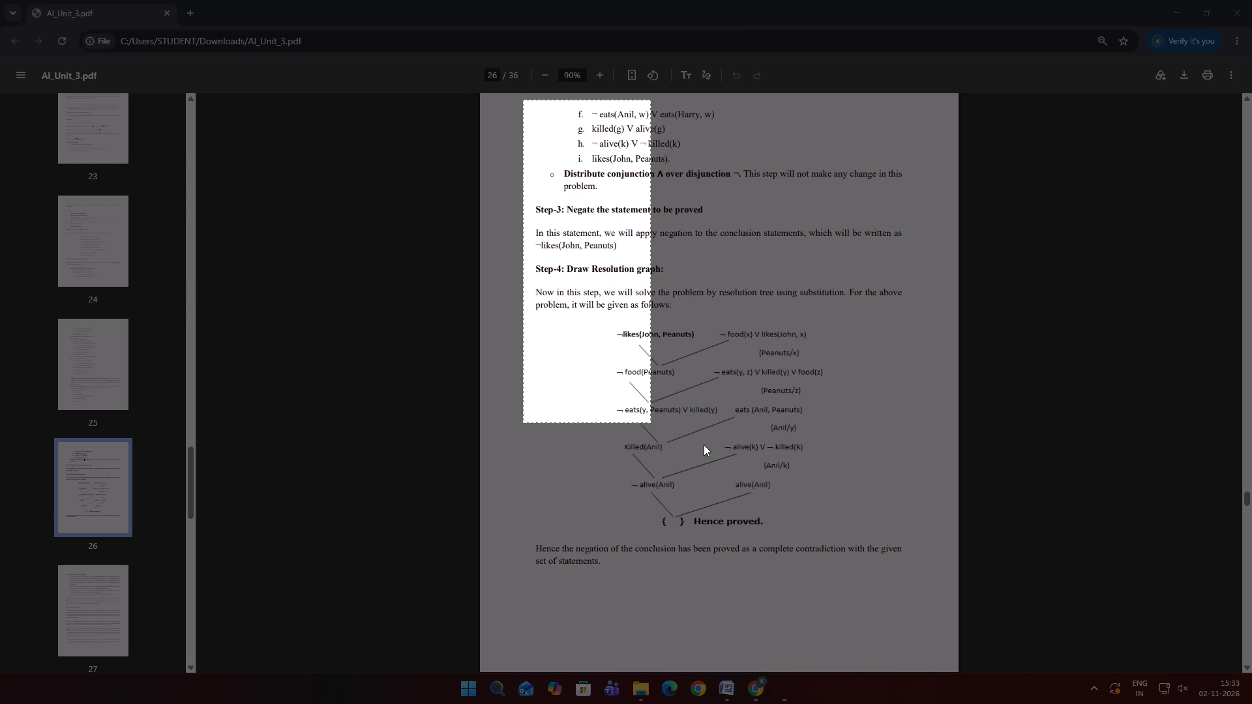
{"action": "left_click_drag", "start_coordinate": [704, 445], "coordinate": [921, 610]}
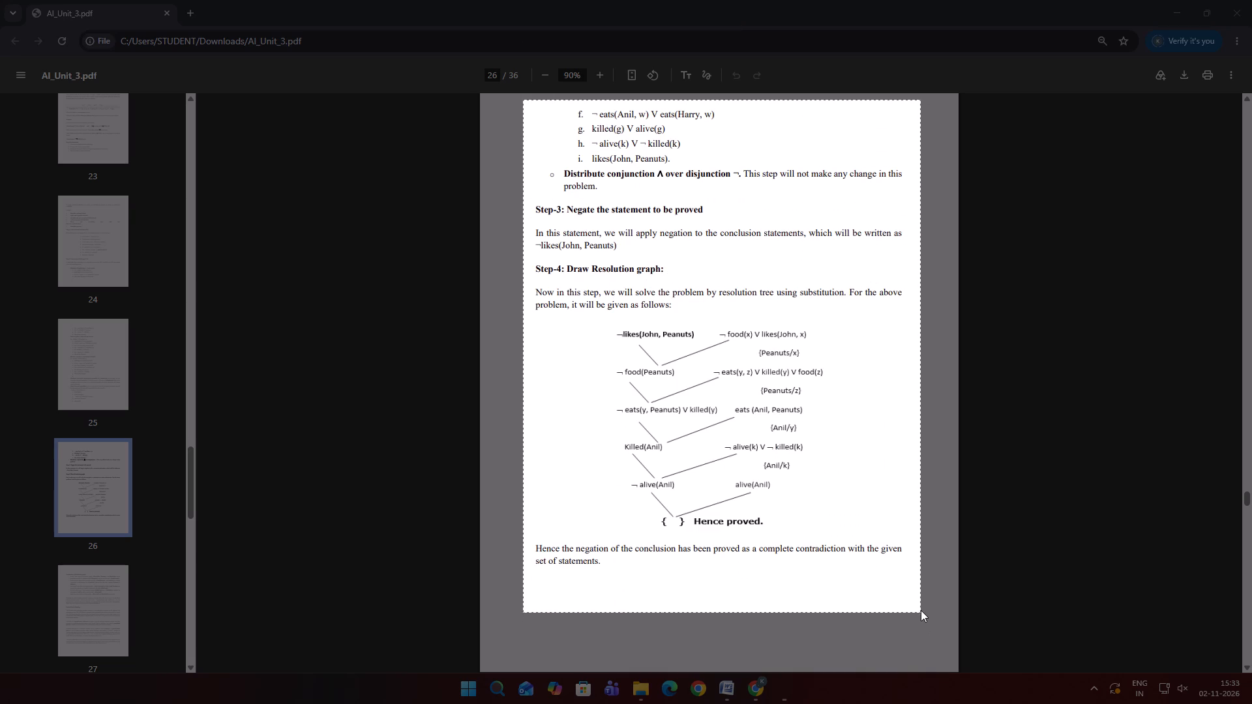
{"action": "left_click_drag", "start_coordinate": [921, 610], "coordinate": [916, 600]}
{"action": "key", "text": "ctrl+c"}
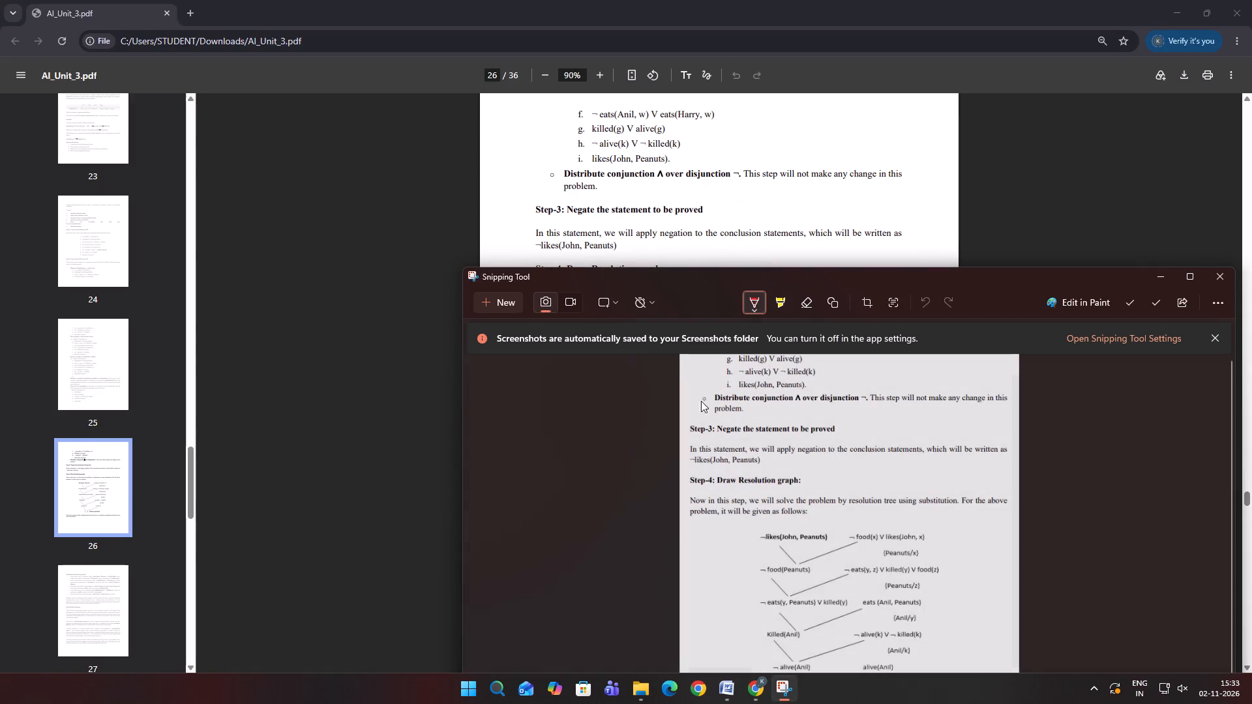
Paste the page 26 capture below the page 25 capture in the Word document.
{"action": "left_click", "coordinate": [724, 691]}
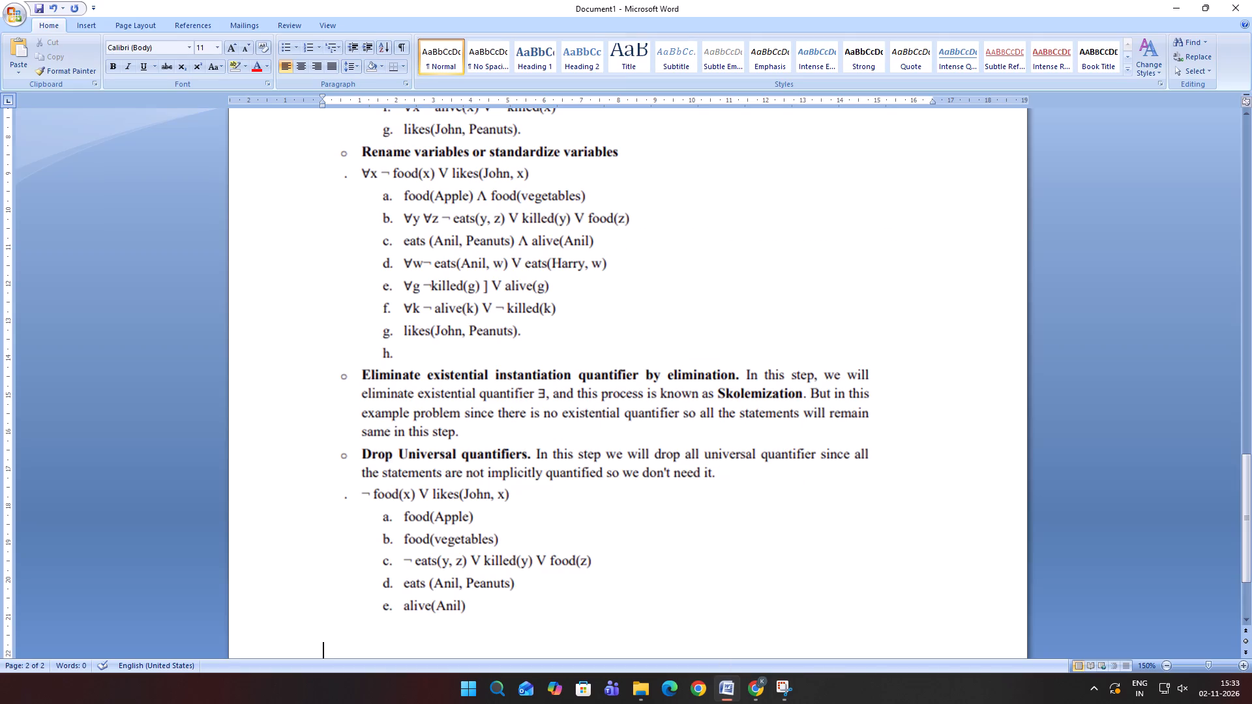
{"action": "key", "text": "ctrl+v"}
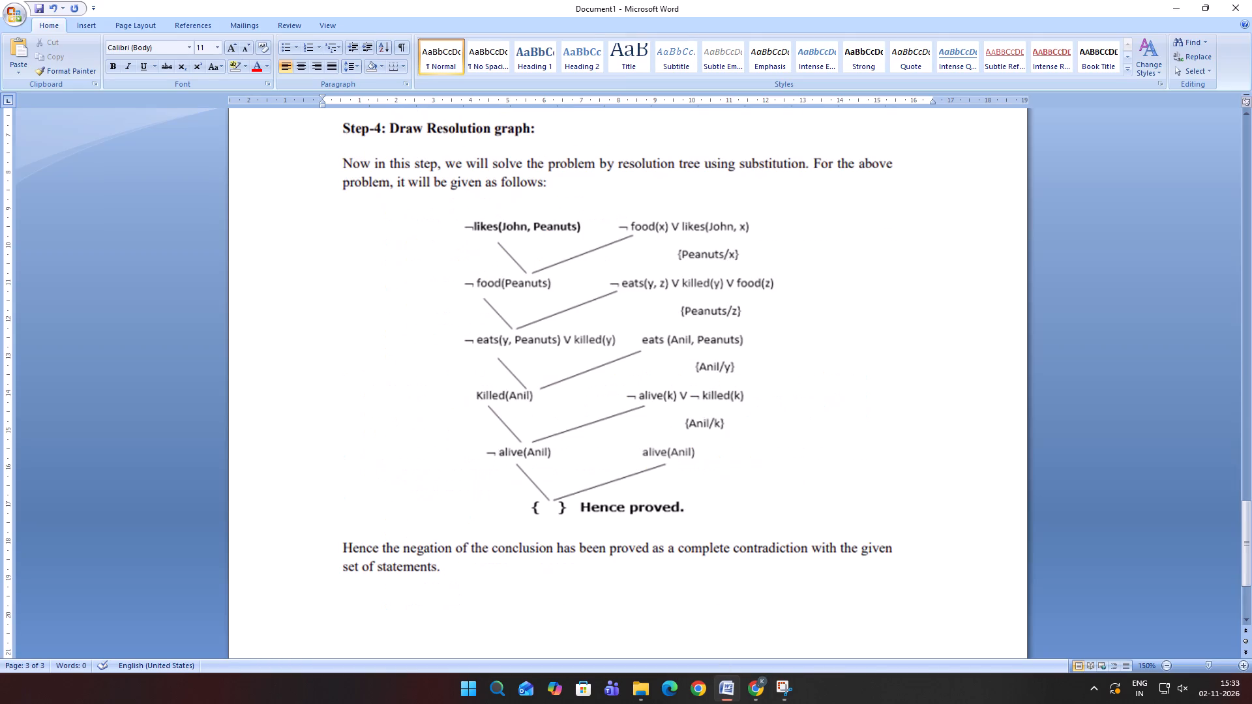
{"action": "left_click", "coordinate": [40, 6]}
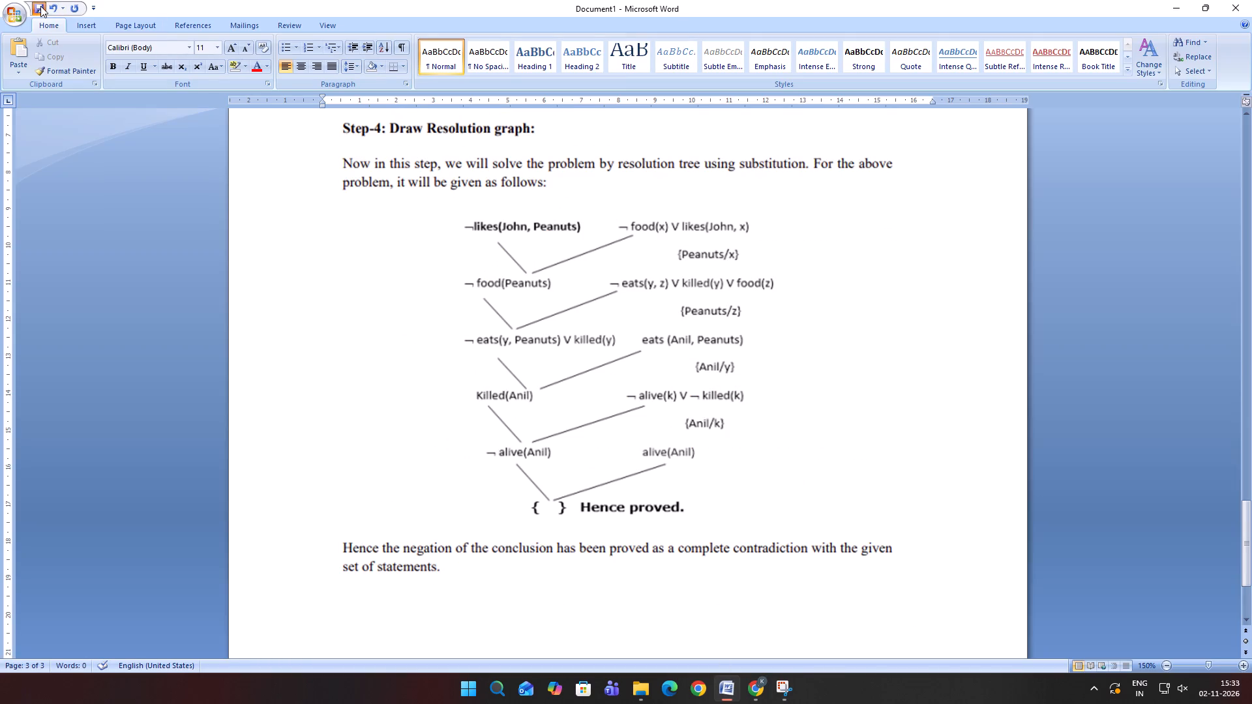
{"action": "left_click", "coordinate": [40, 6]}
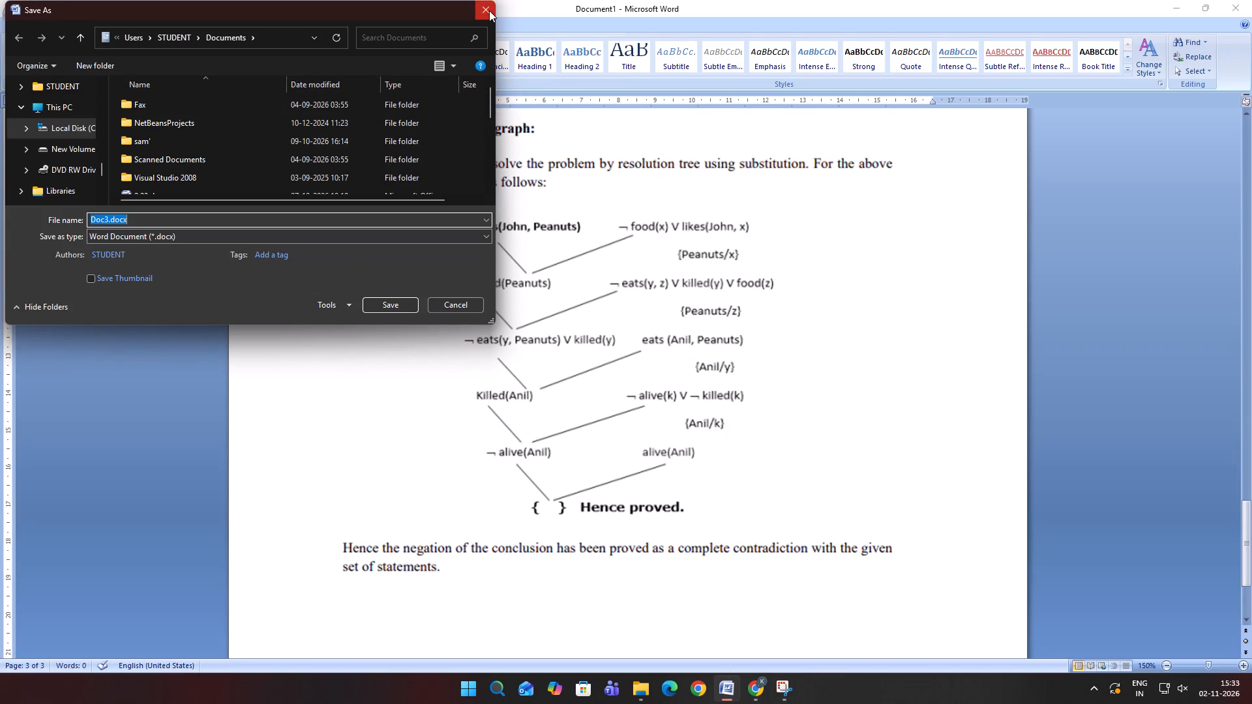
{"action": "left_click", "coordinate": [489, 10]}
Save the Word document as Doc3.docx in the Downloads folder.
{"action": "left_click", "coordinate": [38, 6]}
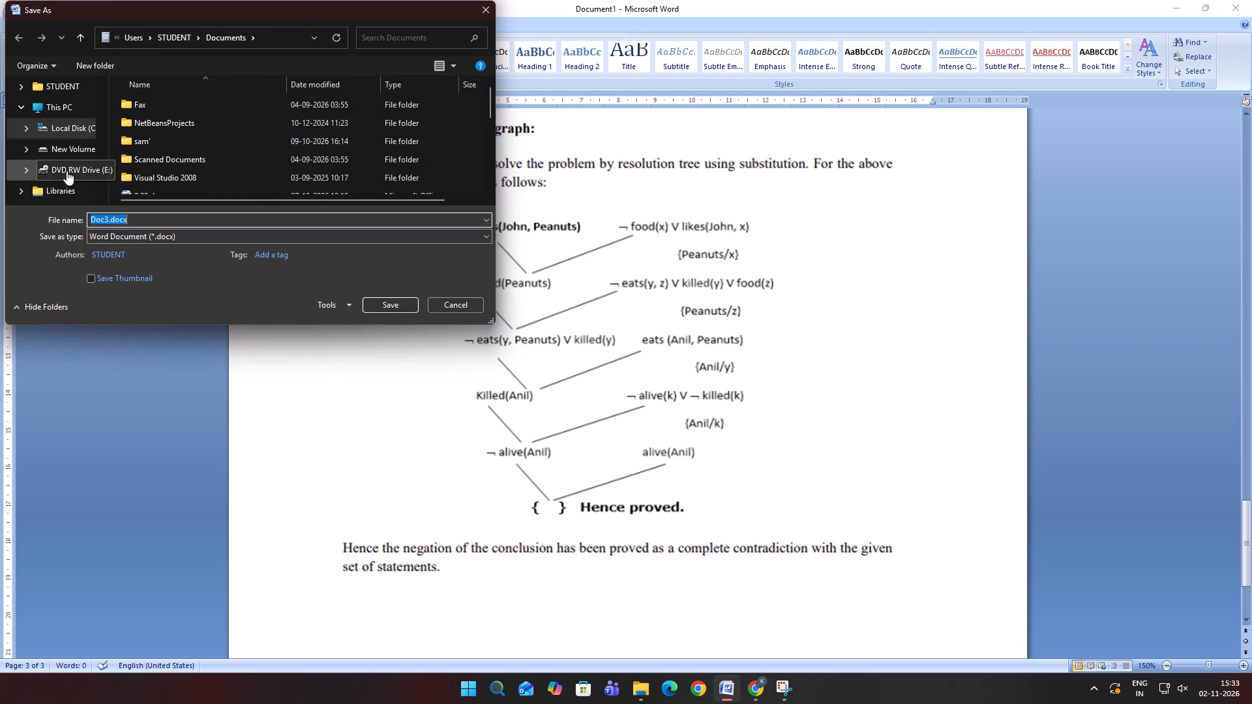
{"action": "scroll", "coordinate": [55, 125], "scroll_direction": "up", "scroll_amount": 8}
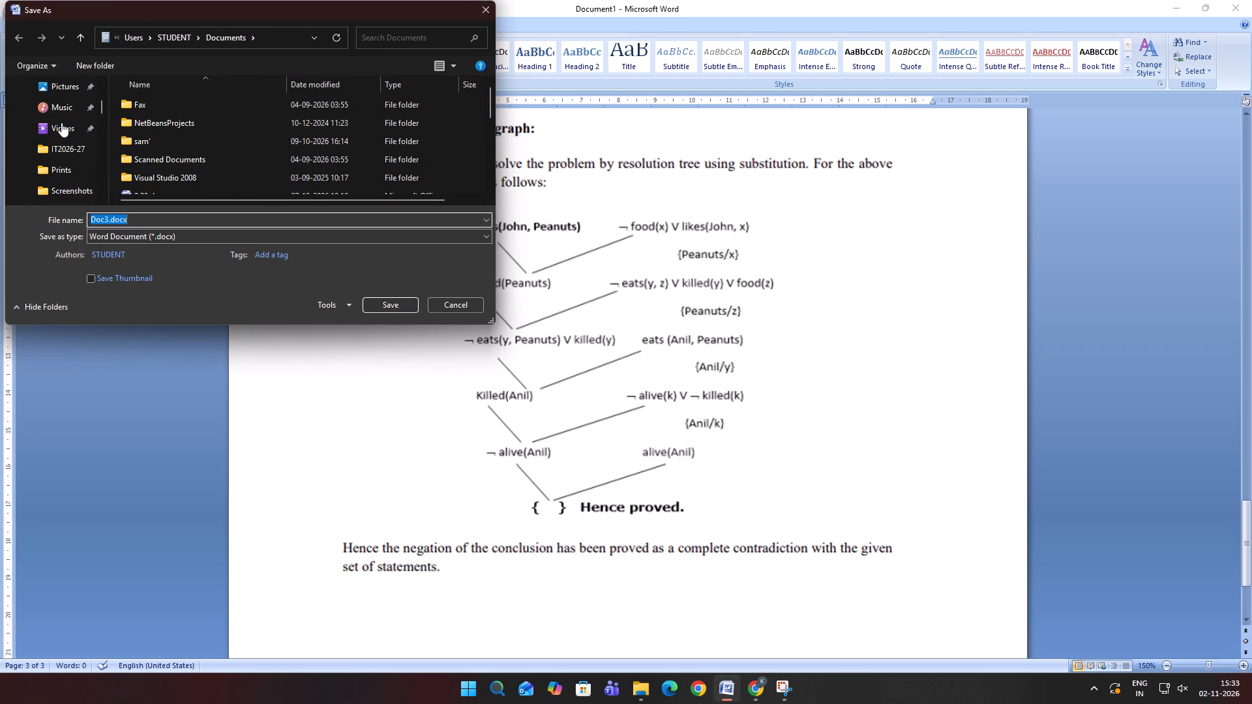
{"action": "scroll", "coordinate": [76, 177], "scroll_direction": "up", "scroll_amount": 4}
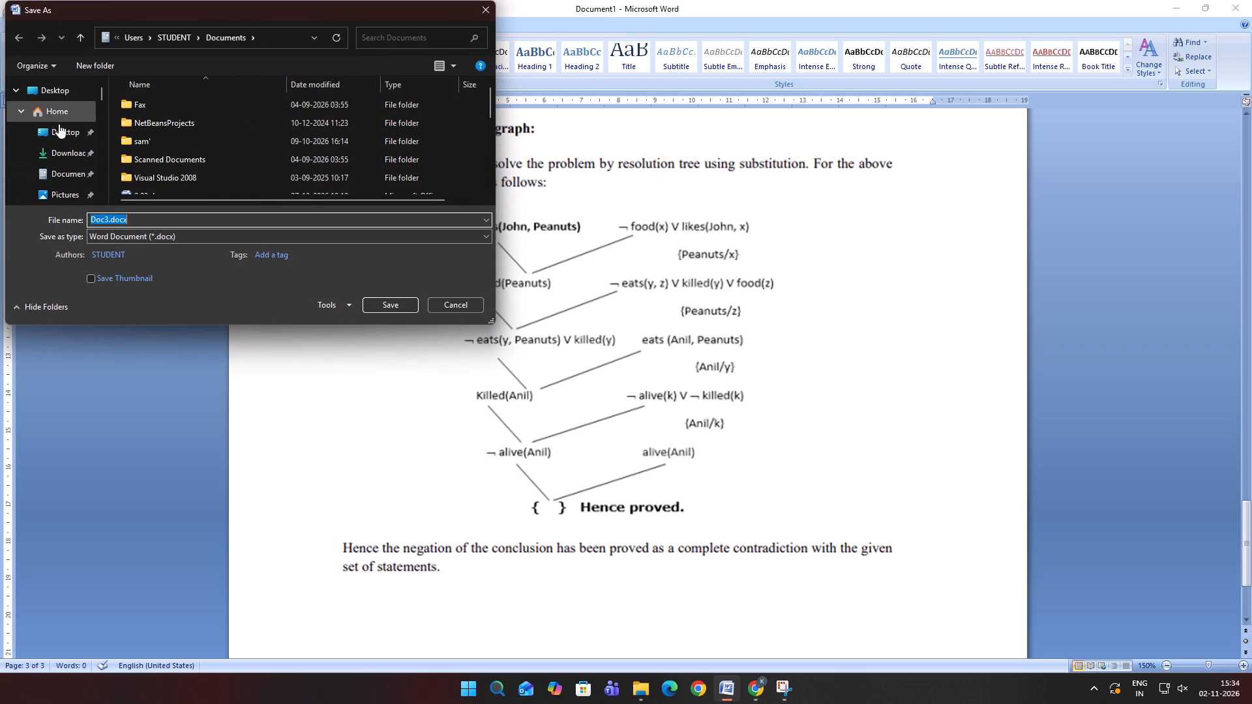
{"action": "left_click", "coordinate": [64, 148]}
{"action": "left_click", "coordinate": [385, 304]}
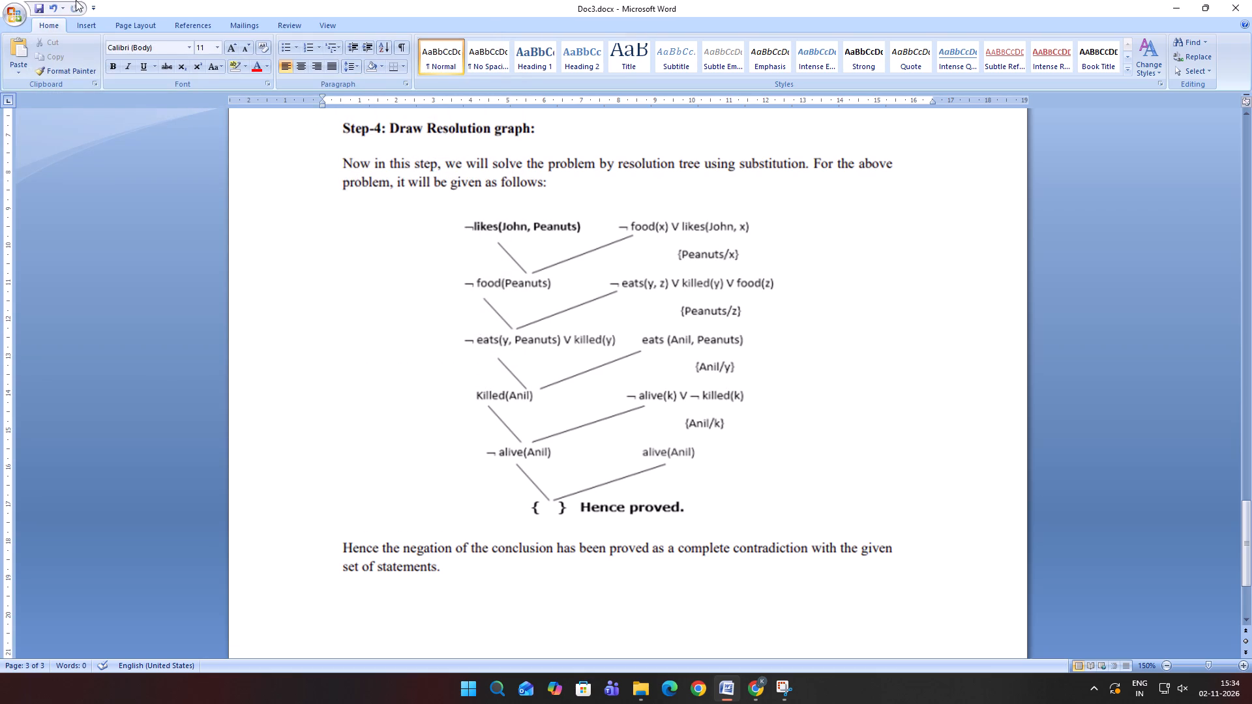
{"action": "double_click", "coordinate": [42, 7]}
Look through pages 27 and 28 of AI_Unit_3.pdf in Chrome for further content belonging to the resolution example.
{"action": "left_click", "coordinate": [752, 688]}
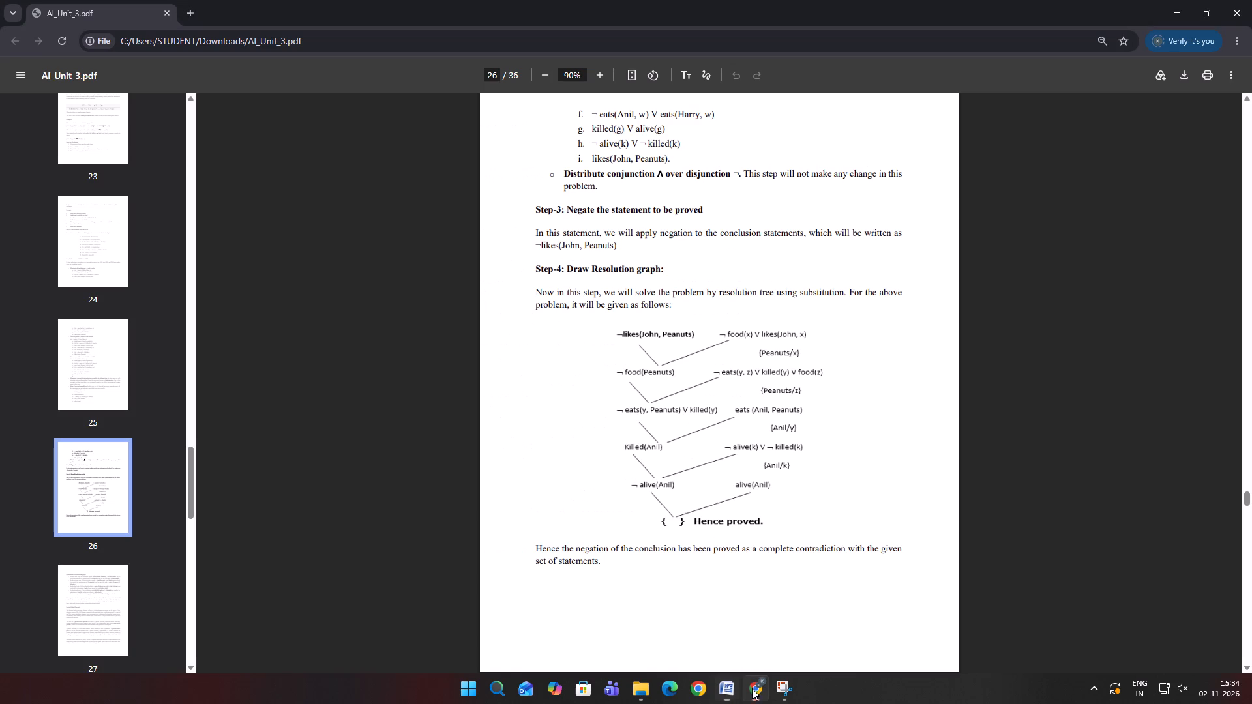
{"action": "left_click", "coordinate": [625, 497]}
{"action": "scroll", "coordinate": [625, 497], "scroll_direction": "down", "scroll_amount": 6}
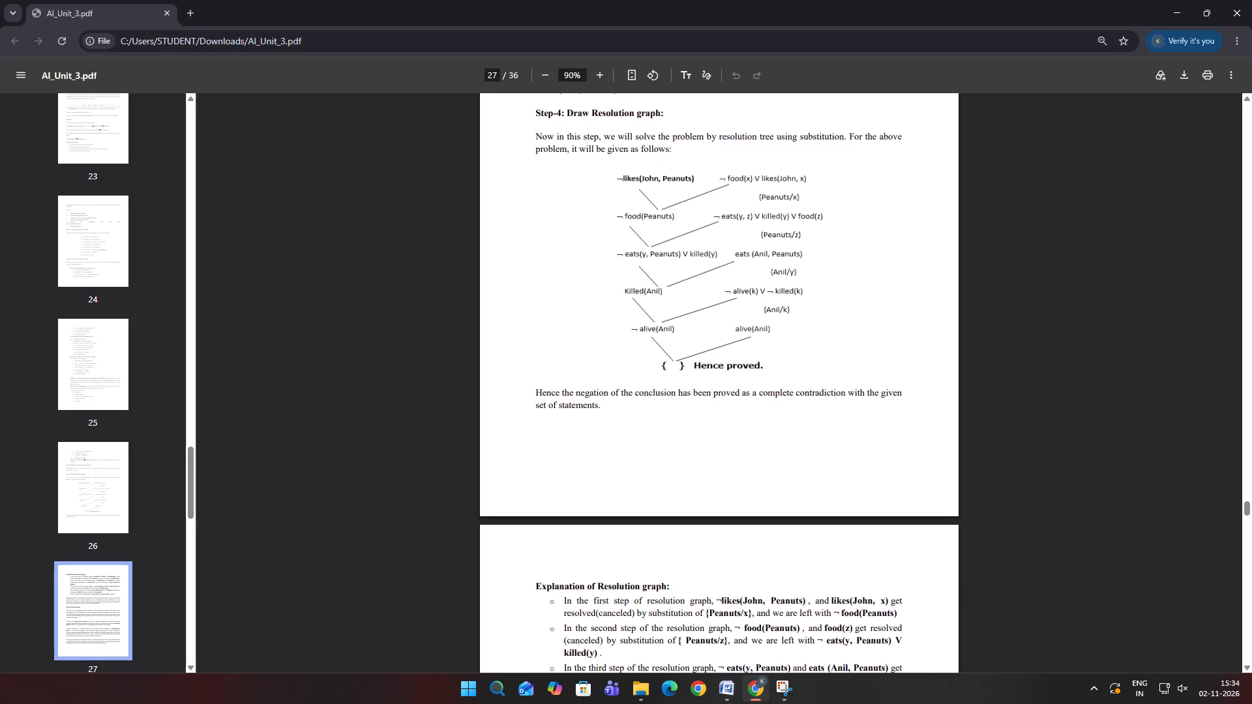
{"action": "scroll", "coordinate": [735, 456], "scroll_direction": "down", "scroll_amount": 1}
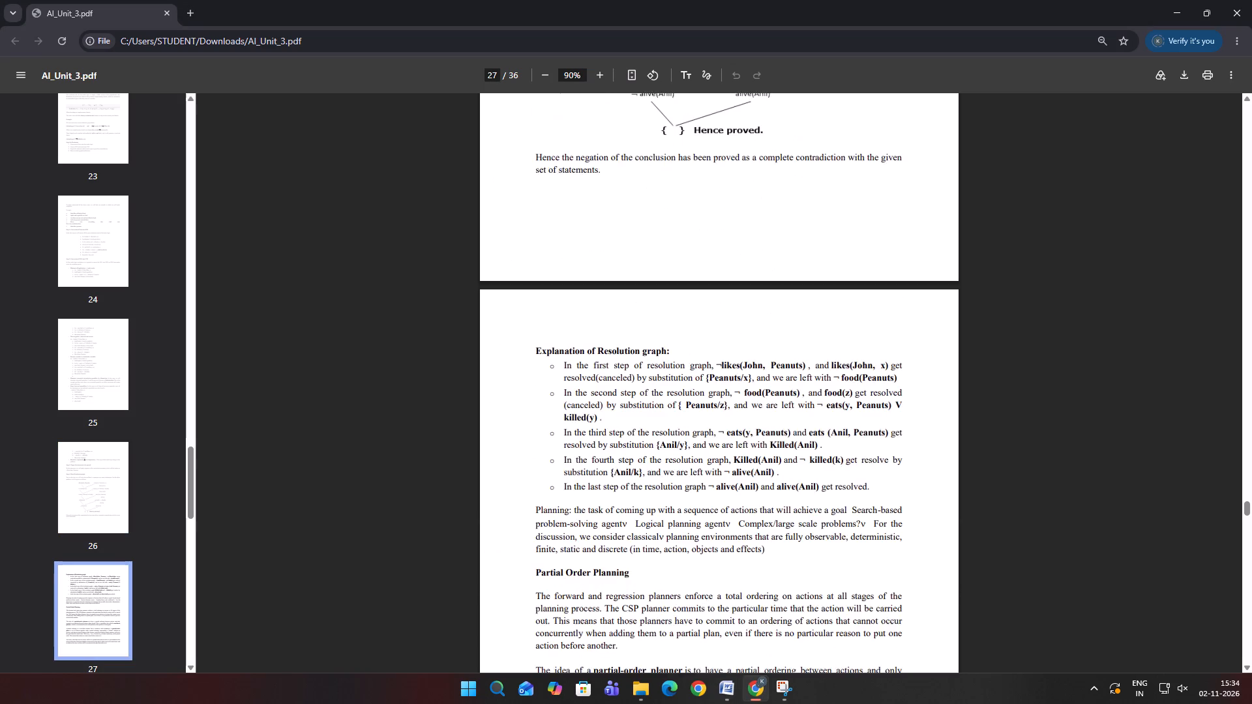
{"action": "scroll", "coordinate": [567, 219], "scroll_direction": "down", "scroll_amount": 1}
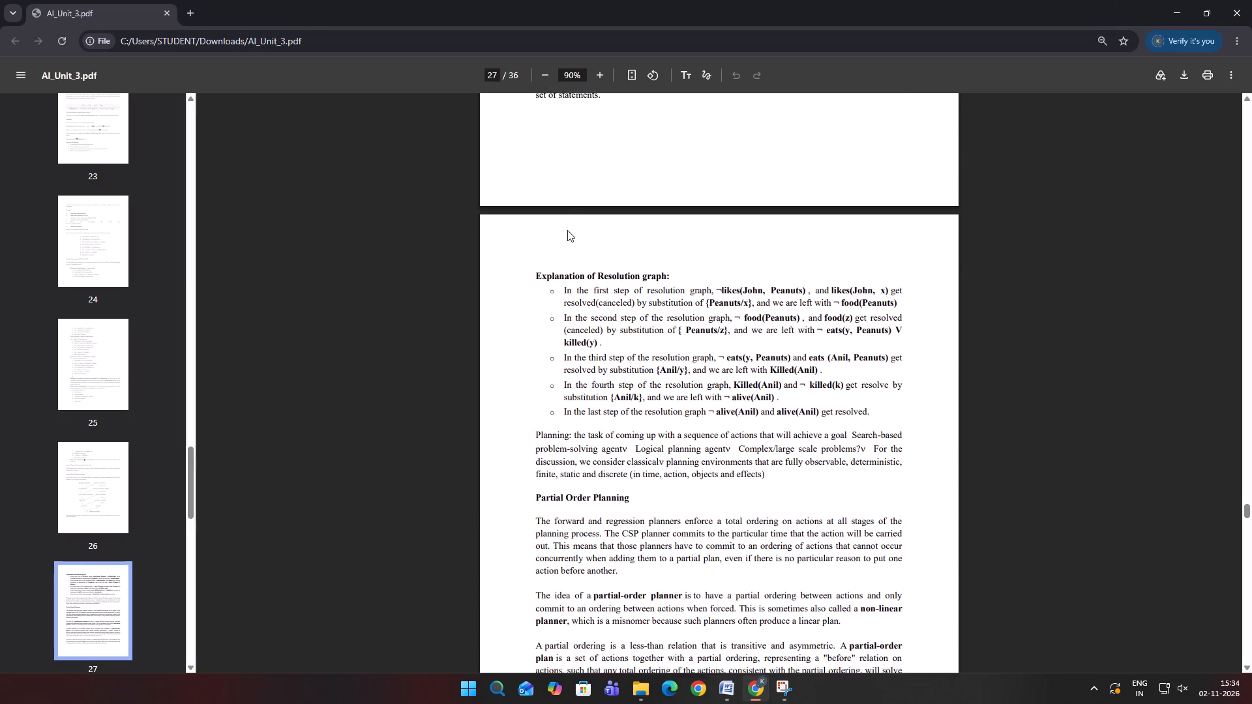
{"action": "scroll", "coordinate": [632, 335], "scroll_direction": "down", "scroll_amount": 2}
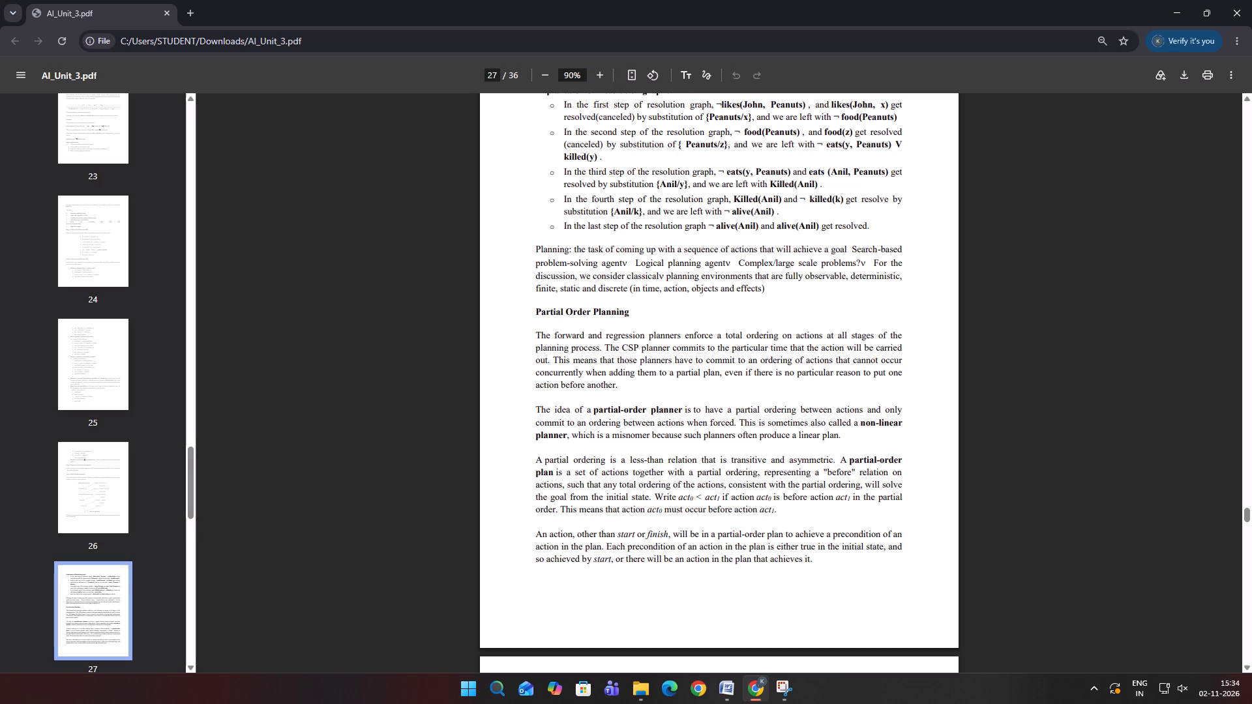
{"action": "scroll", "coordinate": [700, 498], "scroll_direction": "down", "scroll_amount": 4}
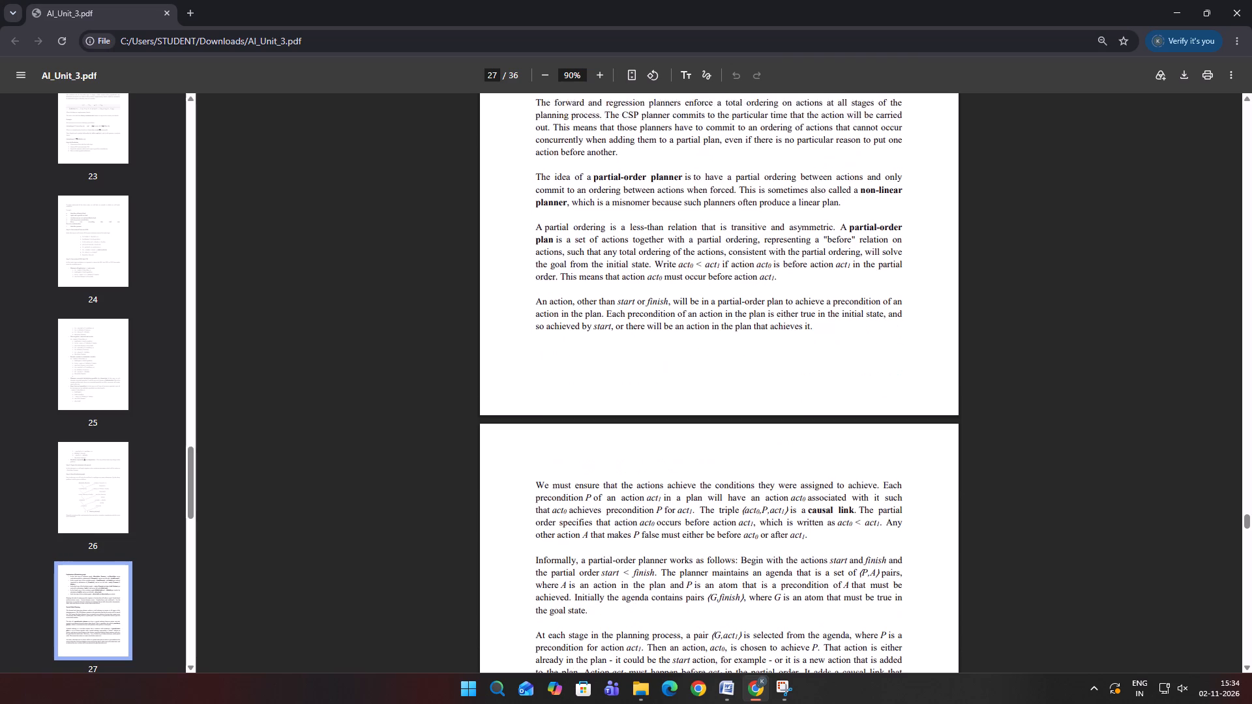
{"action": "scroll", "coordinate": [709, 492], "scroll_direction": "down", "scroll_amount": 5}
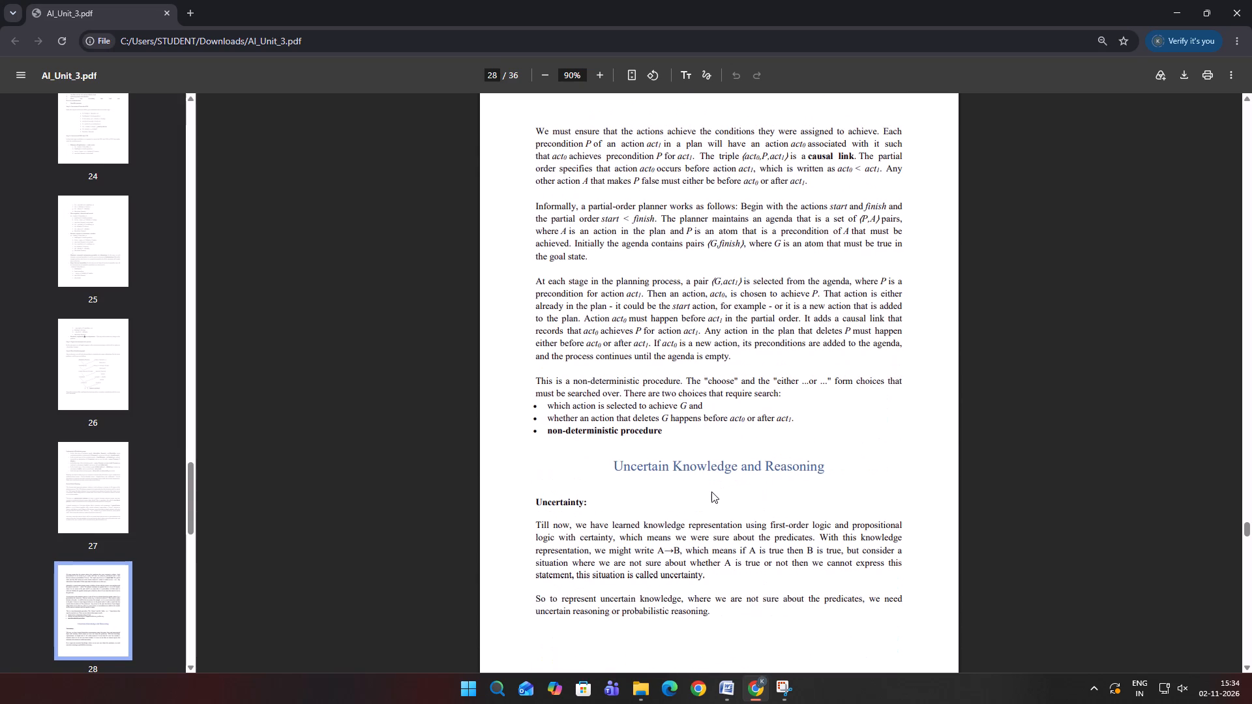
Capture and copy the "Explanation of Resolution graph" section on page 27 with Snipping Tool, from its heading through the last-step bullet.
{"action": "scroll", "coordinate": [713, 491], "scroll_direction": "up", "scroll_amount": 10}
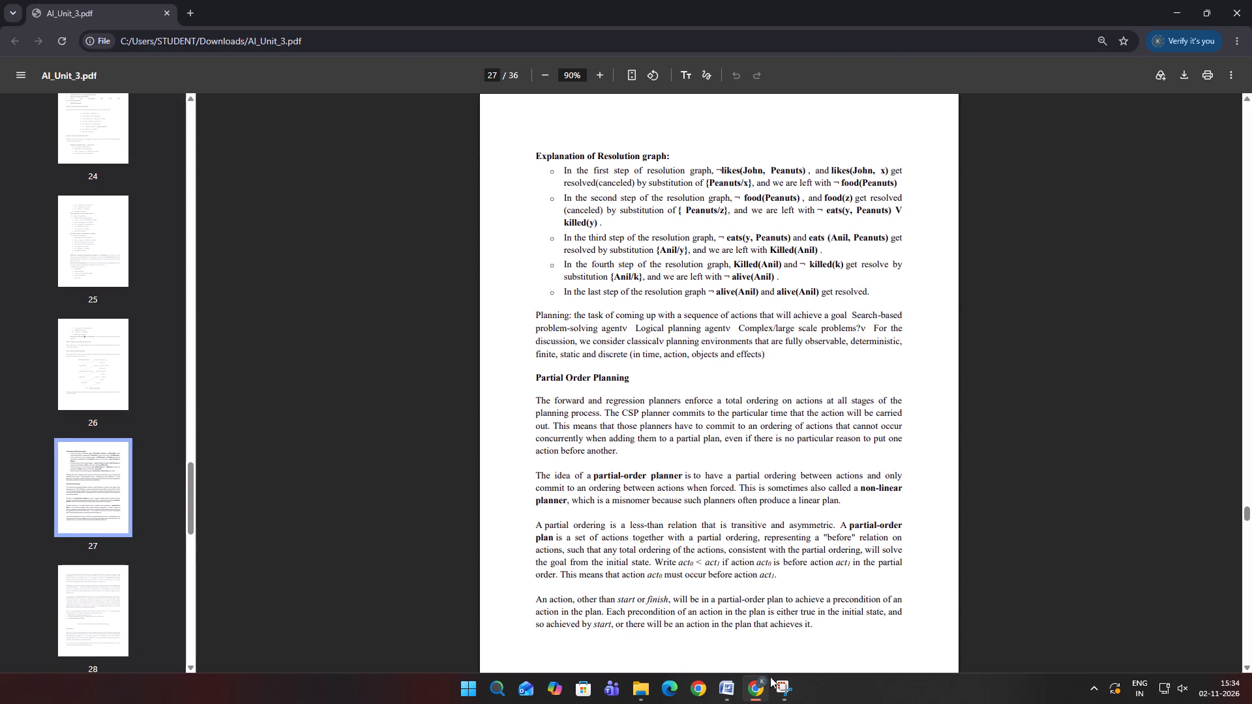
{"action": "left_click", "coordinate": [799, 696]}
{"action": "left_click", "coordinate": [792, 694]}
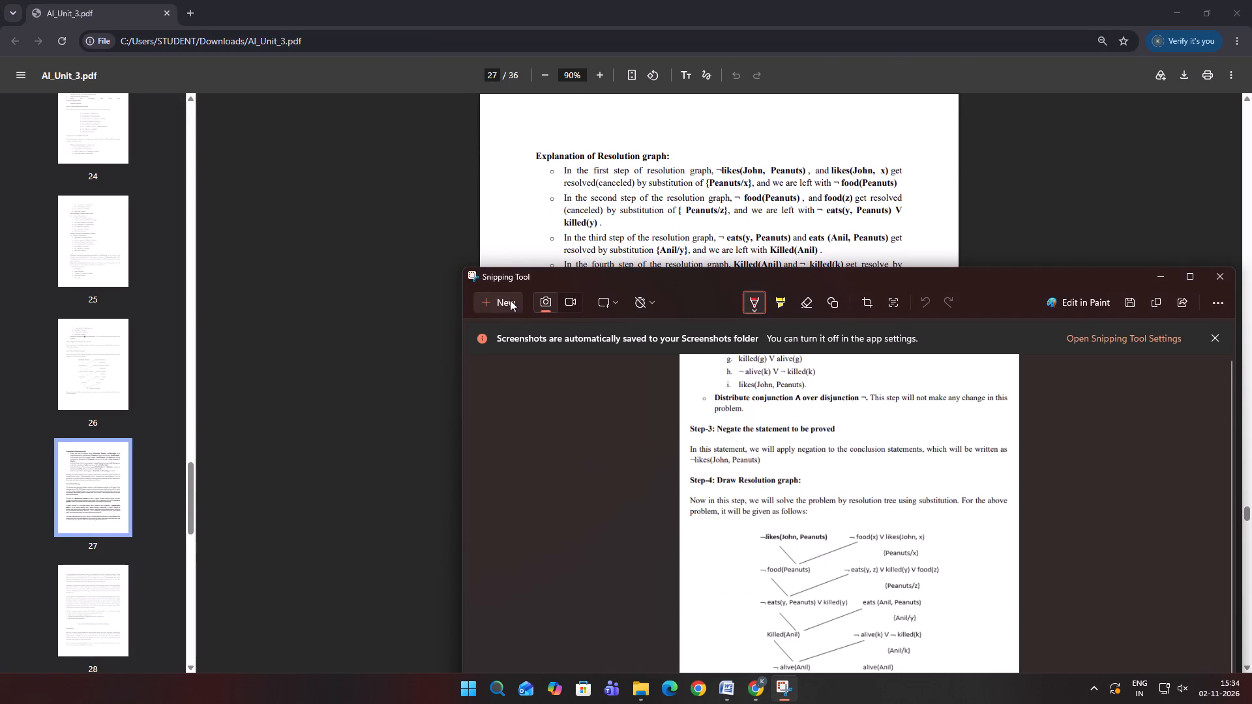
{"action": "left_click", "coordinate": [510, 299]}
{"action": "left_click_drag", "start_coordinate": [522, 141], "coordinate": [631, 276]}
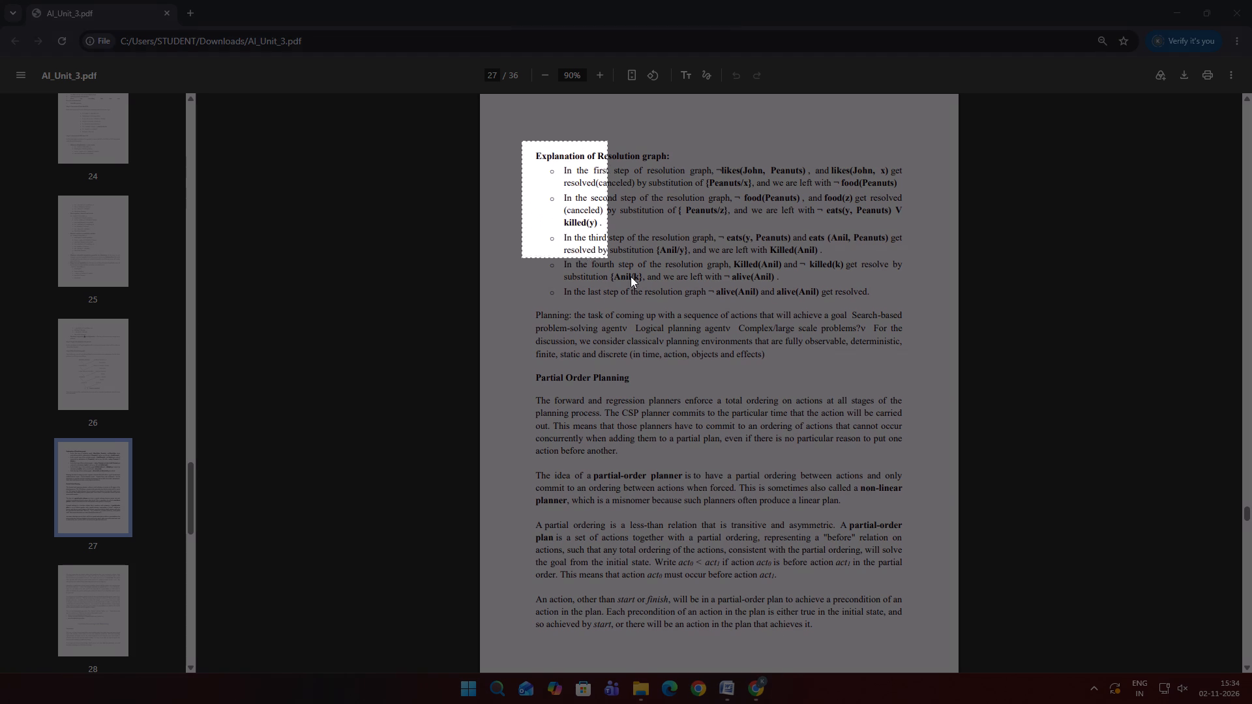
{"action": "left_click_drag", "start_coordinate": [631, 276], "coordinate": [916, 297]}
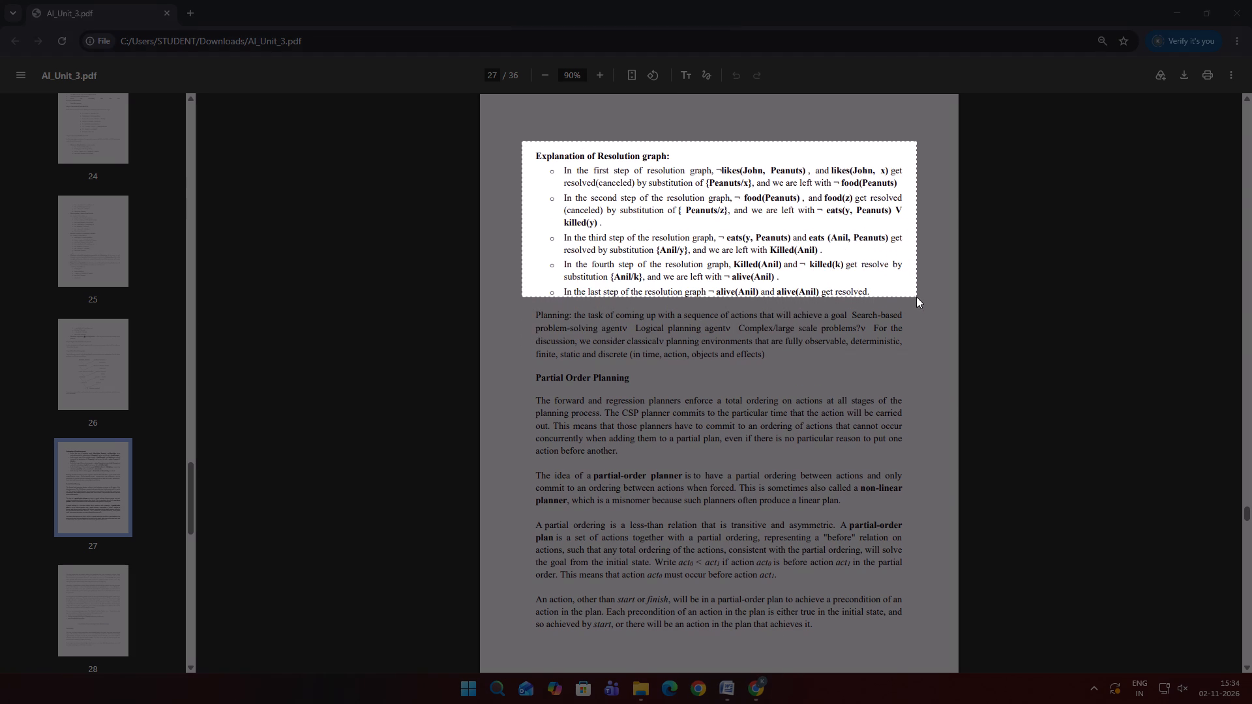
{"action": "left_click_drag", "start_coordinate": [916, 297], "coordinate": [916, 302]}
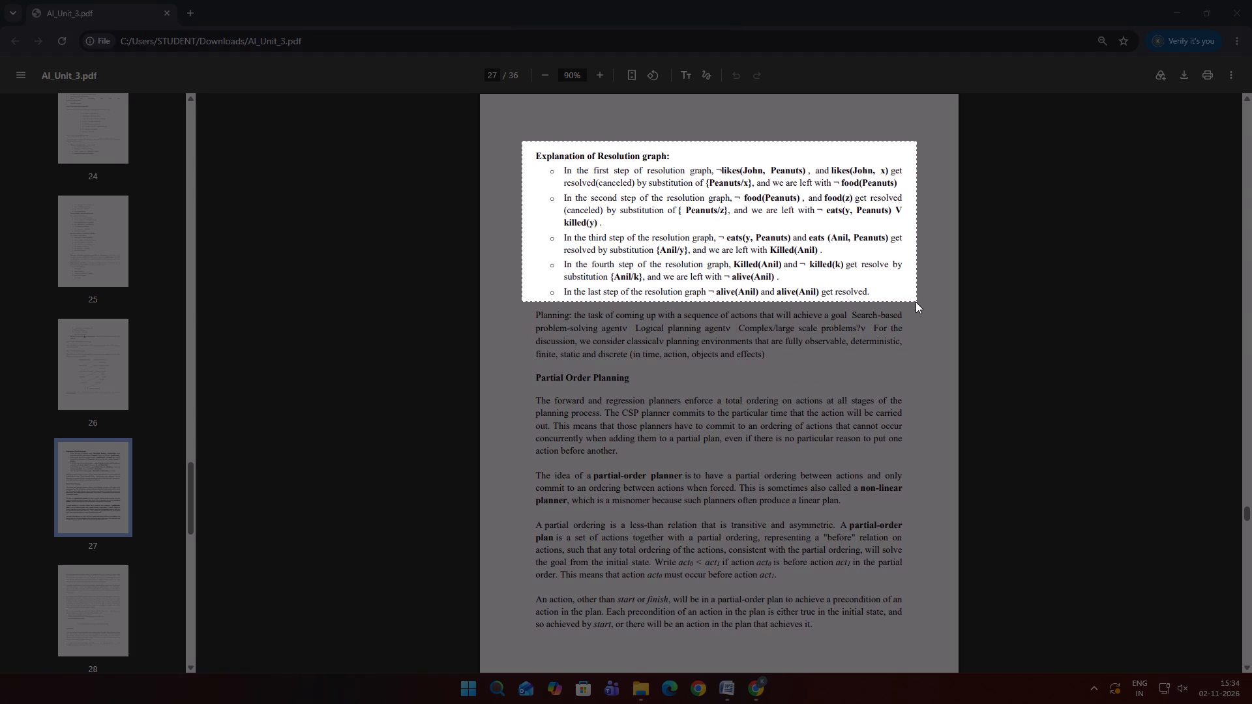
{"action": "left_click_drag", "start_coordinate": [916, 302], "coordinate": [915, 302]}
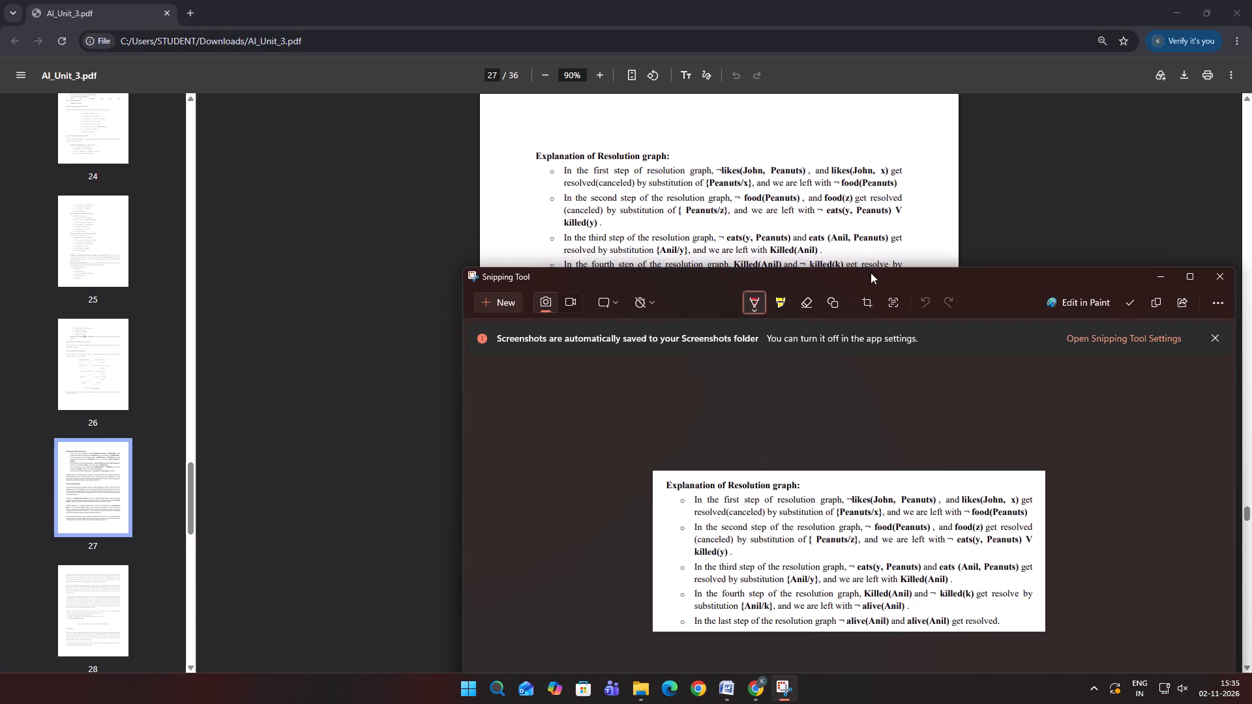
{"action": "key", "text": "ctrl+c"}
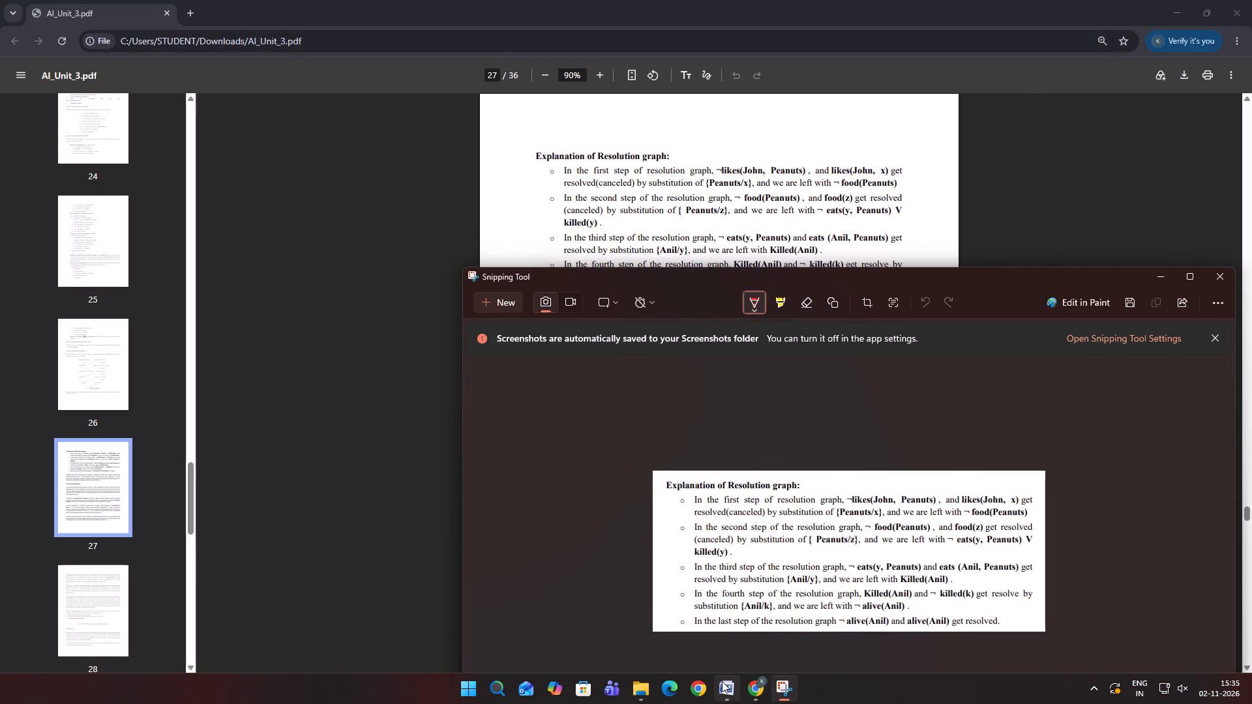
Paste the explanation capture on a new line after the page 26 capture in Doc3.docx and save the document.
{"action": "left_click", "coordinate": [722, 681]}
{"action": "key", "text": "Return"}
{"action": "key", "text": "ctrl+v"}
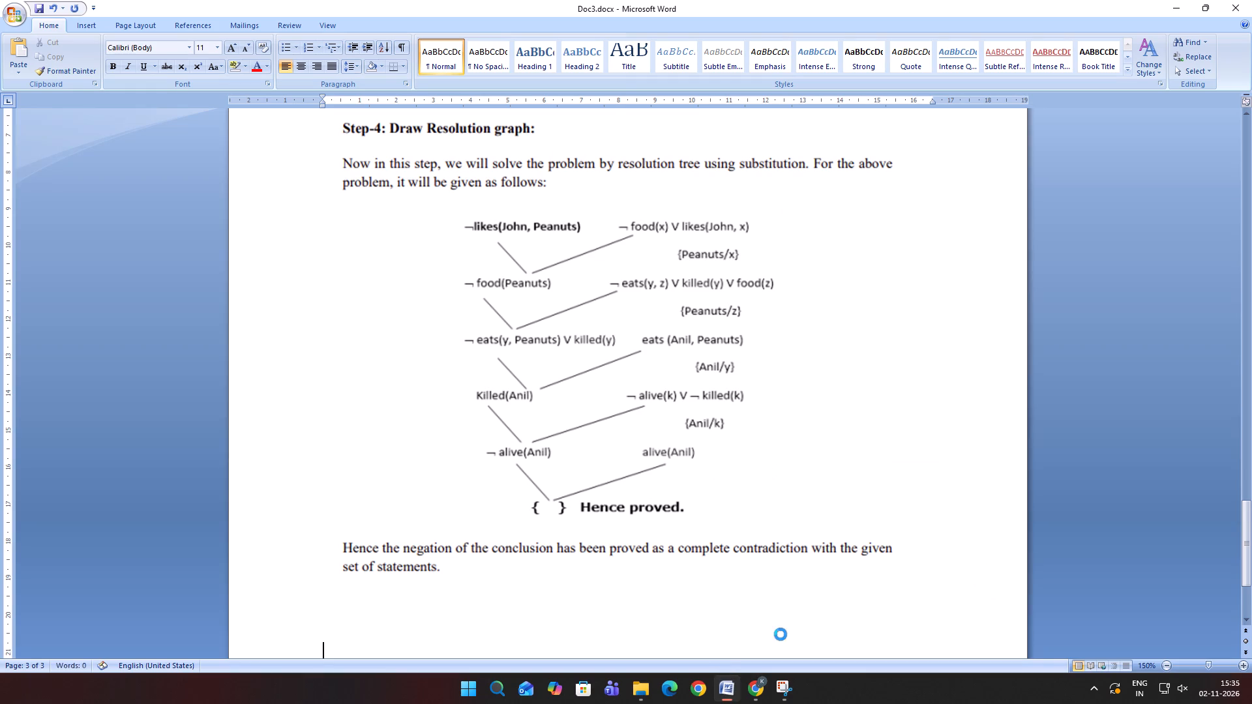
{"action": "left_click", "coordinate": [40, 5]}
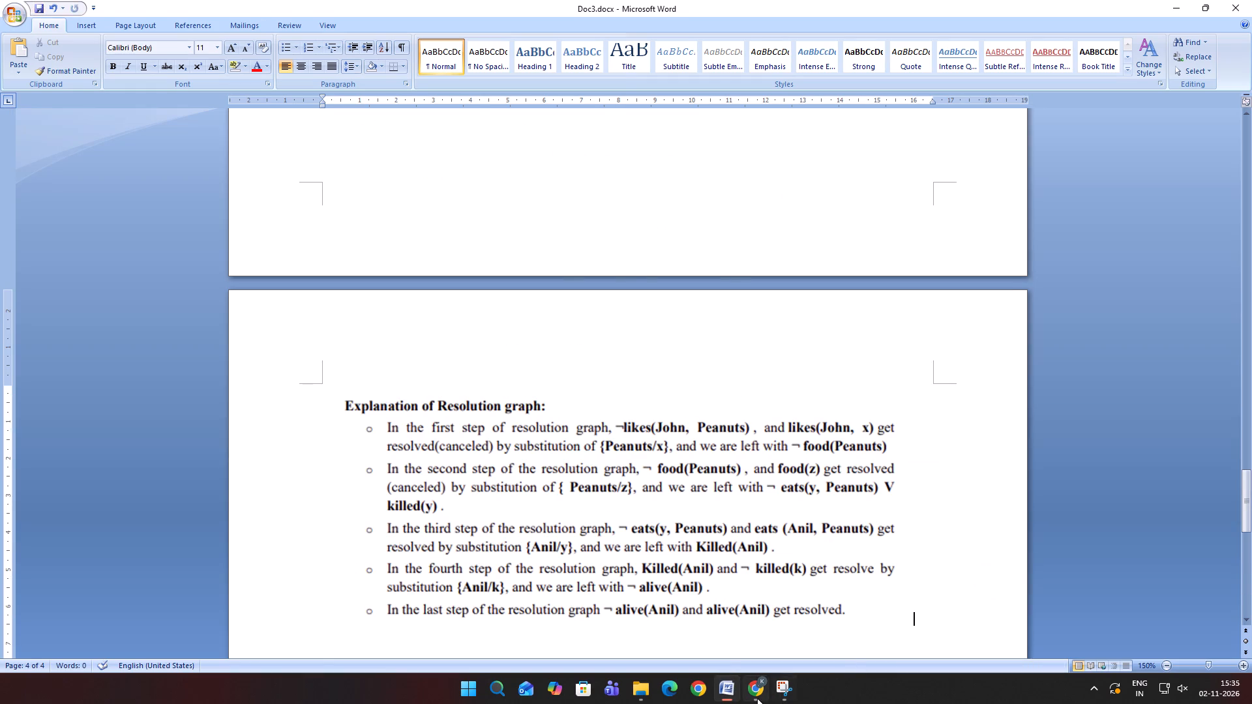
Return to AI_Unit_3.pdf in Chrome and look through the Partial Order Planning section on pages 27 and 28.
{"action": "left_click", "coordinate": [756, 696]}
{"action": "scroll", "coordinate": [777, 602], "scroll_direction": "down", "scroll_amount": 4}
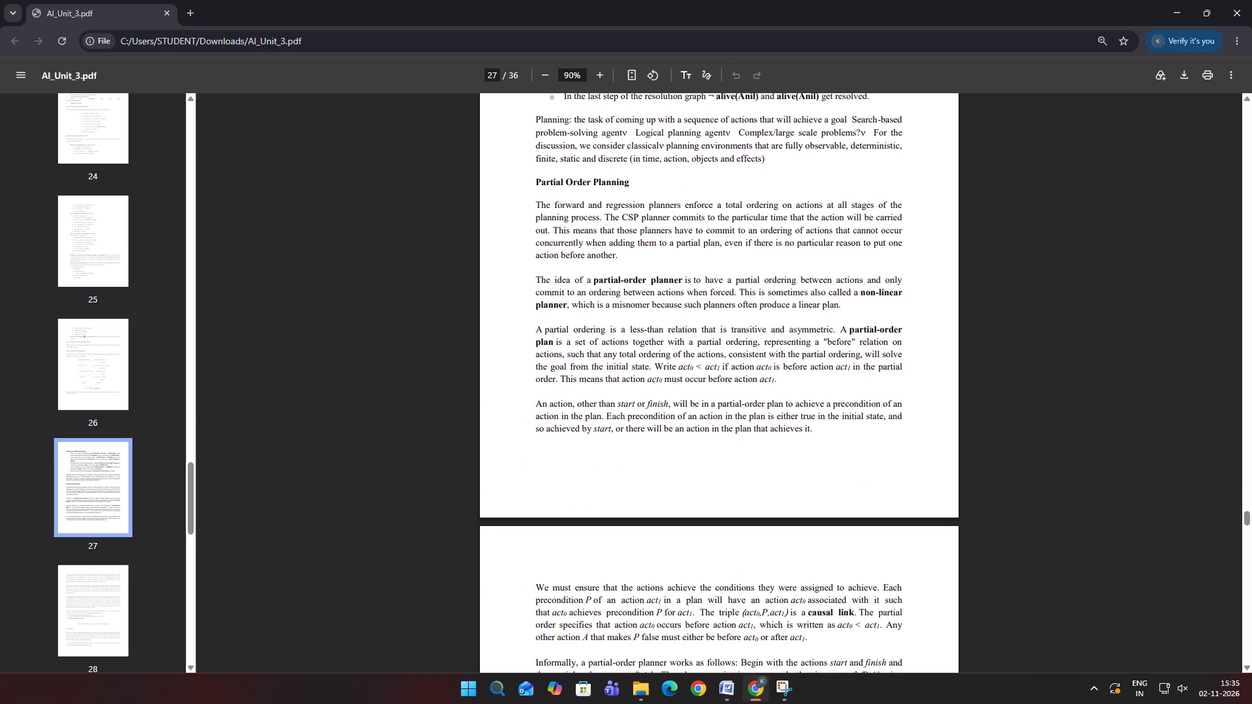
{"action": "scroll", "coordinate": [777, 602], "scroll_direction": "down", "scroll_amount": 1}
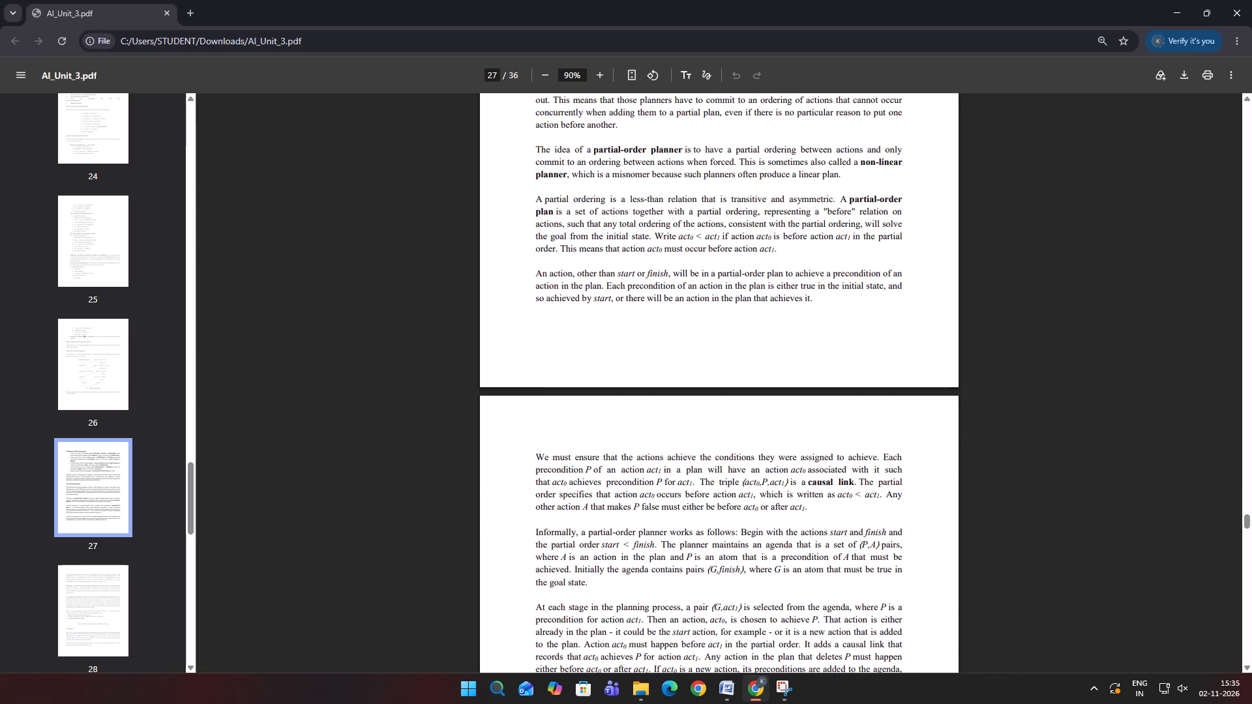
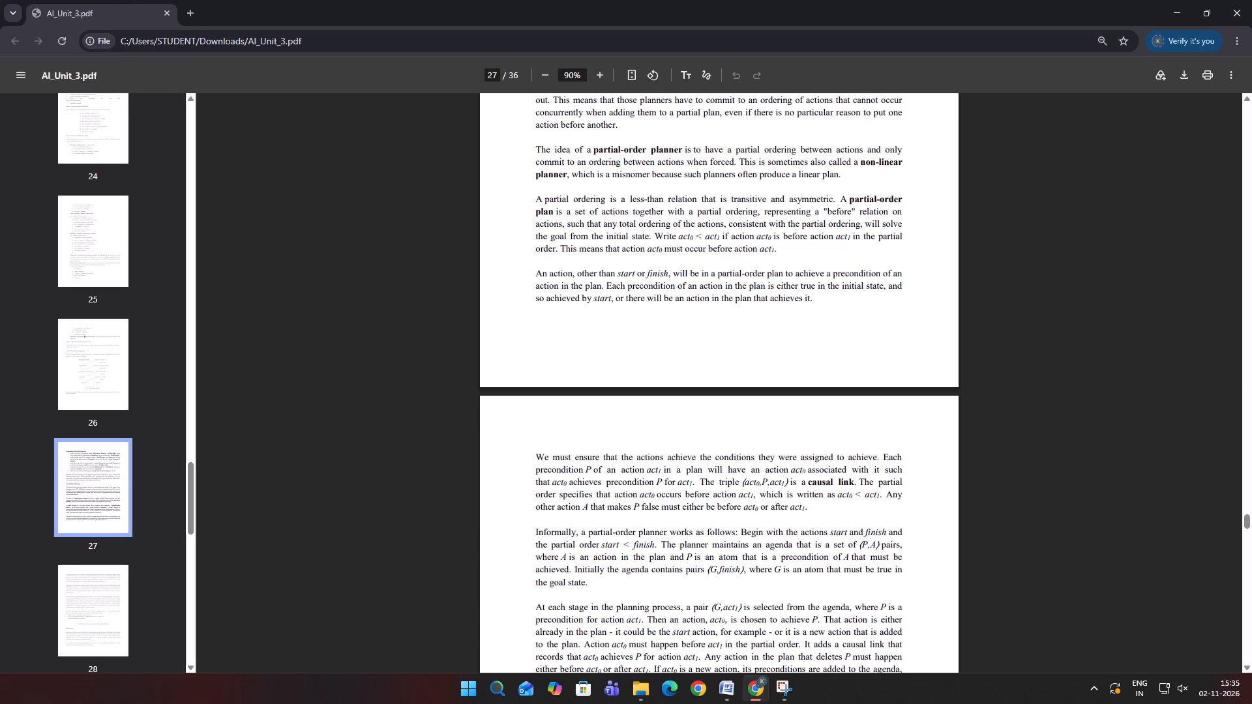
Look through pages 28 to 30 of AI_Unit_3.pdf, covering uncertainty, probabilistic reasoning and conditional probability, for pages to print.
{"action": "scroll", "coordinate": [631, 217], "scroll_direction": "down", "scroll_amount": 5}
{"action": "scroll", "coordinate": [814, 250], "scroll_direction": "down", "scroll_amount": 1}
{"action": "scroll", "coordinate": [780, 339], "scroll_direction": "down", "scroll_amount": 2}
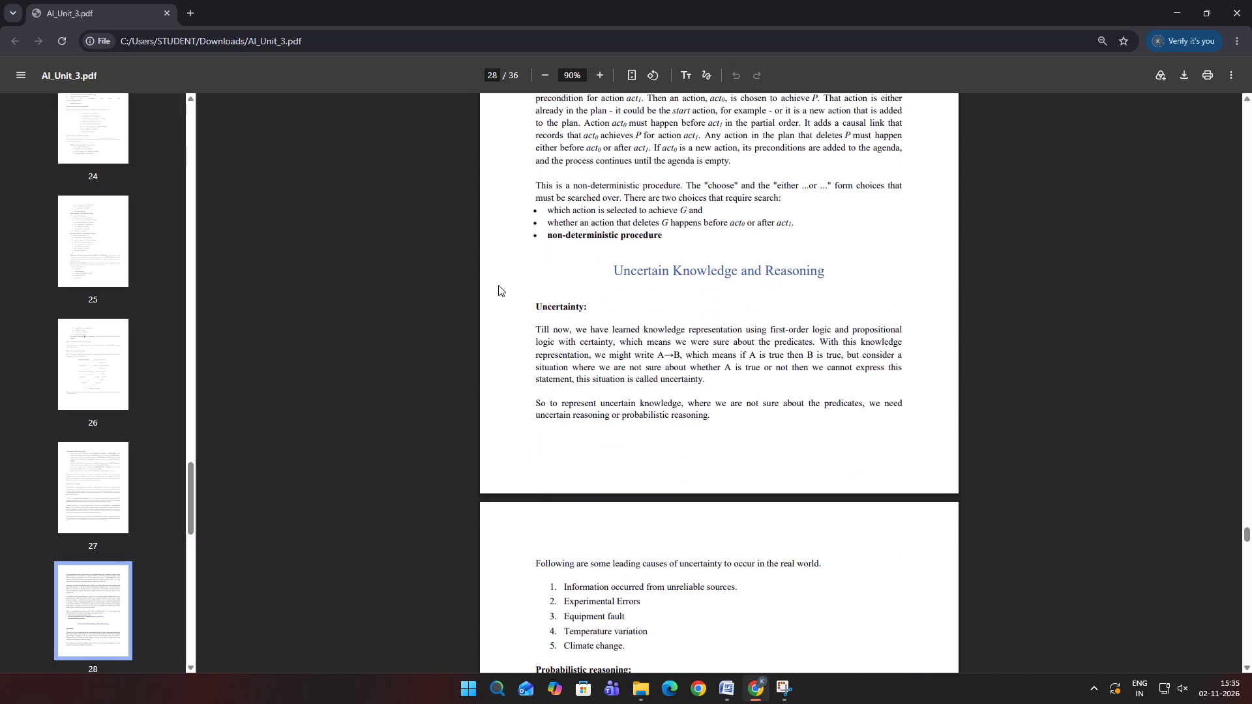
{"action": "scroll", "coordinate": [748, 303], "scroll_direction": "down", "scroll_amount": 4}
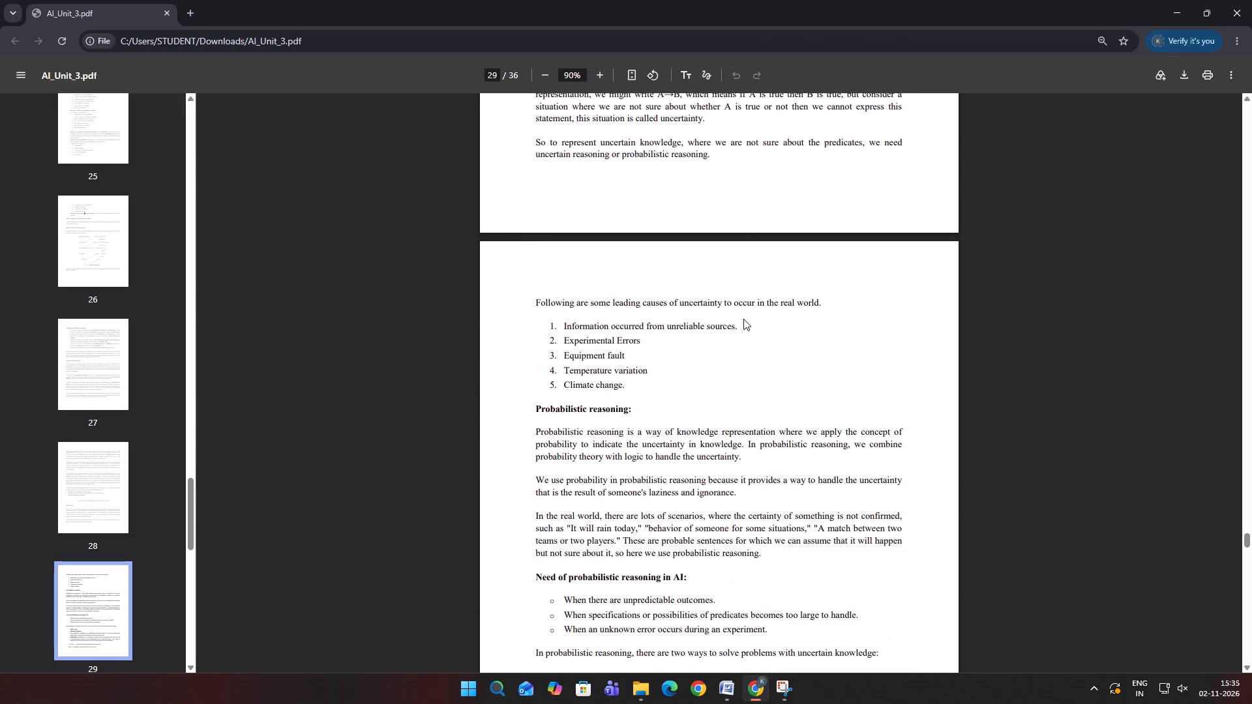
{"action": "scroll", "coordinate": [743, 319], "scroll_direction": "down", "scroll_amount": 3}
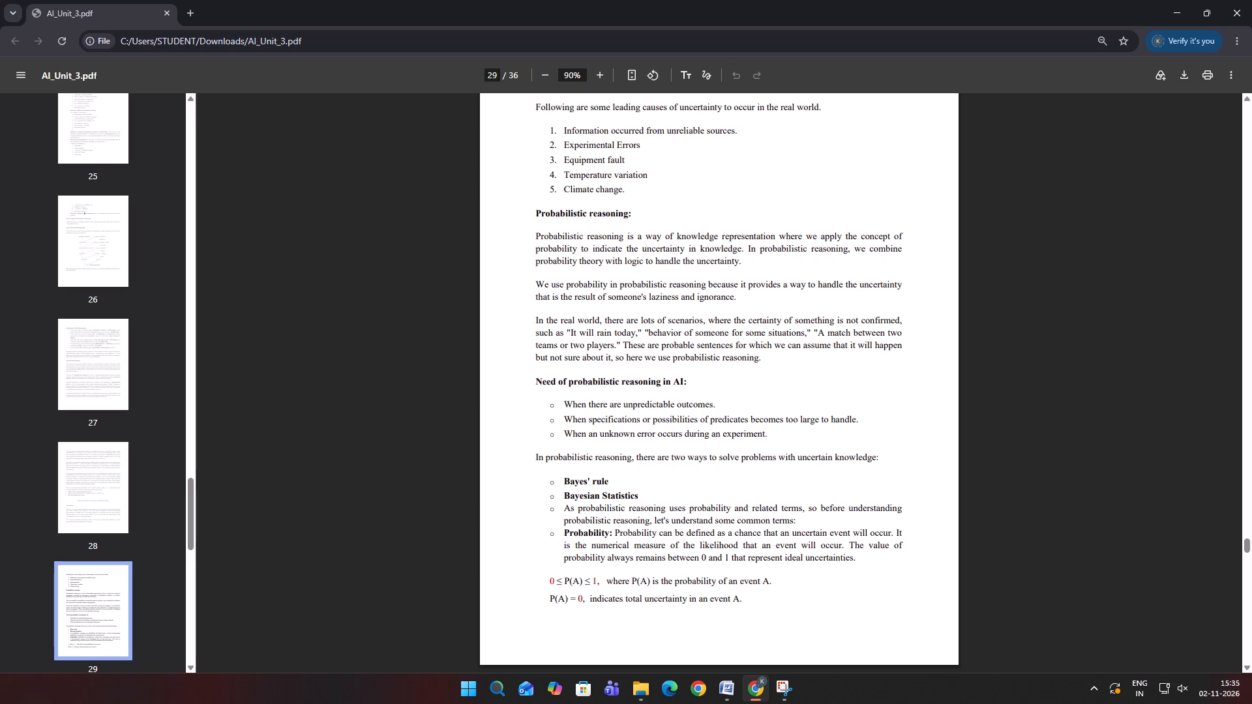
{"action": "scroll", "coordinate": [668, 291], "scroll_direction": "up", "scroll_amount": 3}
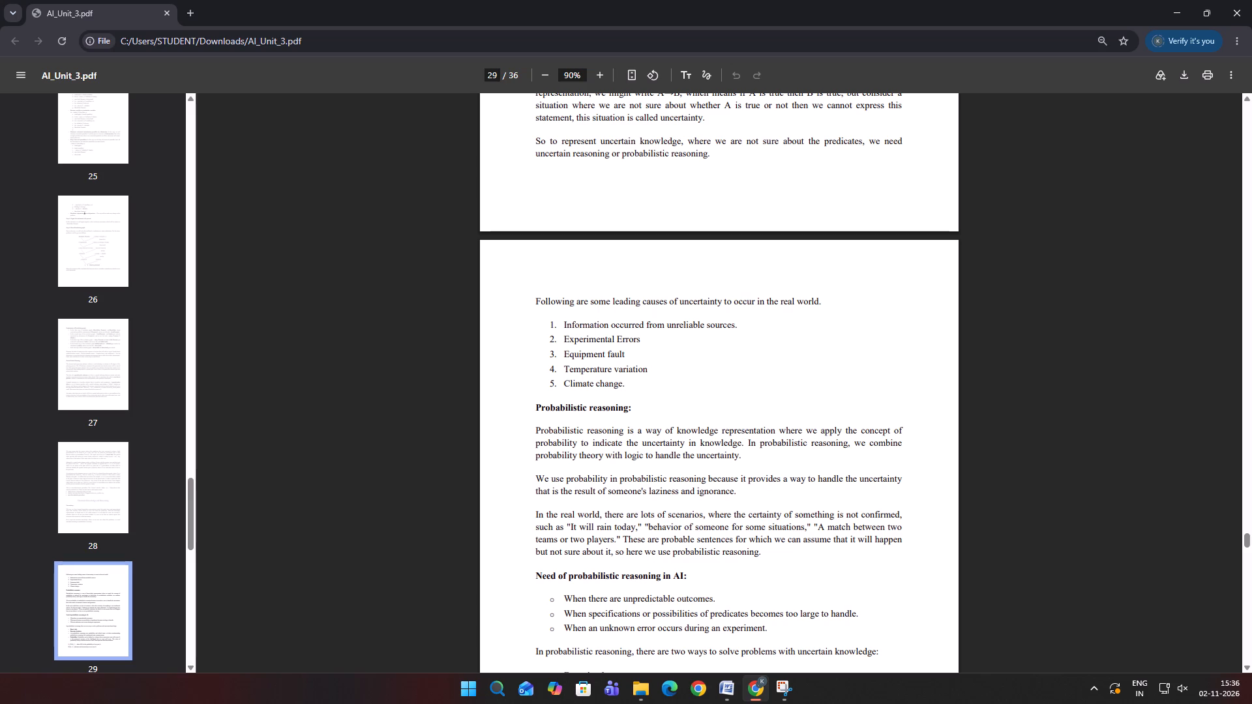
{"action": "scroll", "coordinate": [640, 322], "scroll_direction": "up", "scroll_amount": 2}
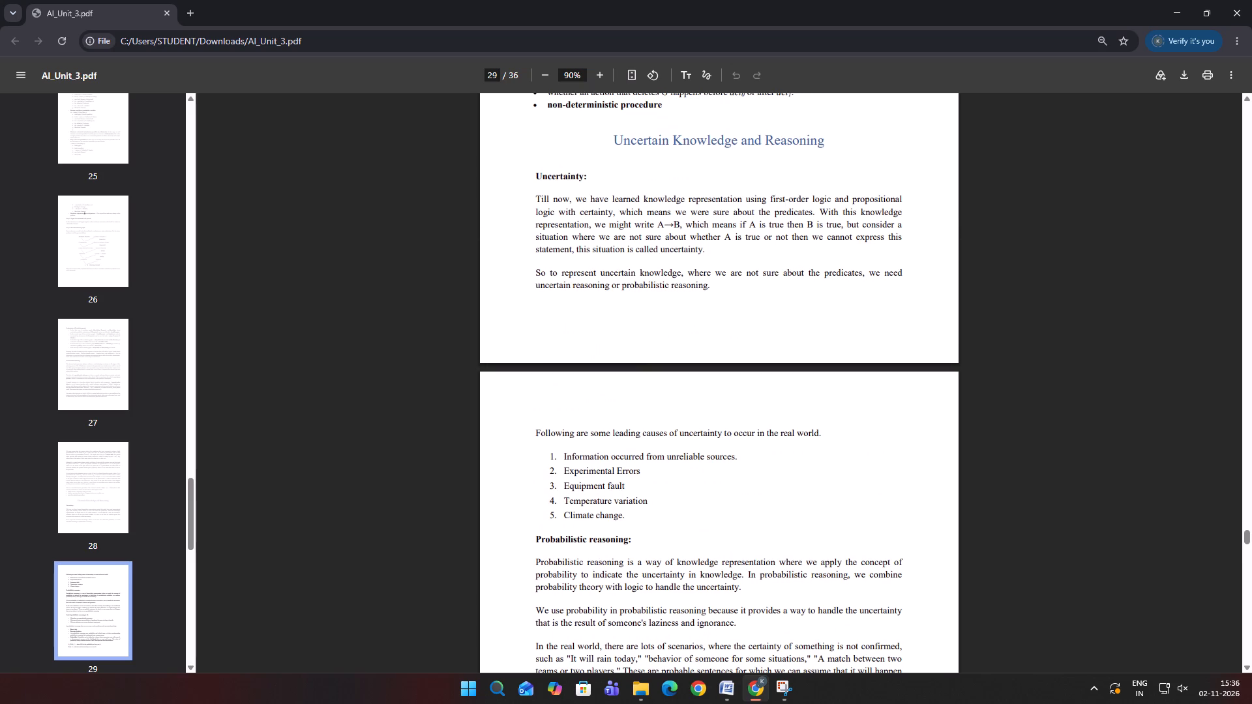
{"action": "scroll", "coordinate": [633, 408], "scroll_direction": "down", "scroll_amount": 1}
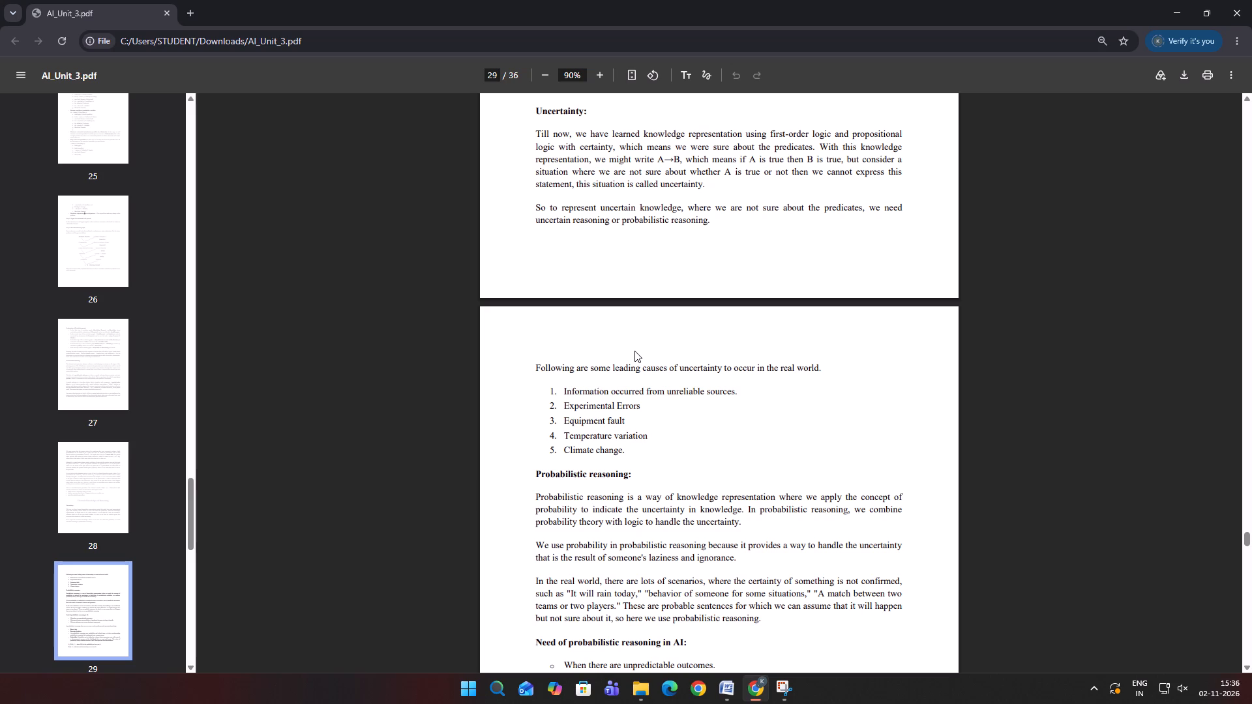
{"action": "scroll", "coordinate": [578, 408], "scroll_direction": "down", "scroll_amount": 2}
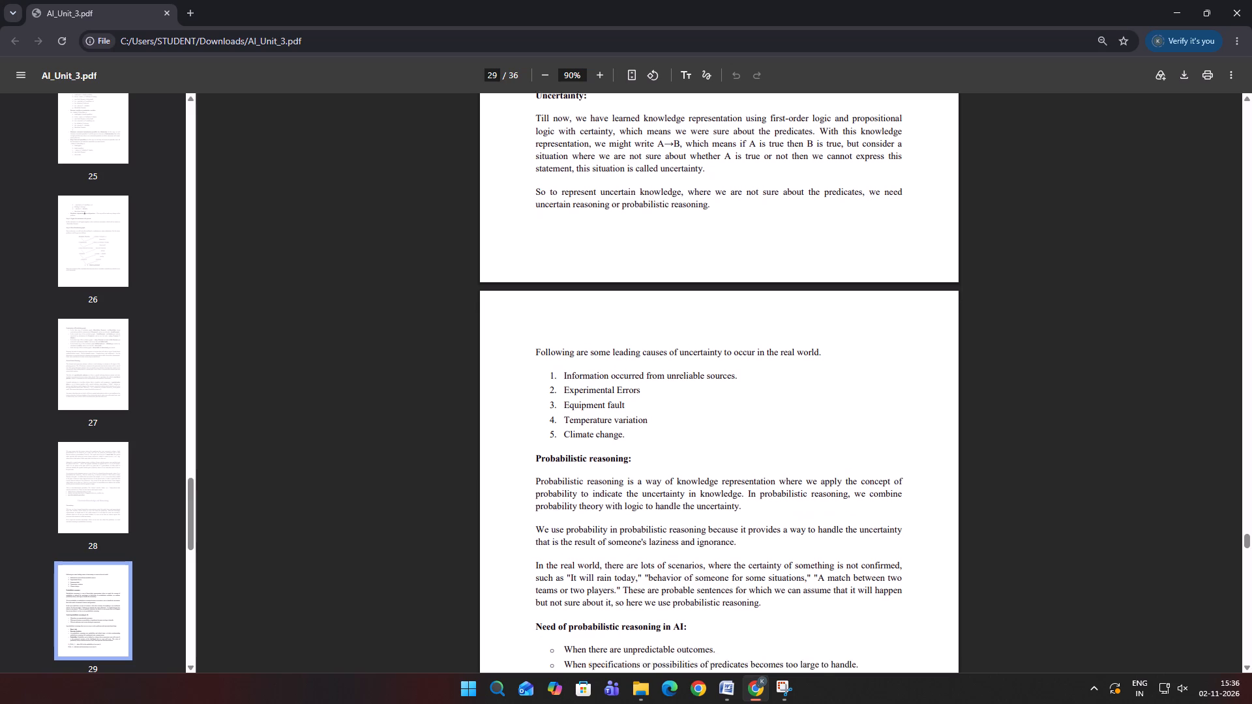
{"action": "left_click", "coordinate": [598, 406]}
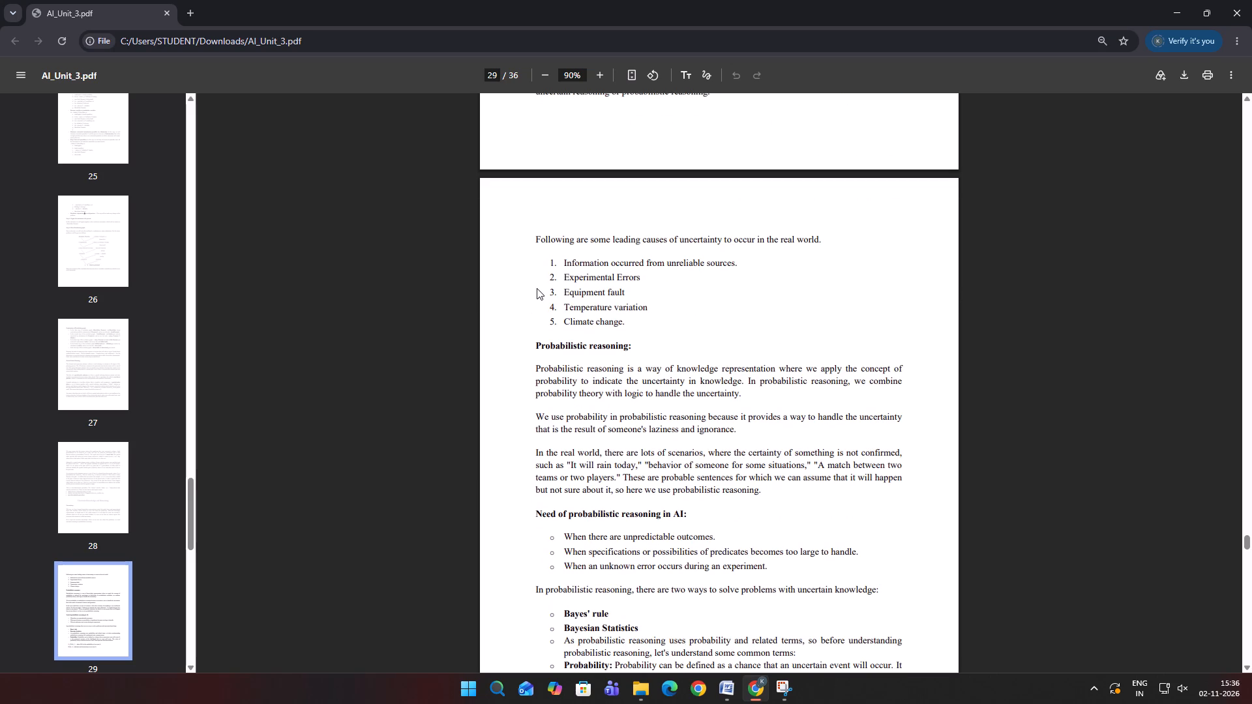
{"action": "left_click", "coordinate": [538, 287]}
{"action": "scroll", "coordinate": [132, 613], "scroll_direction": "down", "scroll_amount": 2}
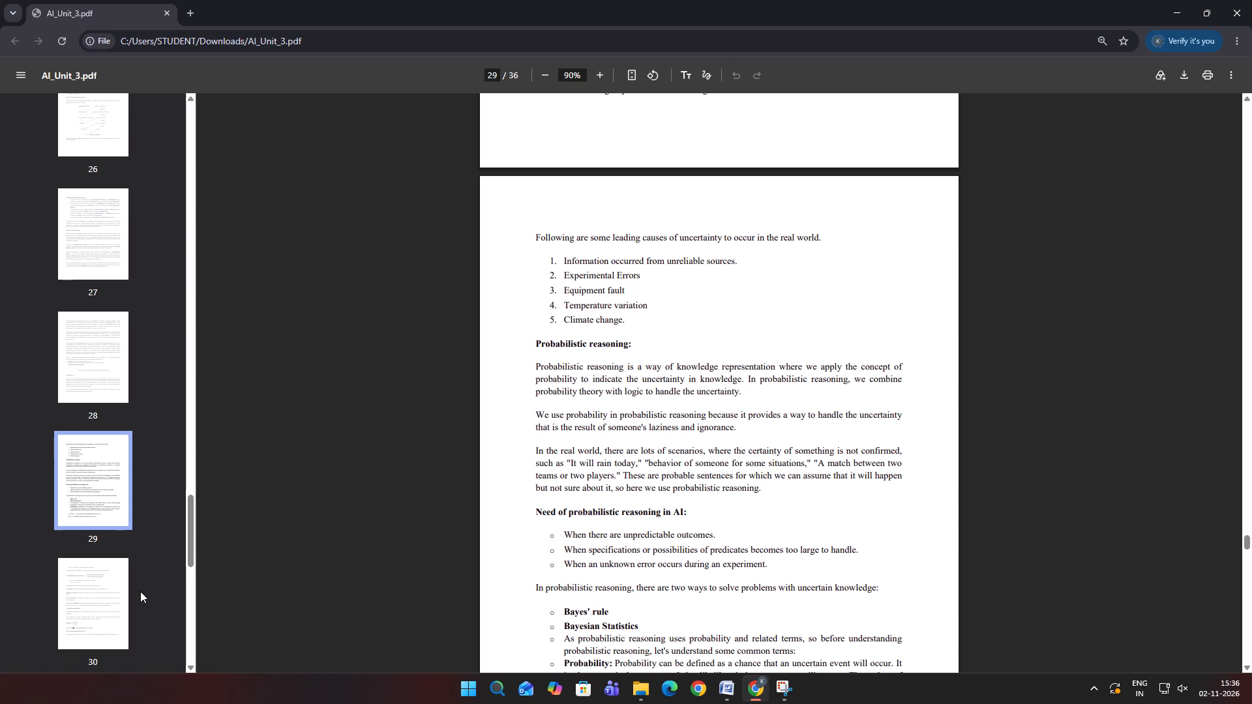
{"action": "scroll", "coordinate": [662, 418], "scroll_direction": "down", "scroll_amount": 4}
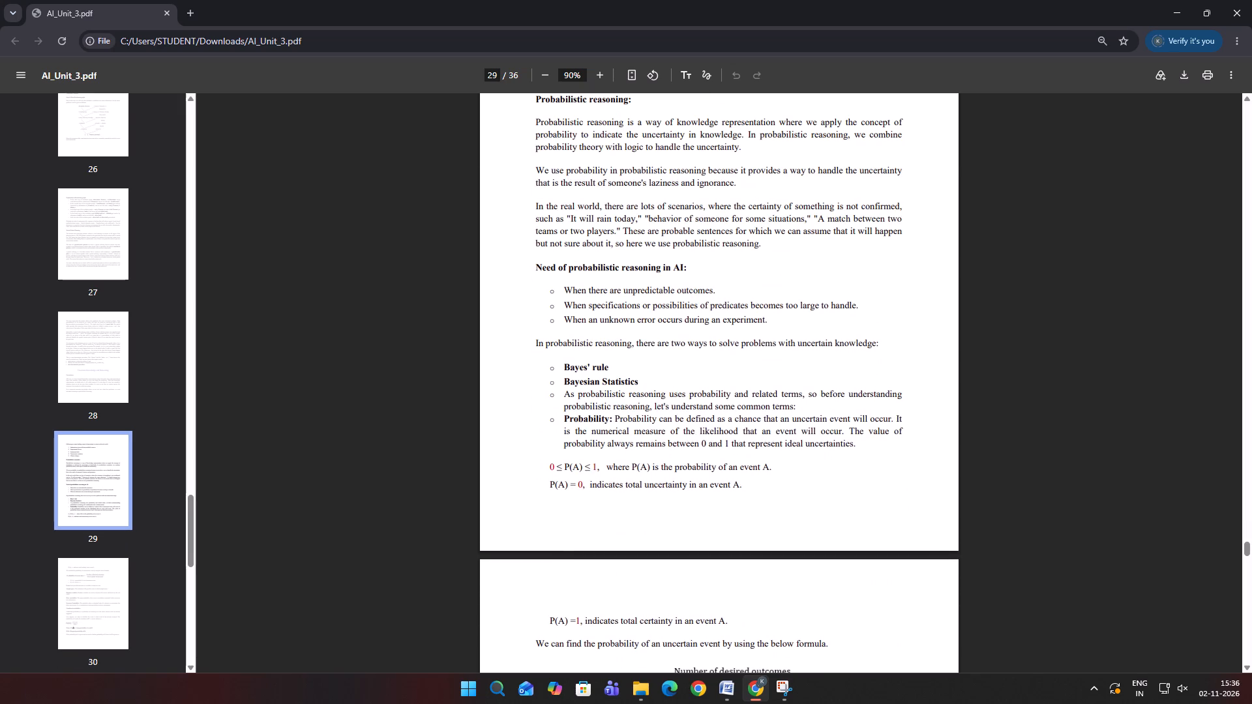
{"action": "scroll", "coordinate": [668, 437], "scroll_direction": "down", "scroll_amount": 6}
Print only page 29 of AI_Unit_3.pdf, the probabilistic reasoning page, as one copy on the HP Laser 1003-1008.
{"action": "scroll", "coordinate": [649, 427], "scroll_direction": "up", "scroll_amount": 3}
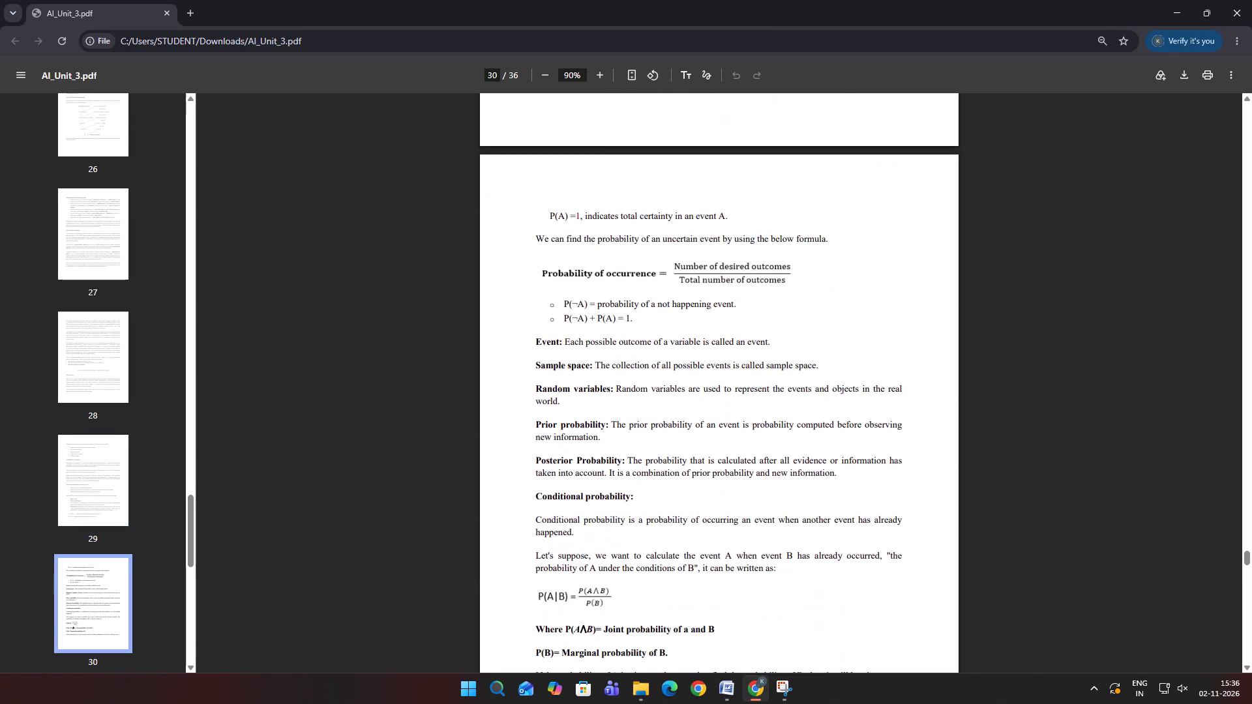
{"action": "scroll", "coordinate": [649, 427], "scroll_direction": "up", "scroll_amount": 6}
{"action": "left_click", "coordinate": [624, 376]}
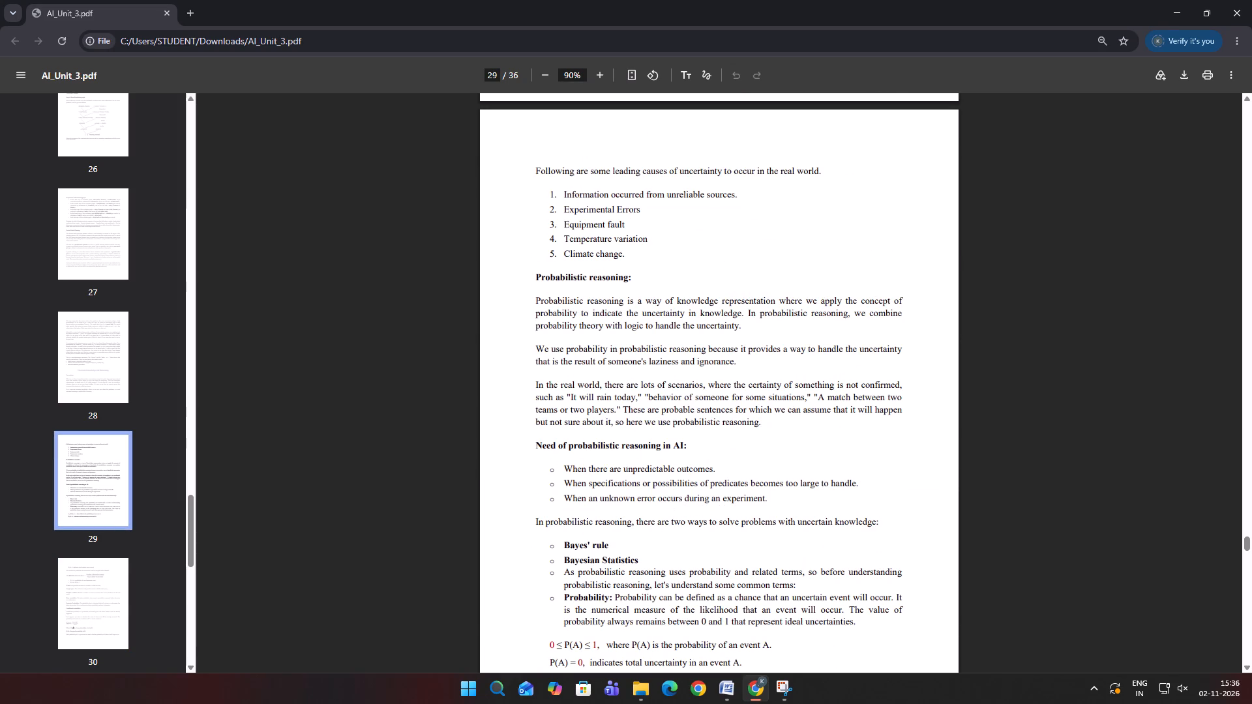
{"action": "left_click", "coordinate": [1214, 72]}
{"action": "left_click", "coordinate": [934, 177]}
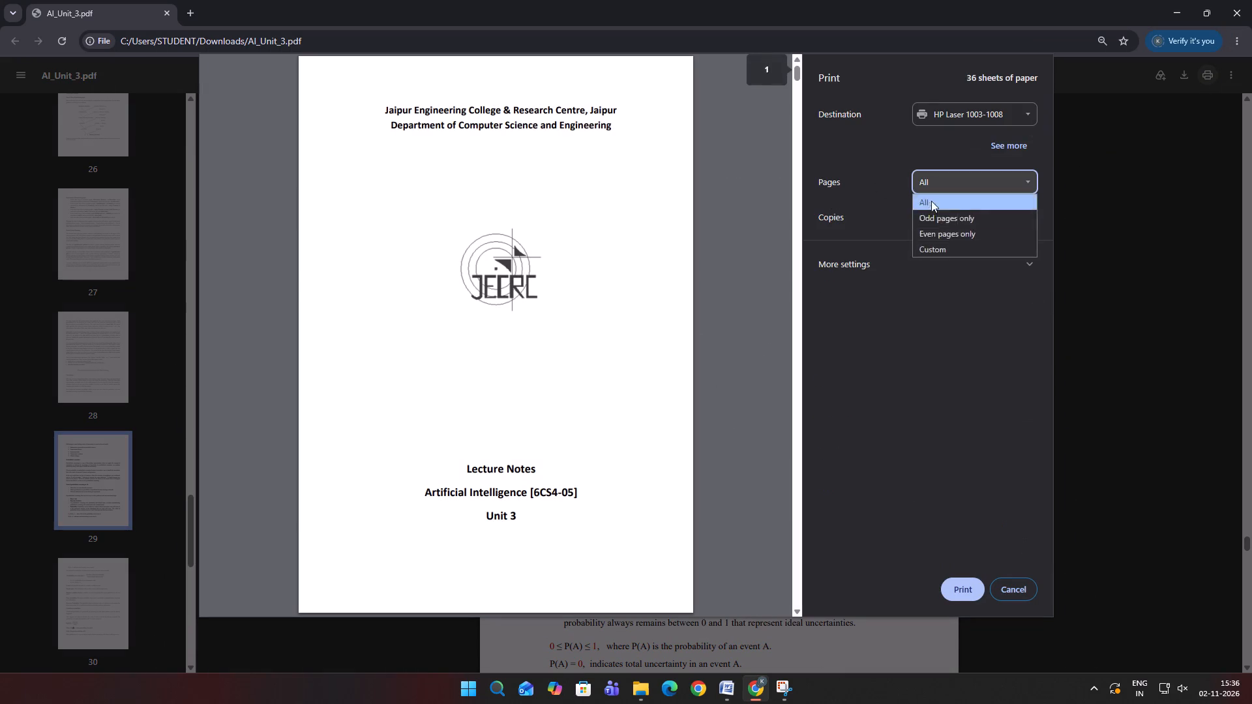
{"action": "left_click", "coordinate": [936, 247]}
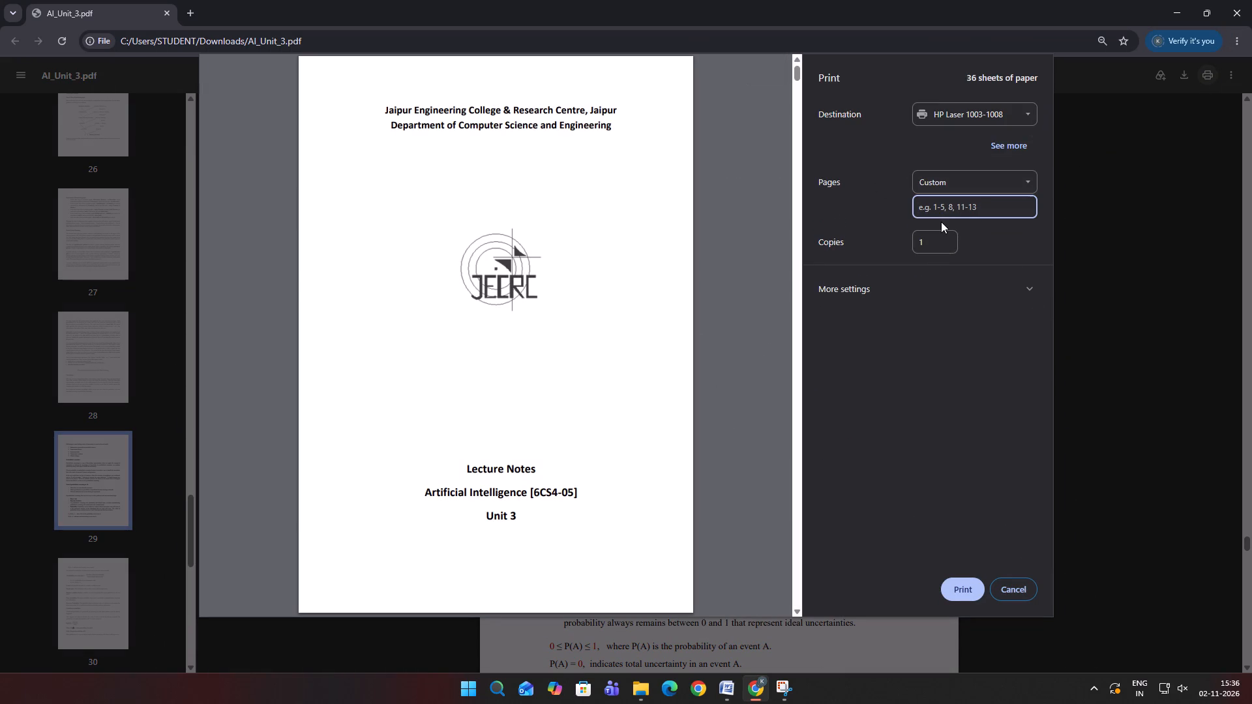
{"action": "type", "text": "29"}
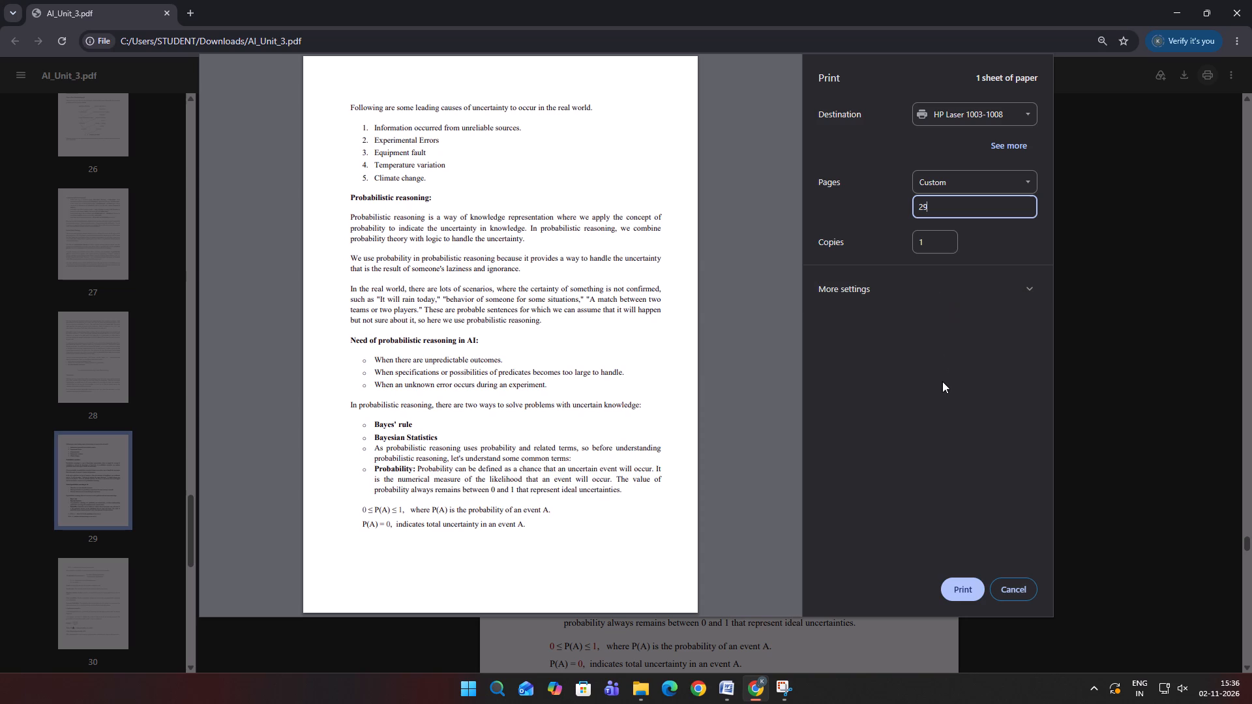
{"action": "left_click", "coordinate": [958, 588]}
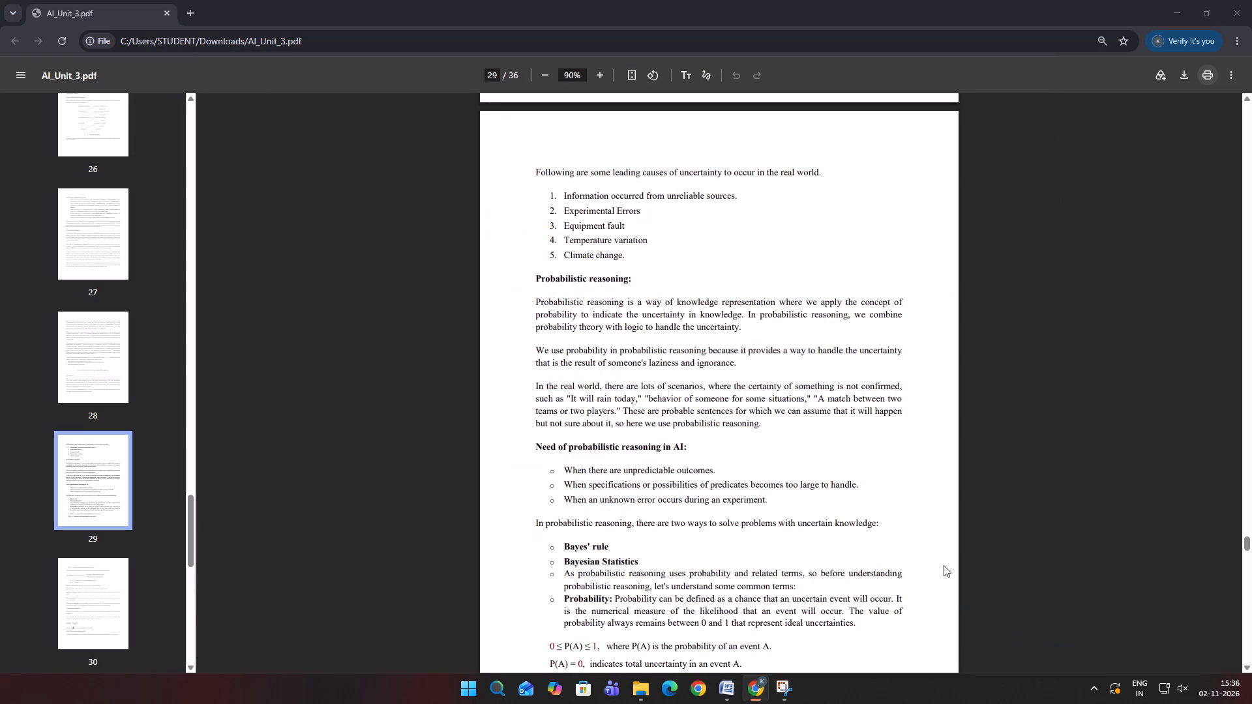
Print only page 30 of AI_Unit_3.pdf, with the probability terms and conditional probability, on the HP Laser 1003-1008.
{"action": "scroll", "coordinate": [841, 513], "scroll_direction": "down", "scroll_amount": 6}
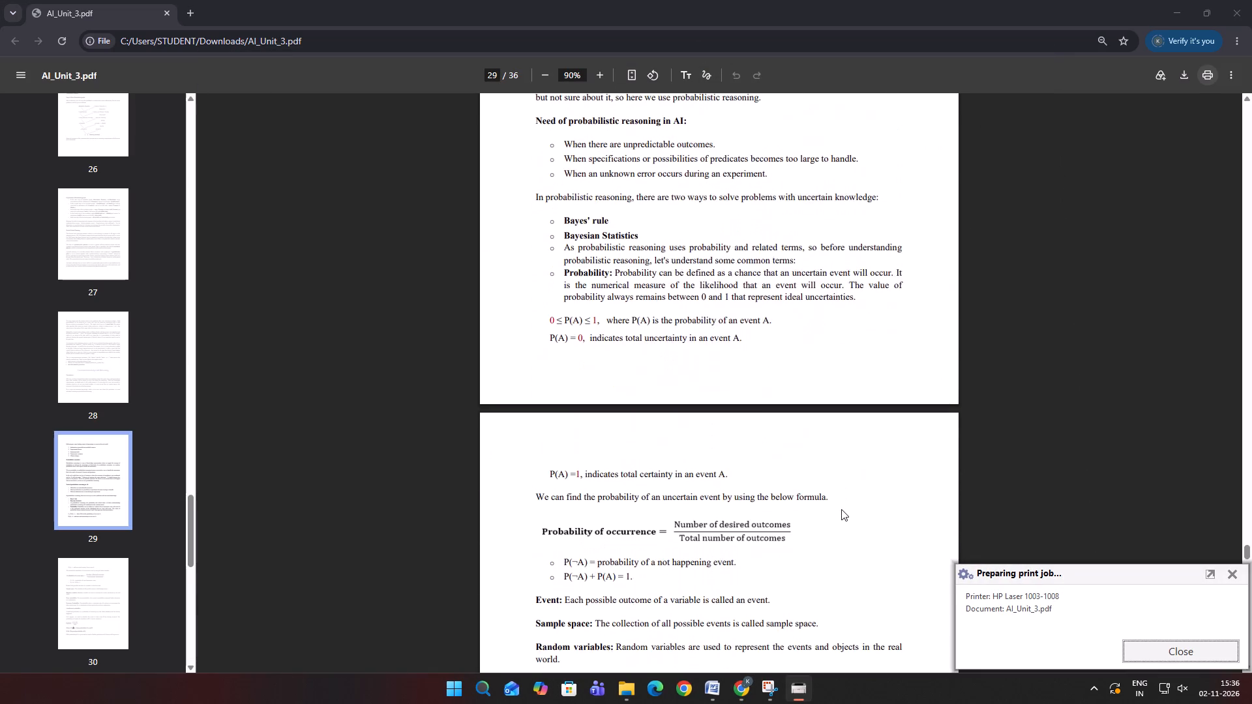
{"action": "scroll", "coordinate": [841, 509], "scroll_direction": "down", "scroll_amount": 5}
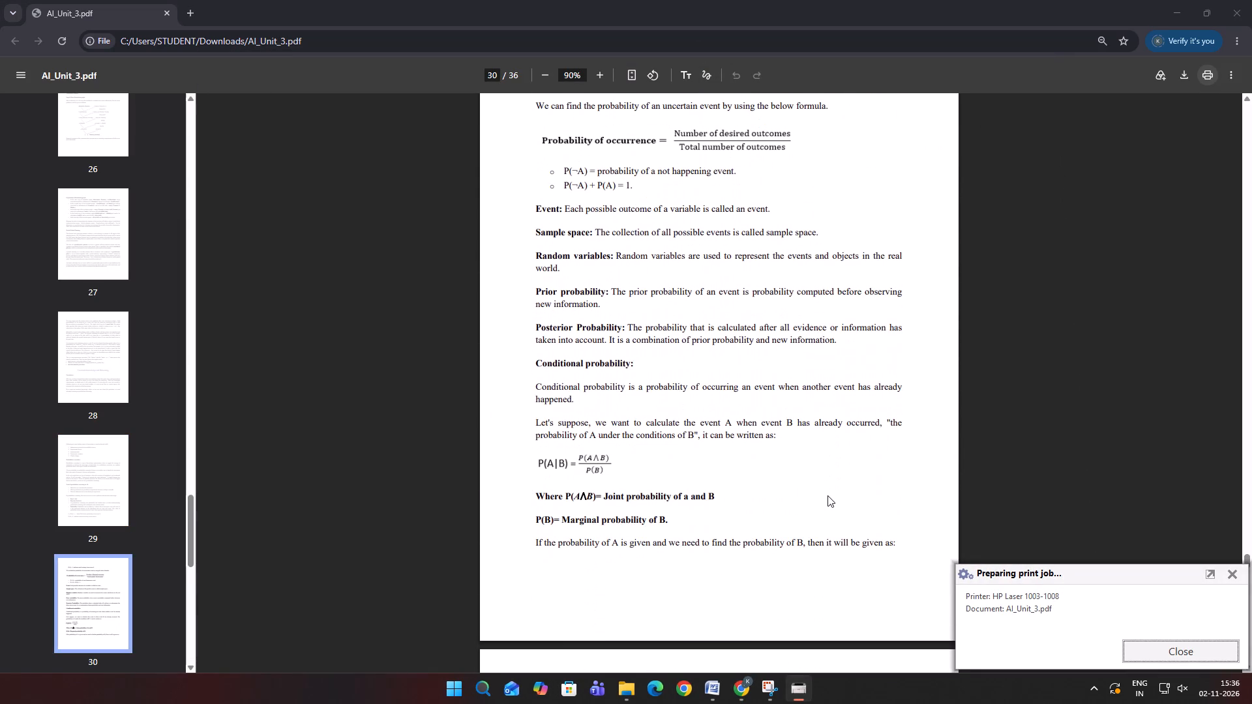
{"action": "left_click", "coordinate": [1204, 68]}
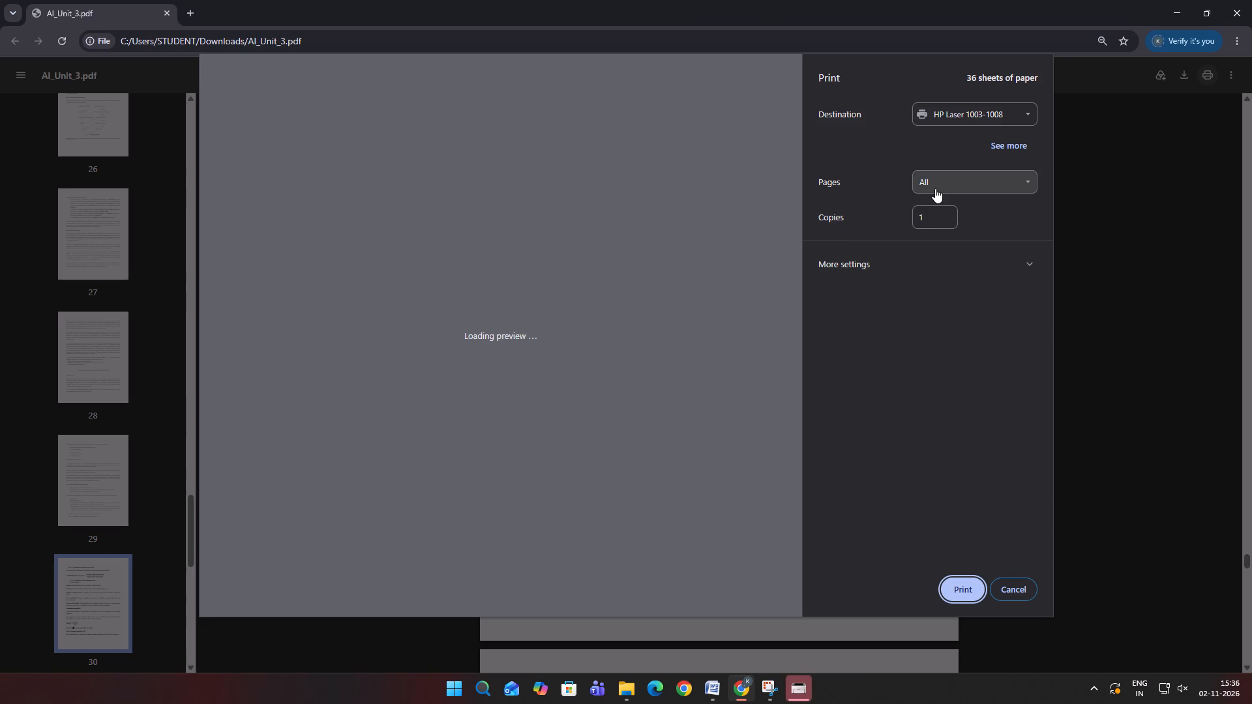
{"action": "left_click", "coordinate": [945, 184]}
{"action": "left_click", "coordinate": [944, 246]}
{"action": "left_click", "coordinate": [944, 214]}
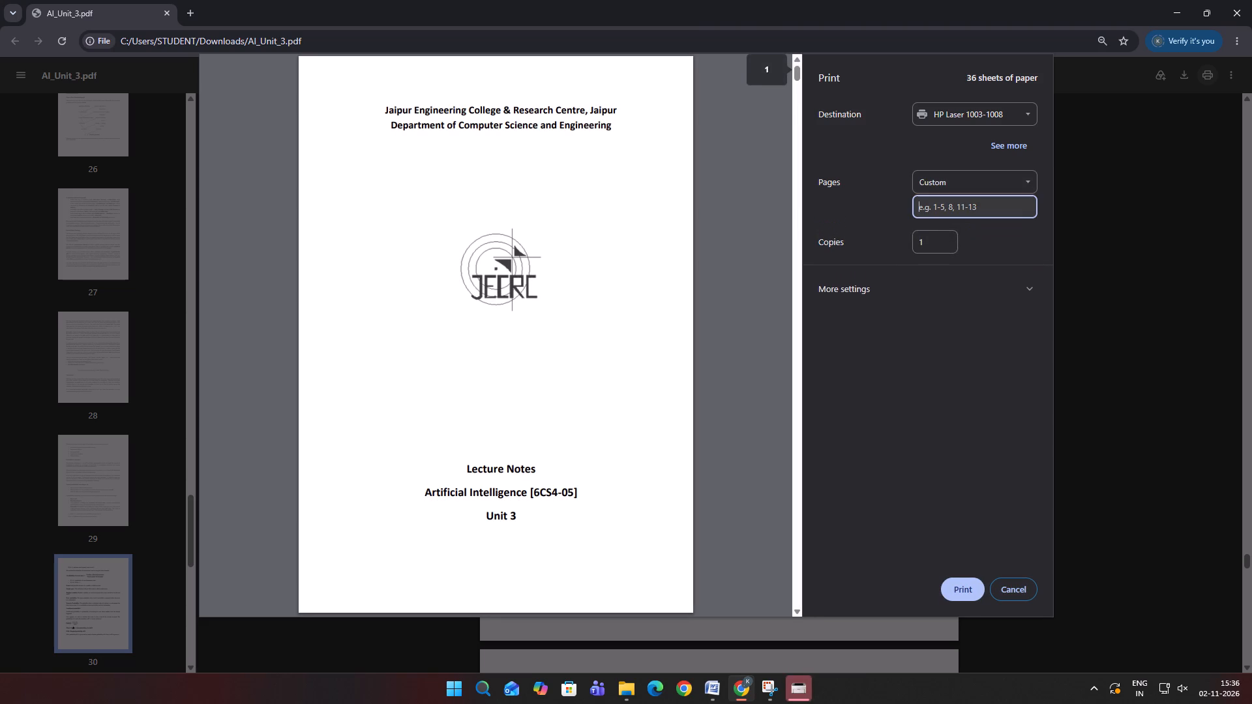
{"action": "key", "text": "3"}
{"action": "key", "text": "0"}
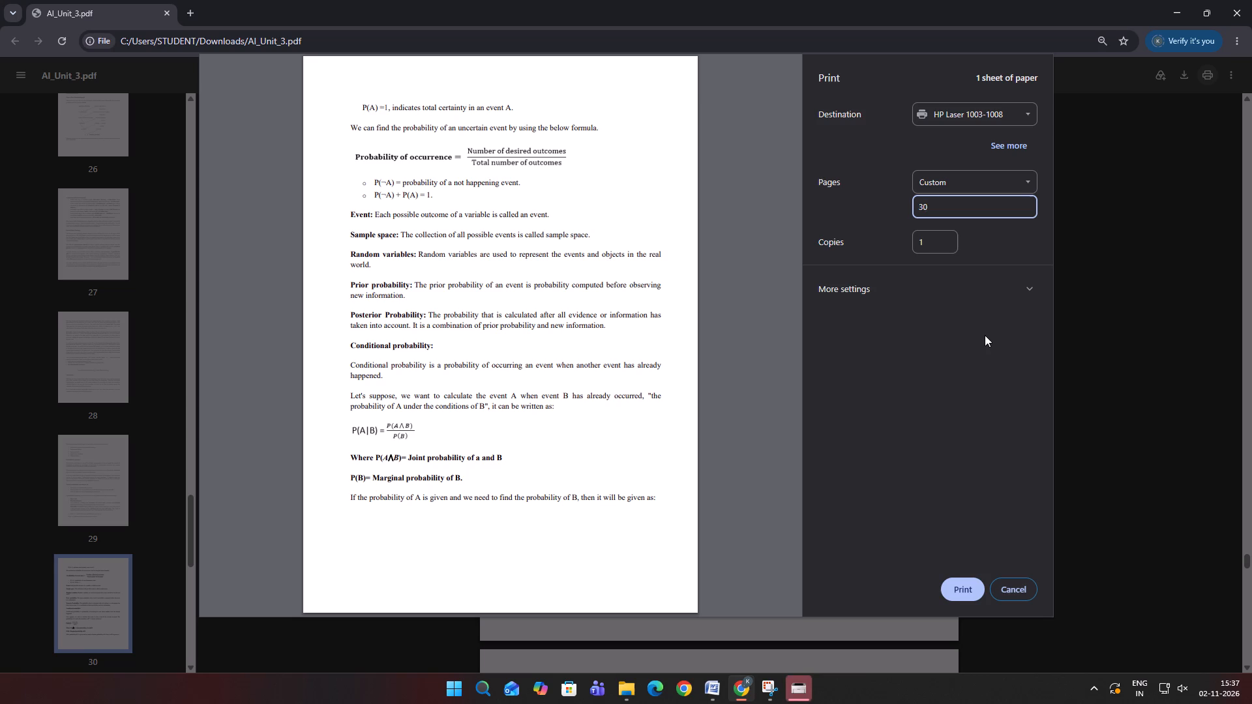
{"action": "left_click", "coordinate": [966, 585]}
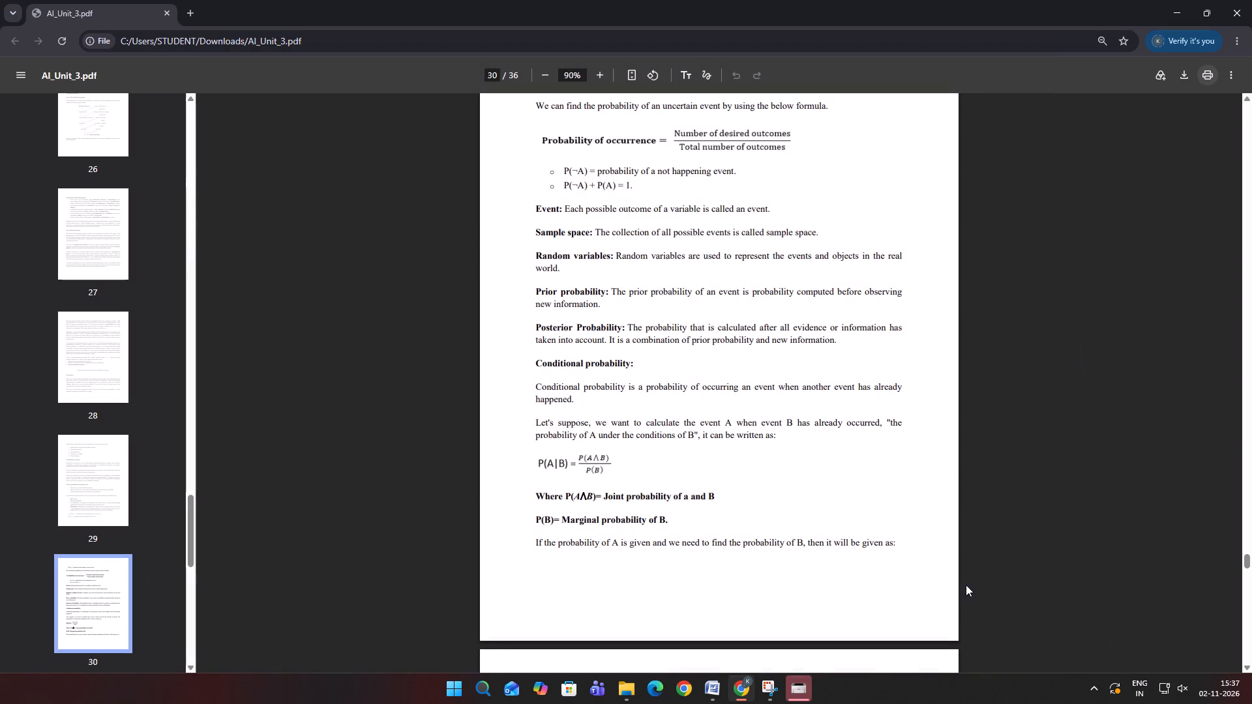
Print only page 31 of AI_Unit_3.pdf, with the Venn diagram and Bayesian Networks introduction, on the HP Laser 1003-1008.
{"action": "scroll", "coordinate": [712, 374], "scroll_direction": "down", "scroll_amount": 8}
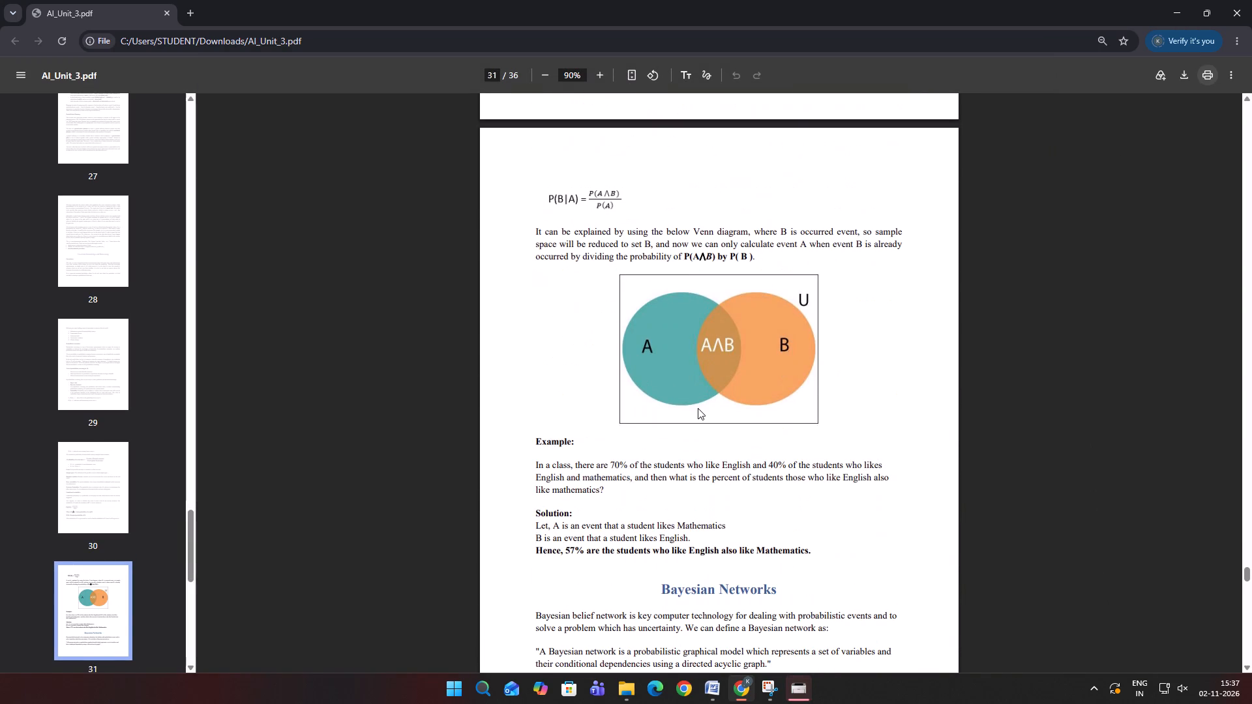
{"action": "scroll", "coordinate": [698, 408], "scroll_direction": "down", "scroll_amount": 5}
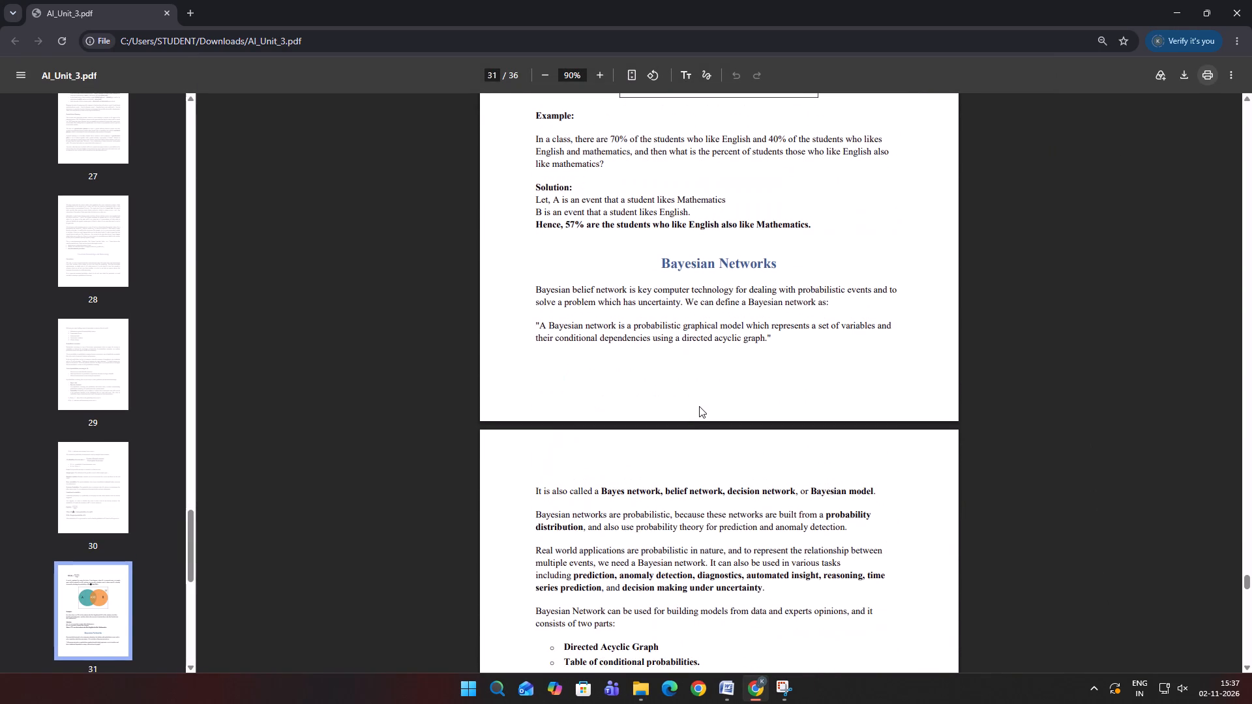
{"action": "left_click", "coordinate": [1207, 79]}
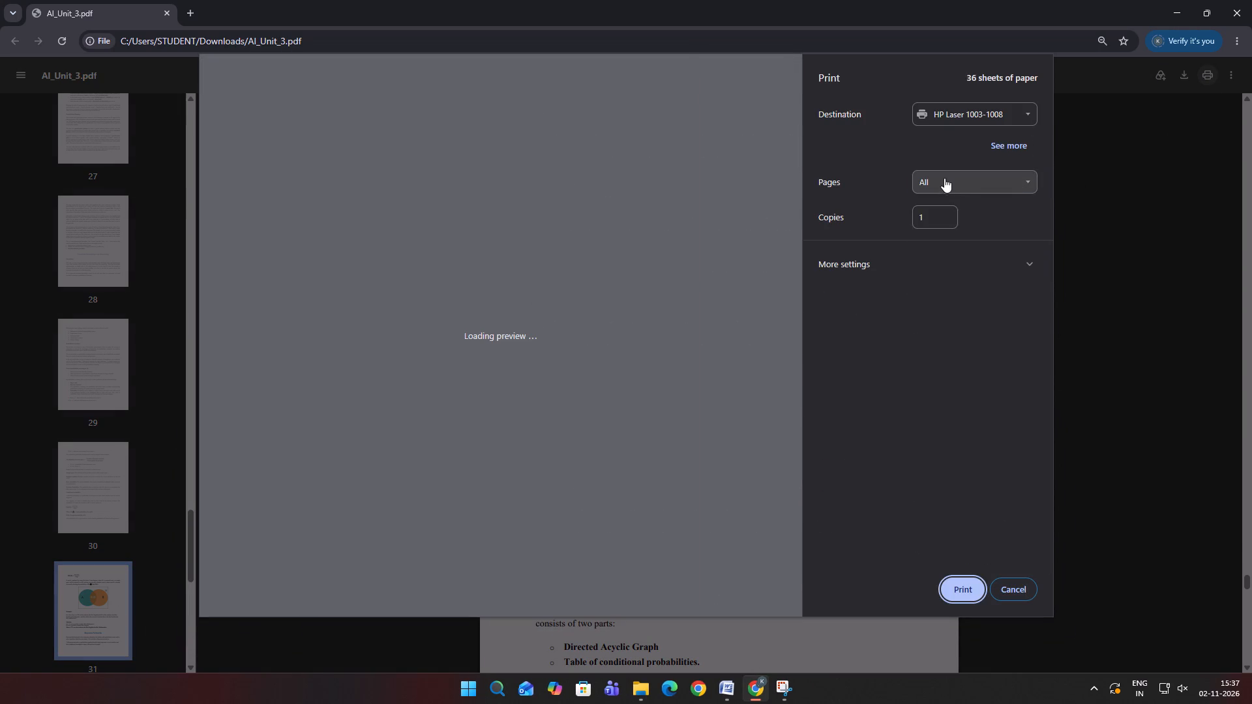
{"action": "left_click", "coordinate": [944, 178]}
{"action": "left_click", "coordinate": [946, 246]}
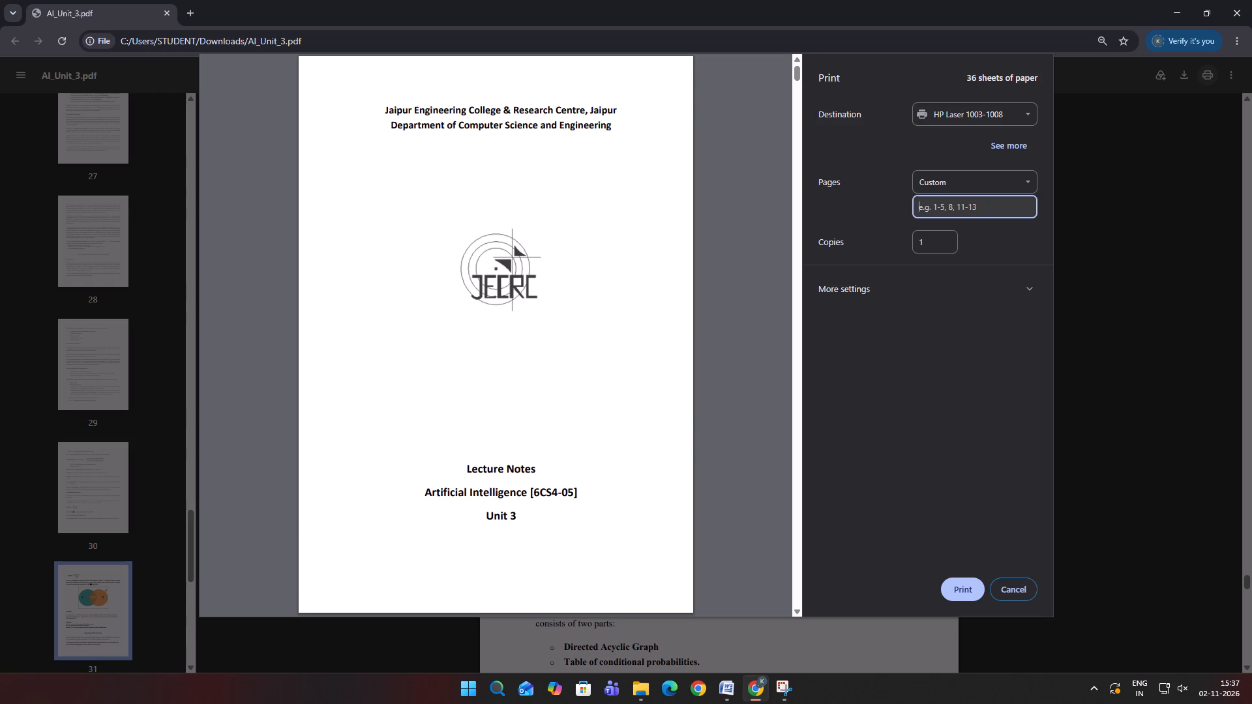
{"action": "type", "text": "31"}
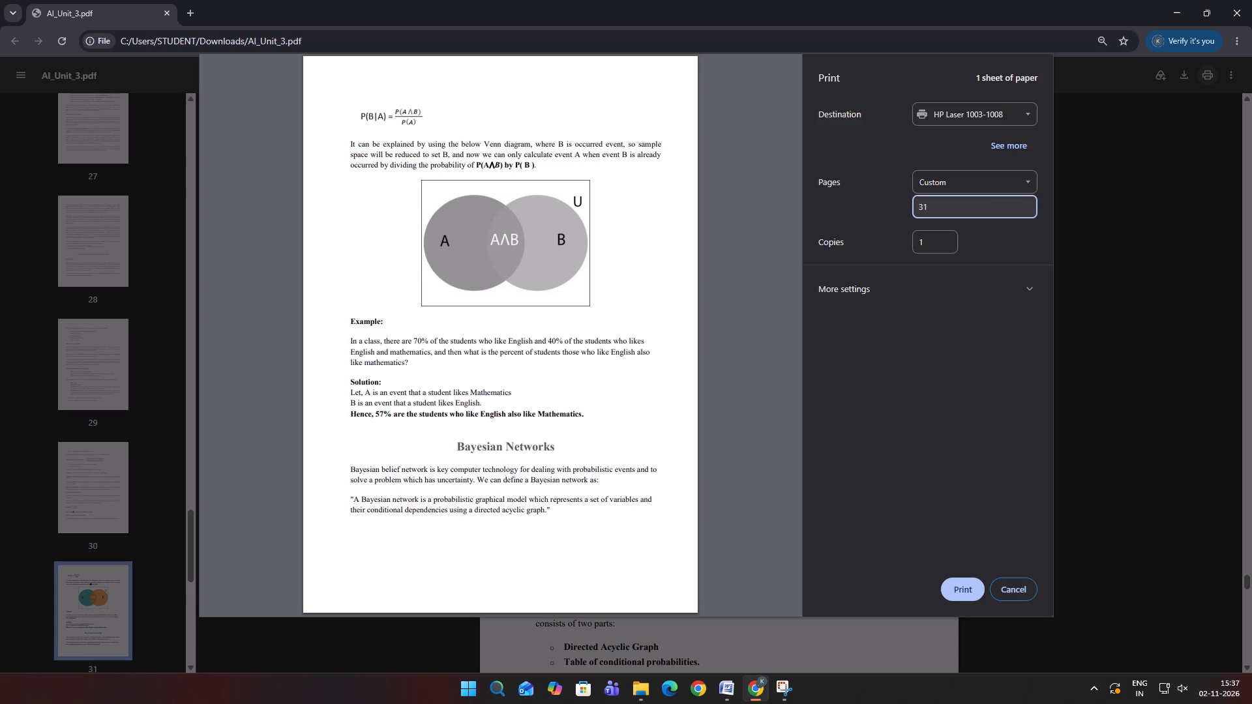
{"action": "left_click", "coordinate": [964, 596]}
Print only page 32 of AI_Unit_3.pdf, with the Bayesian network node and arc diagram, on the HP Laser 1003-1008.
{"action": "scroll", "coordinate": [592, 450], "scroll_direction": "down", "scroll_amount": 5}
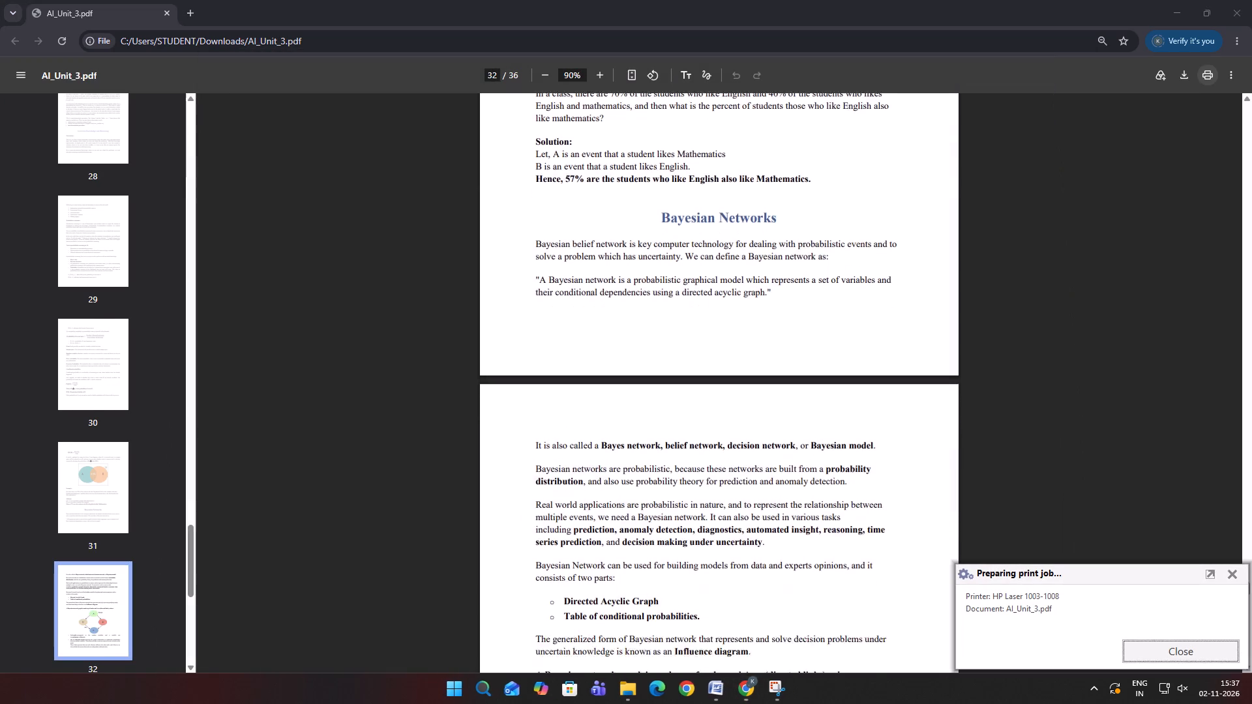
{"action": "scroll", "coordinate": [594, 452], "scroll_direction": "down", "scroll_amount": 5}
{"action": "scroll", "coordinate": [596, 462], "scroll_direction": "up", "scroll_amount": 5}
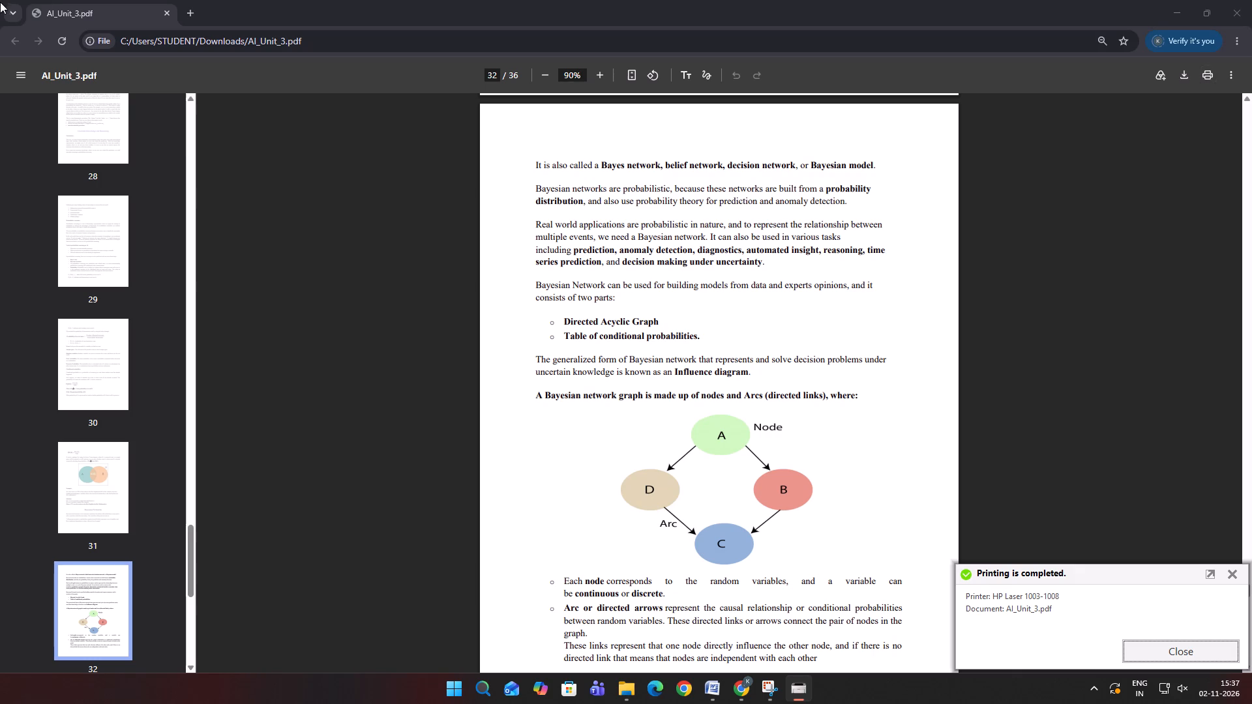
{"action": "left_click", "coordinate": [1210, 70]}
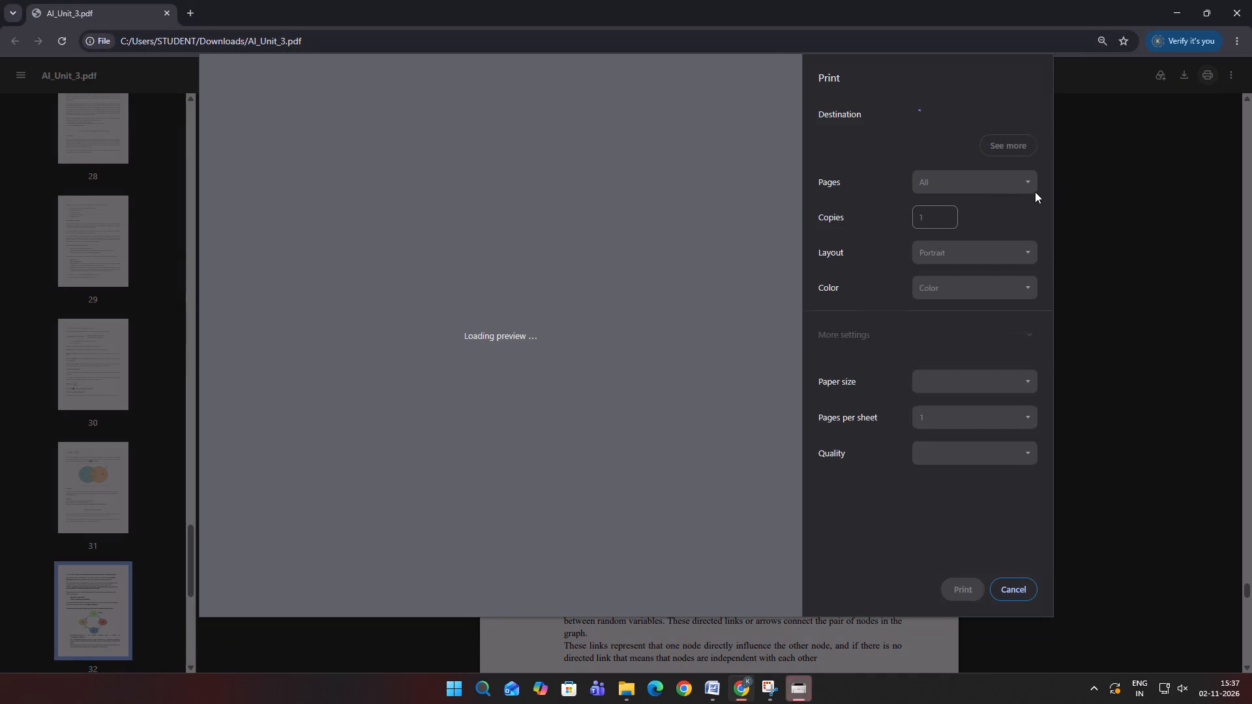
{"action": "left_click", "coordinate": [931, 185]}
{"action": "left_click", "coordinate": [936, 249]}
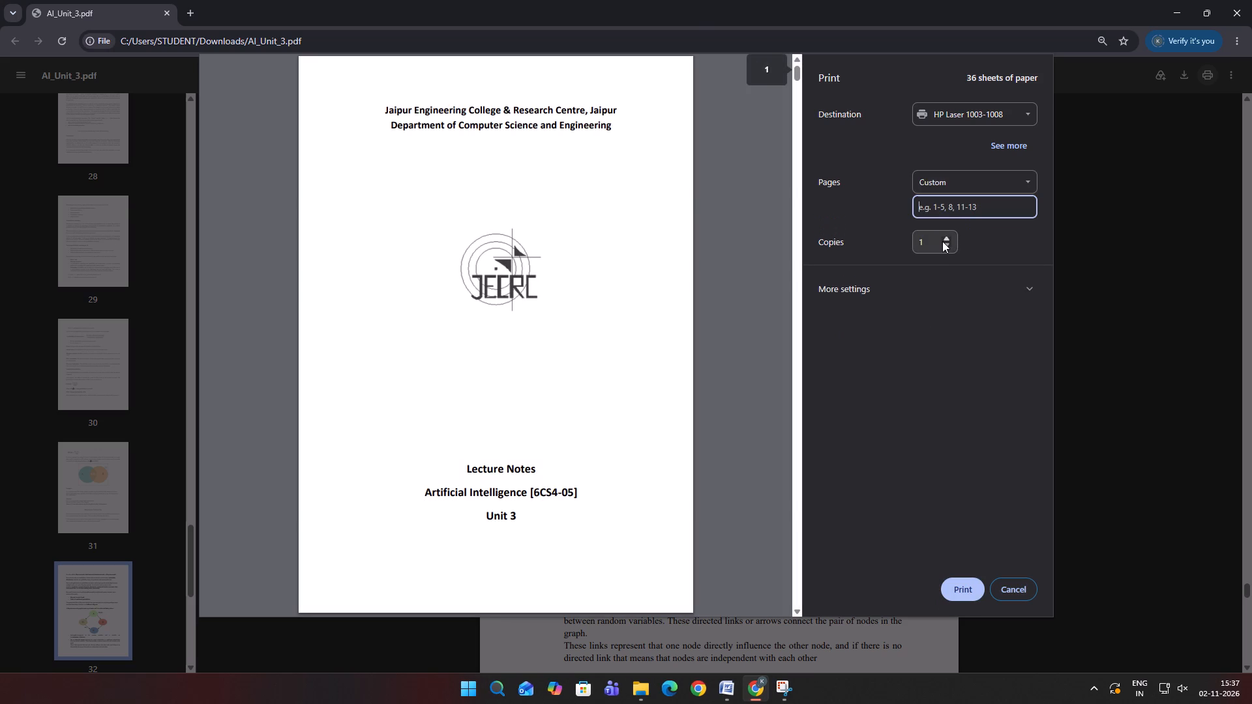
{"action": "type", "text": "32"}
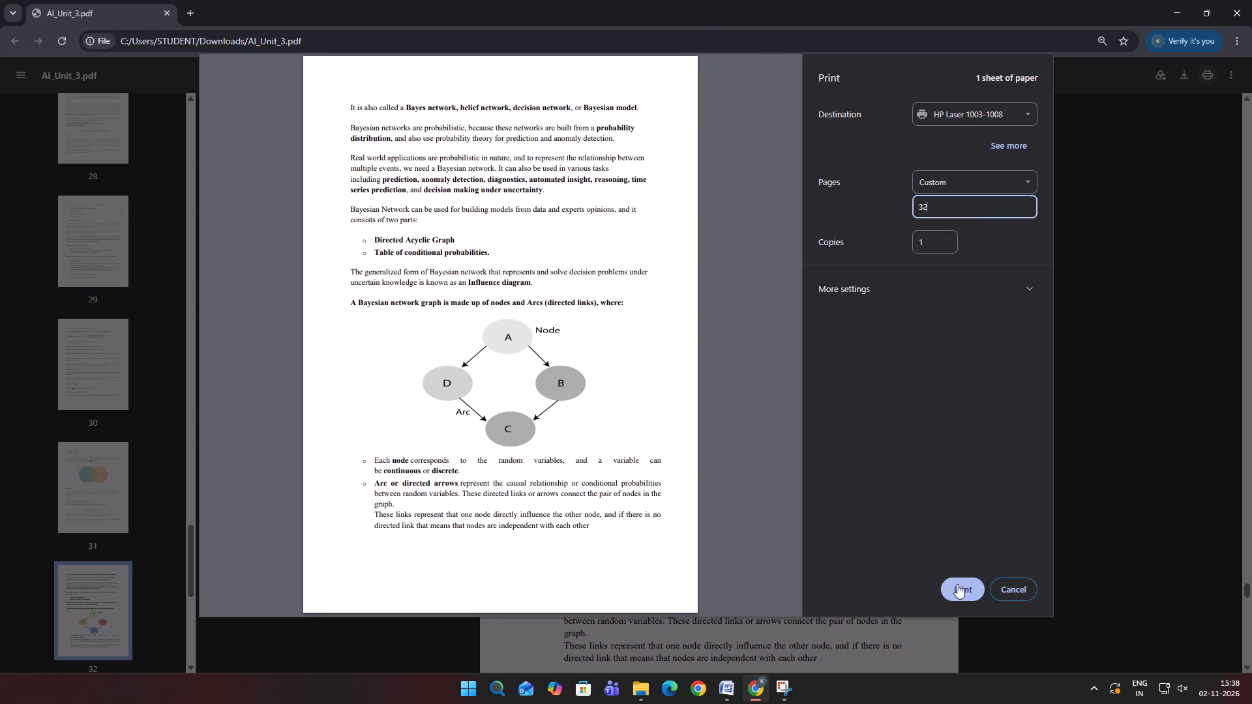
{"action": "left_click", "coordinate": [957, 584]}
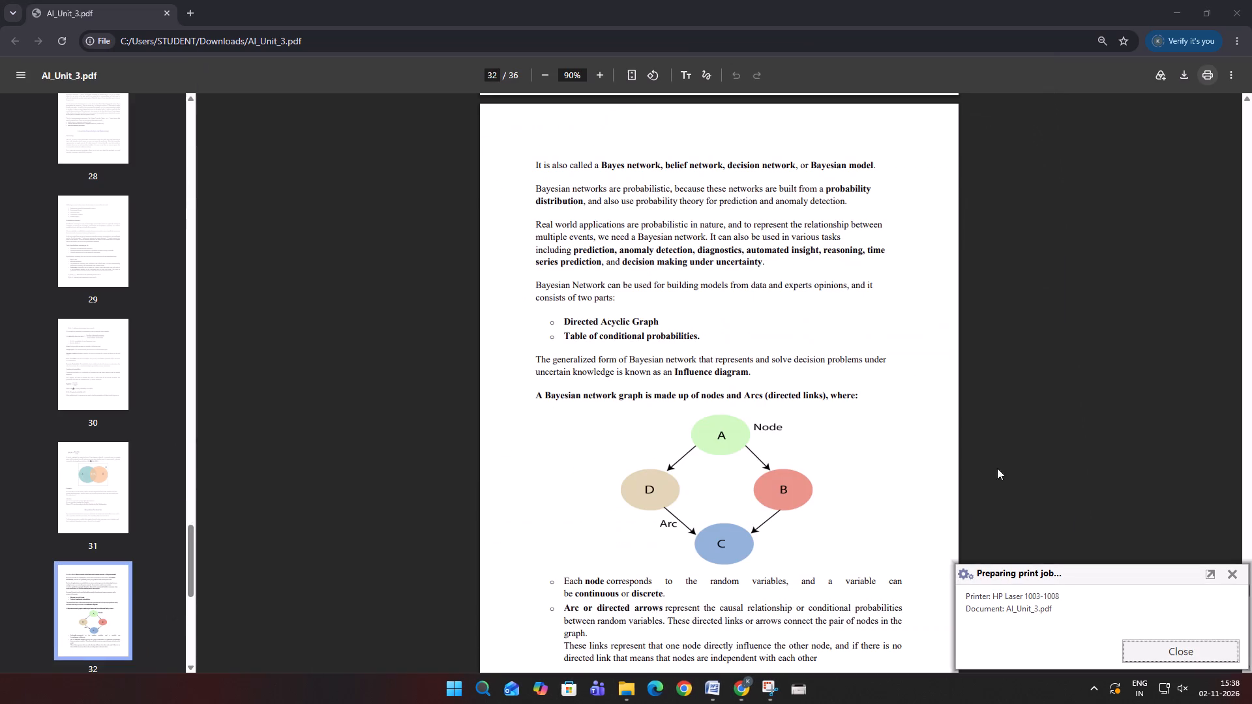
Print only page 33 of AI_Unit_3.pdf, with the joint probability distribution section, as one copy on the HP Laser 1003-1008.
{"action": "left_click", "coordinate": [1210, 73]}
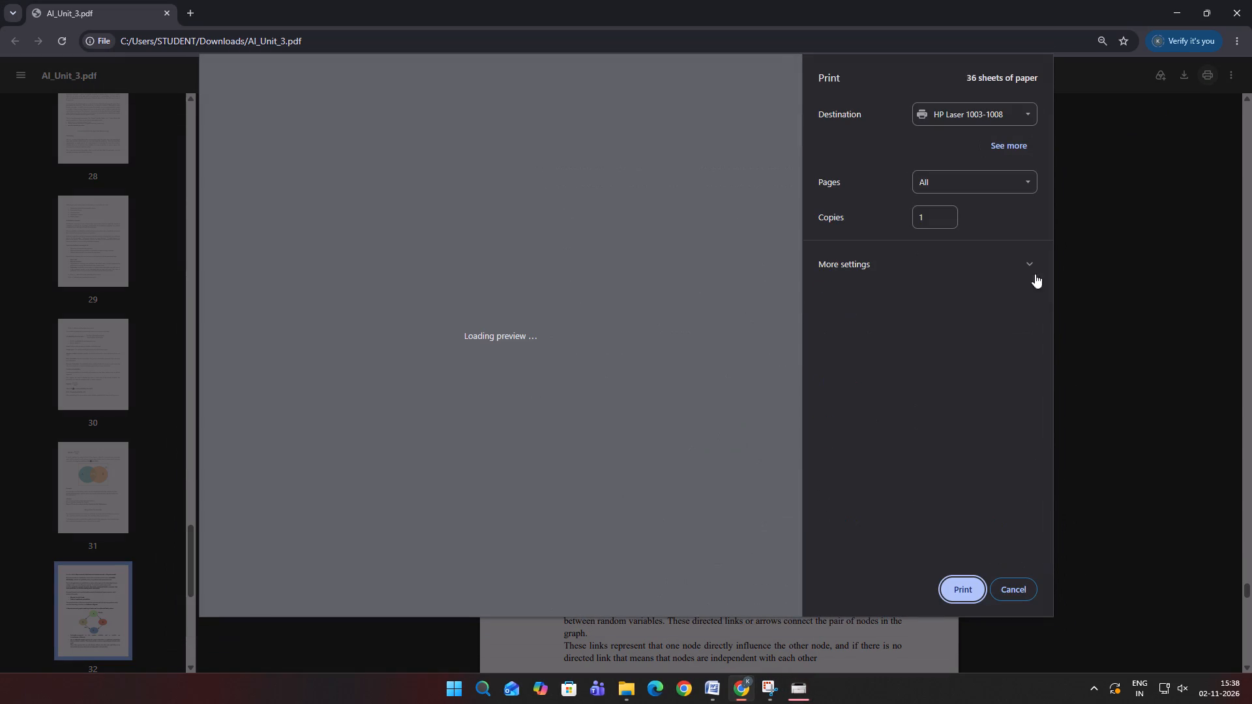
{"action": "left_click", "coordinate": [1021, 582]}
{"action": "scroll", "coordinate": [936, 396], "scroll_direction": "down", "scroll_amount": 4}
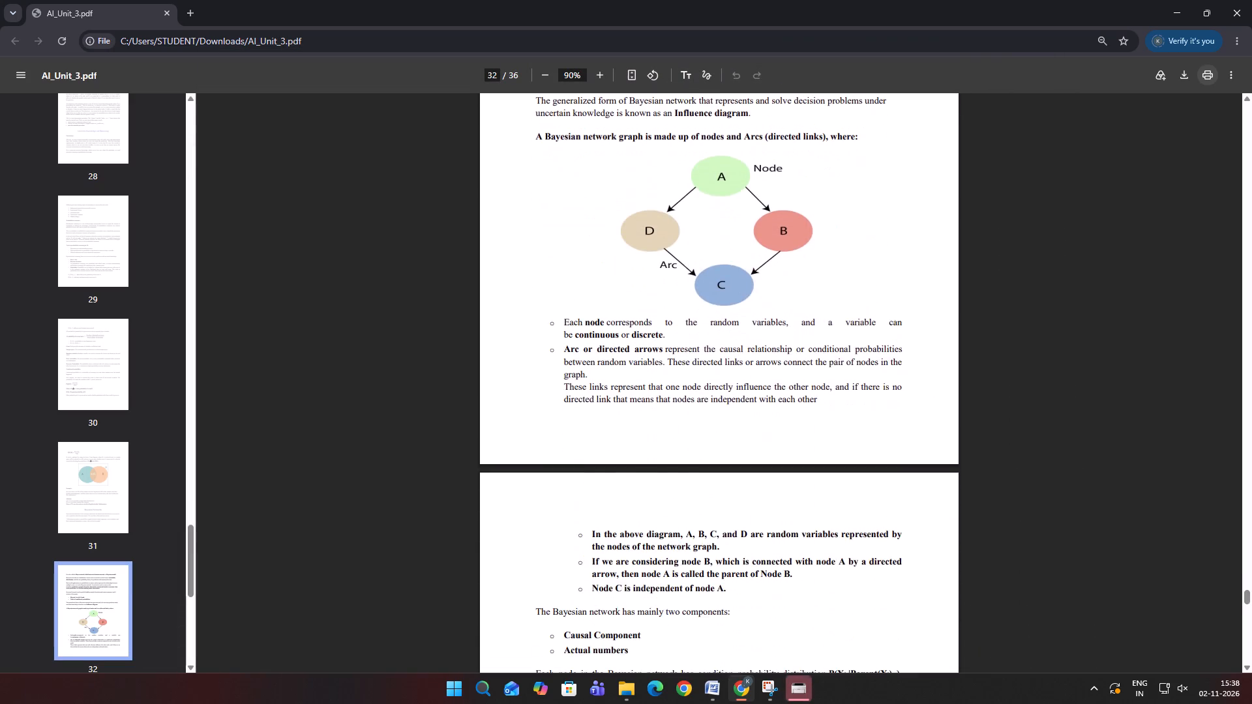
{"action": "scroll", "coordinate": [891, 353], "scroll_direction": "down", "scroll_amount": 5}
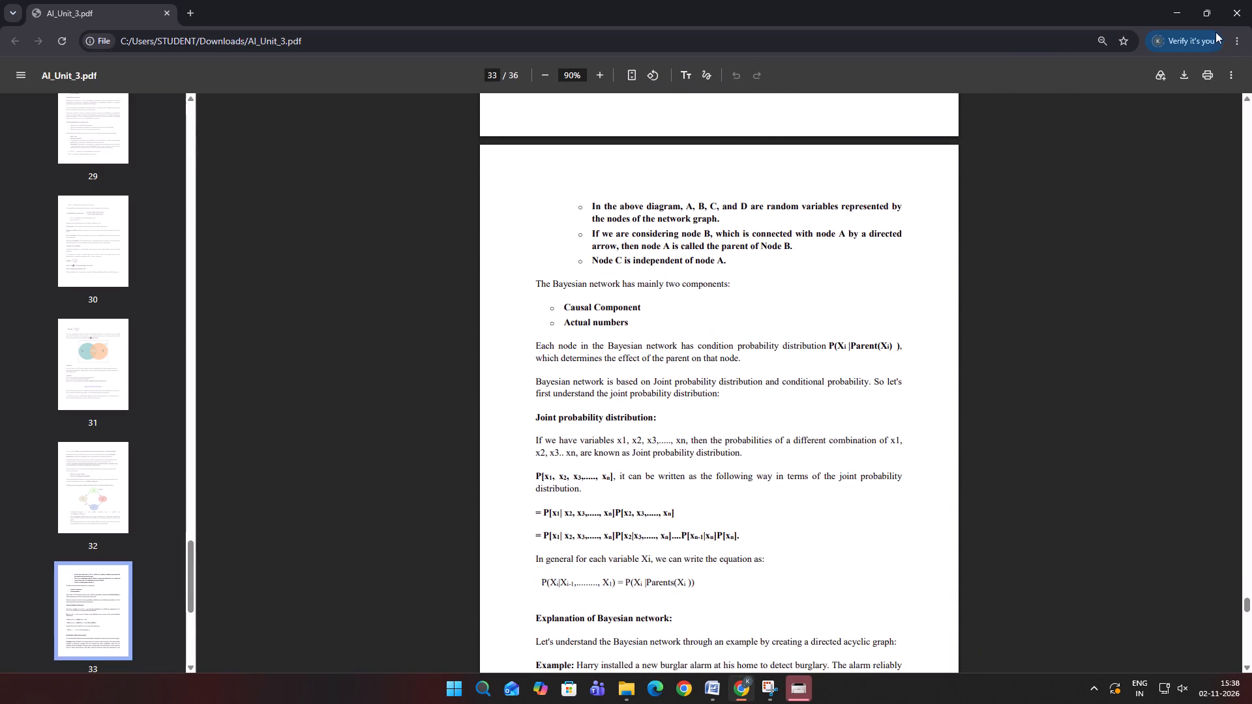
{"action": "left_click", "coordinate": [1209, 74]}
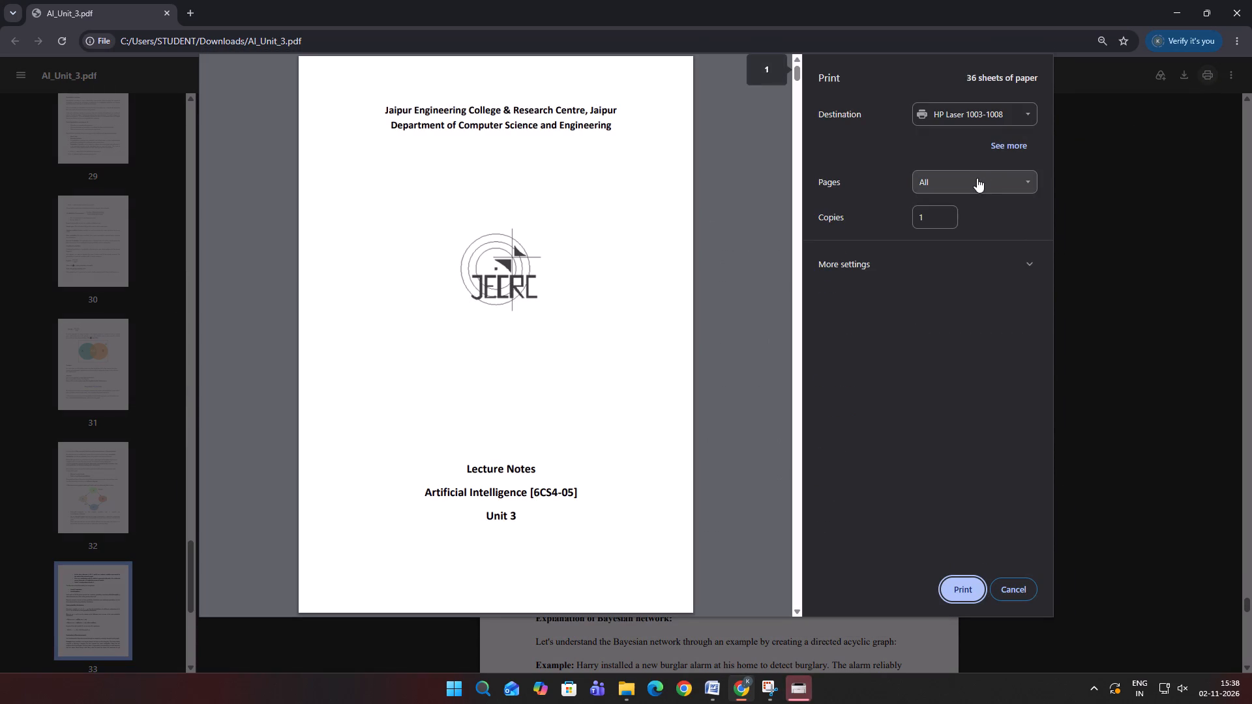
{"action": "left_click", "coordinate": [977, 178]}
{"action": "left_click", "coordinate": [979, 250]}
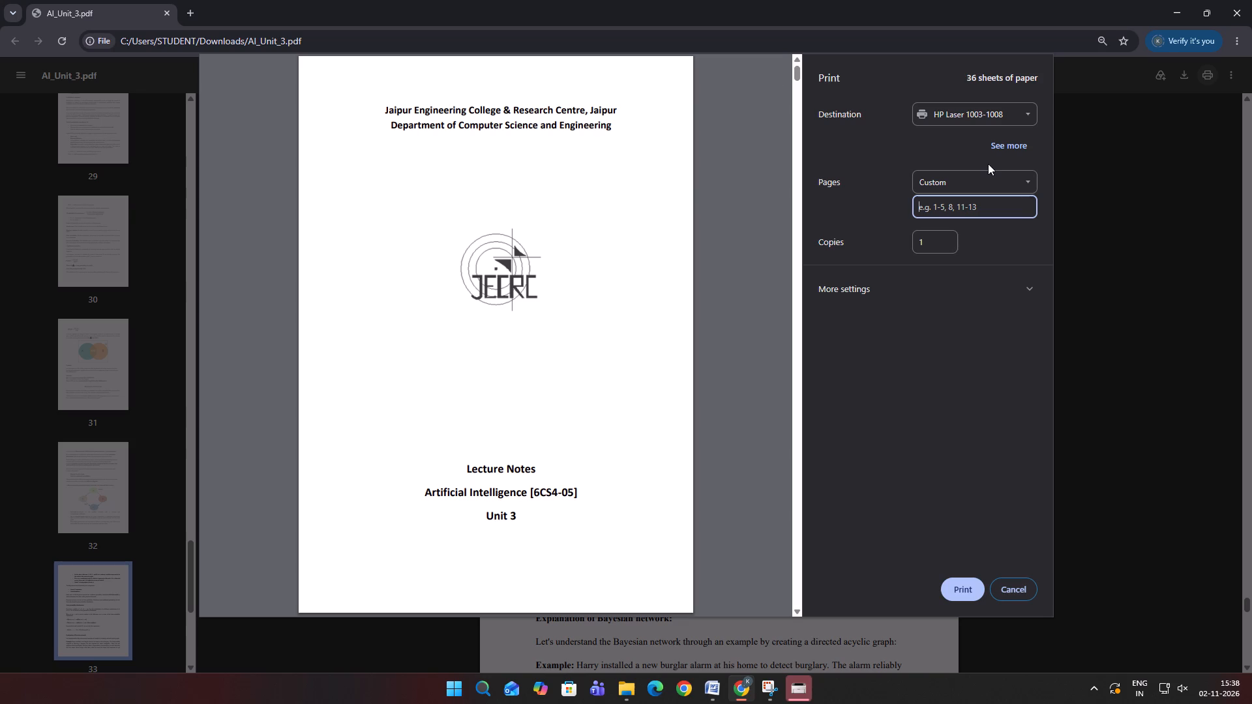
{"action": "type", "text": "33"}
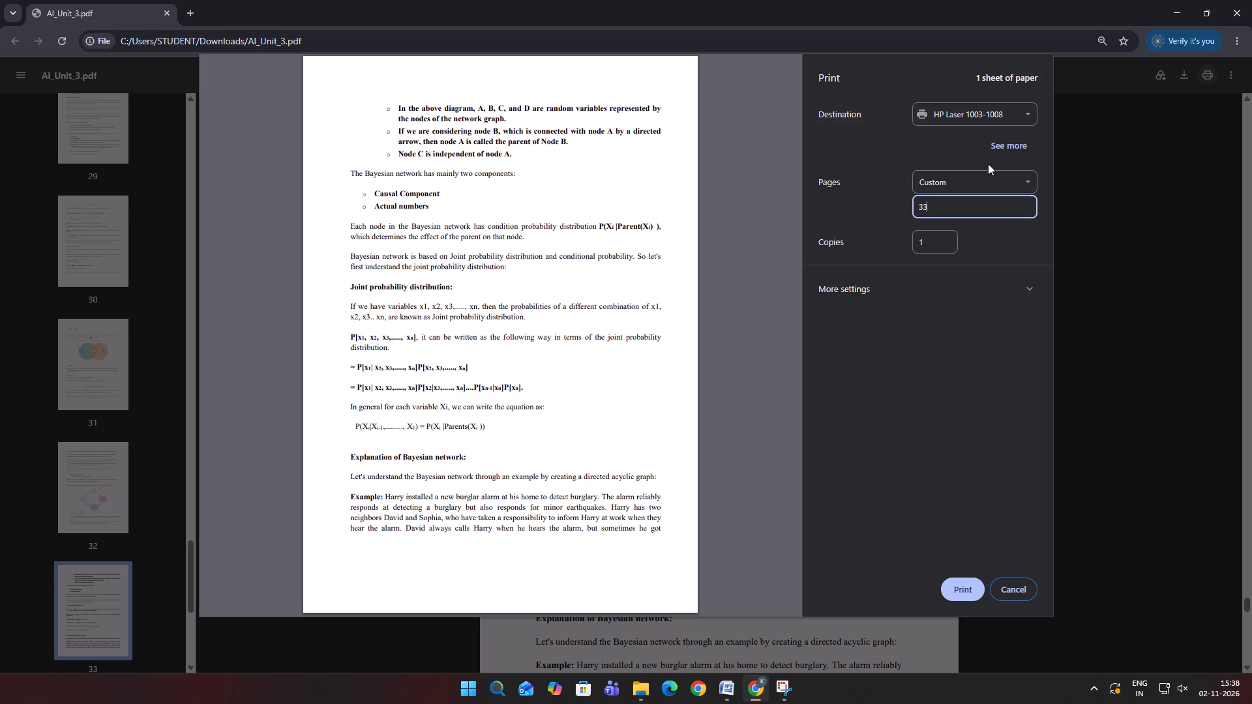
{"action": "left_click", "coordinate": [962, 583]}
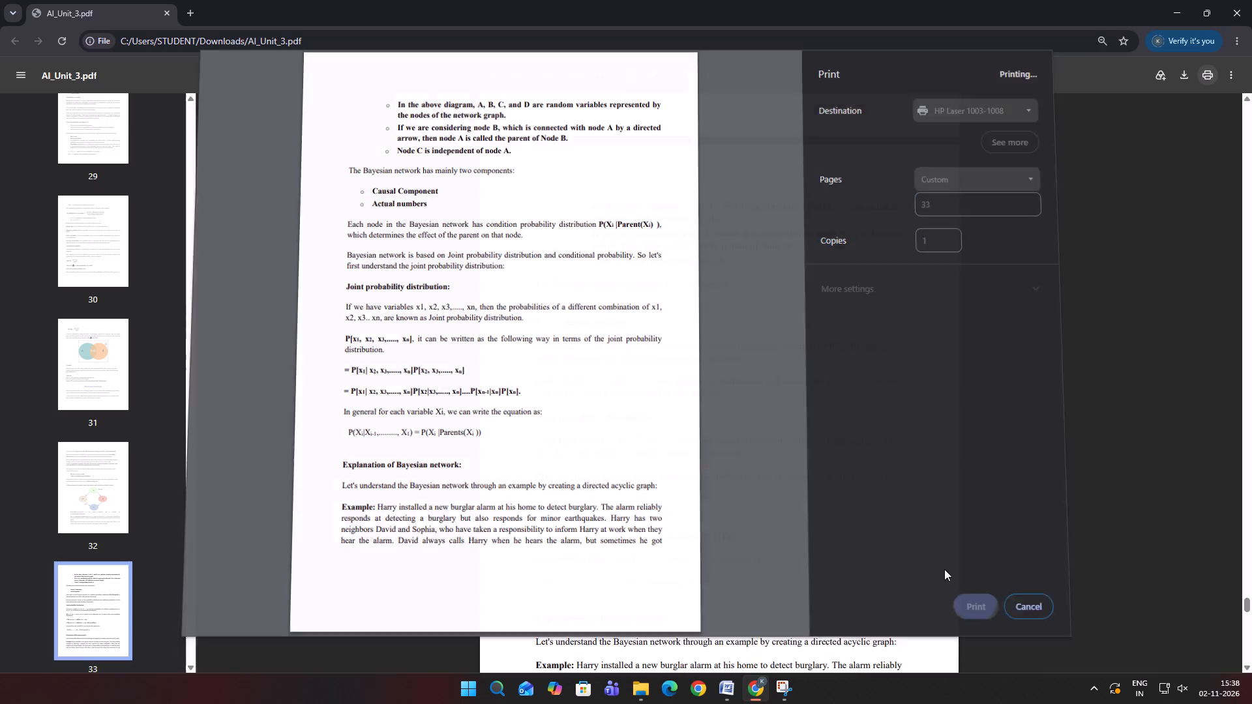
Print only page 34 of AI_Unit_3.pdf, with the burglary alarm problem and its list of events, on the HP Laser 1003-1008.
{"action": "scroll", "coordinate": [750, 484], "scroll_direction": "down", "scroll_amount": 7}
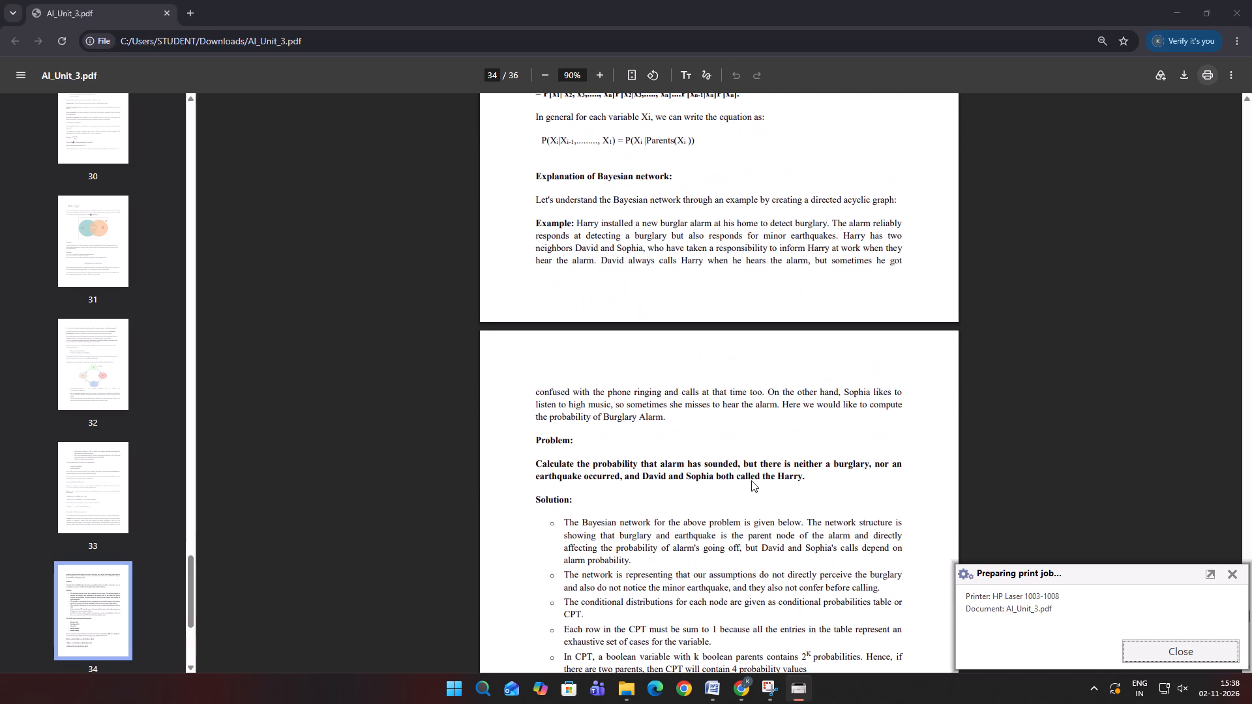
{"action": "scroll", "coordinate": [751, 480], "scroll_direction": "down", "scroll_amount": 4}
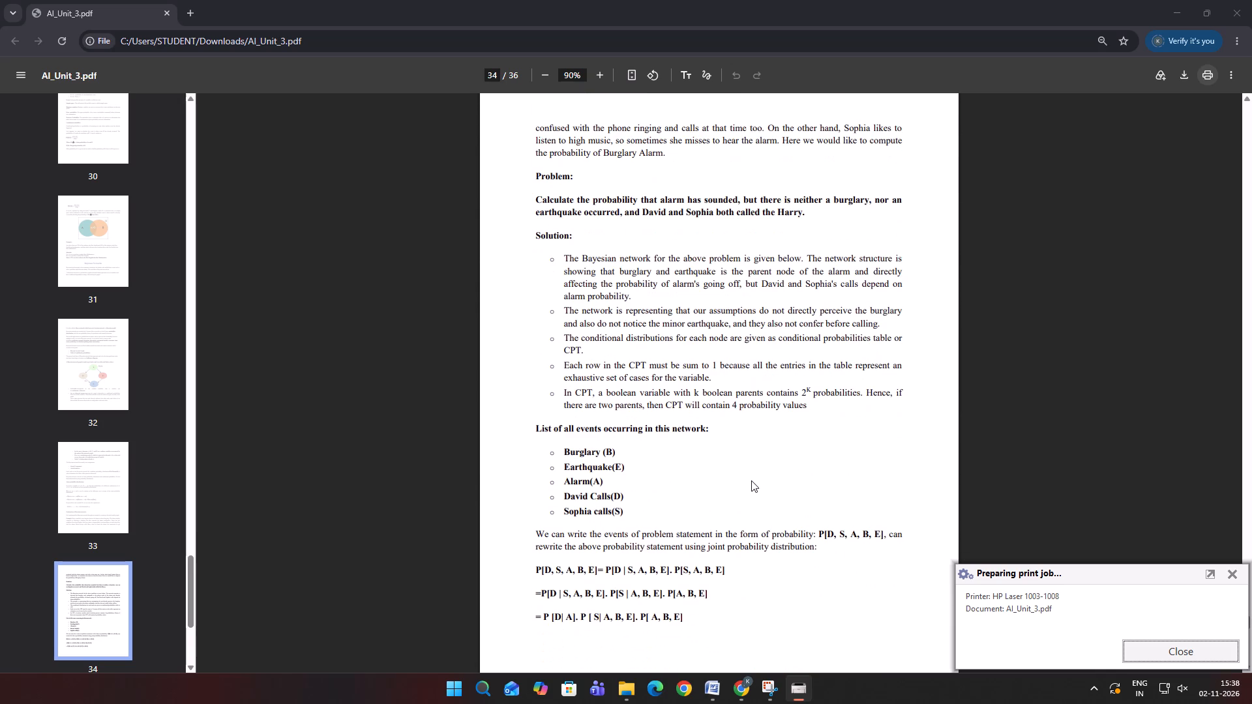
{"action": "left_click", "coordinate": [1213, 70]}
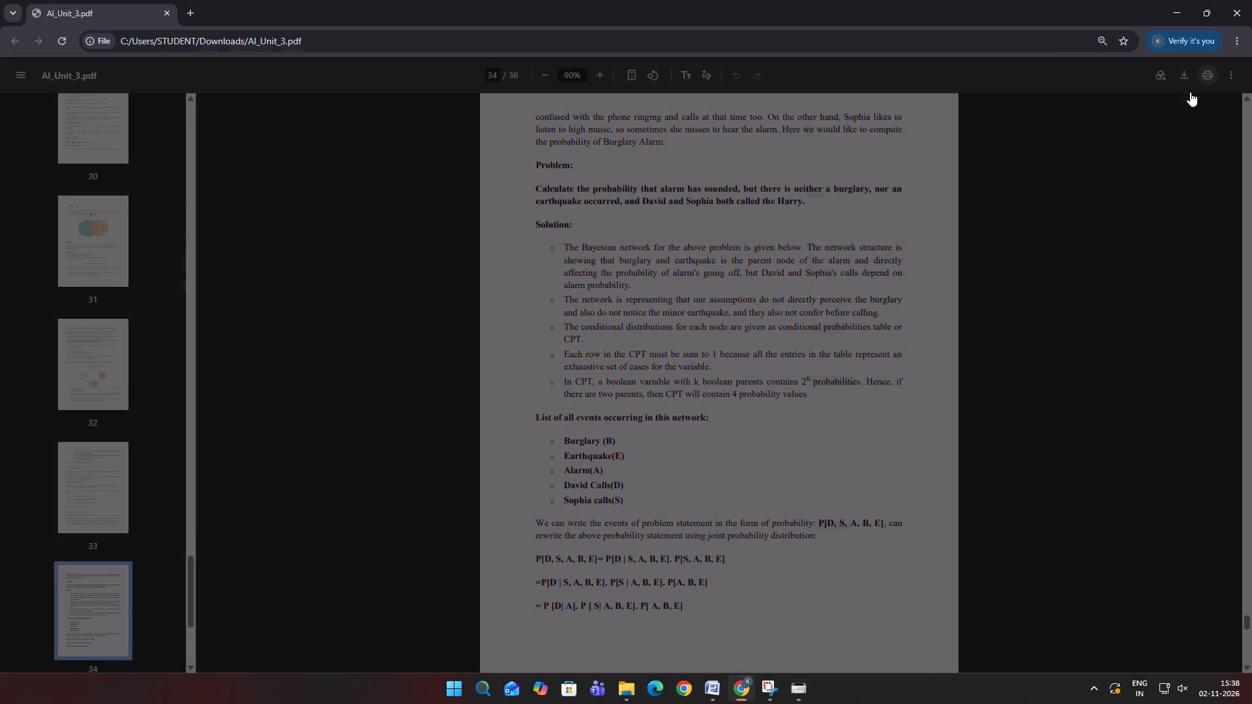
{"action": "left_click", "coordinate": [950, 179]}
{"action": "left_click", "coordinate": [941, 250]}
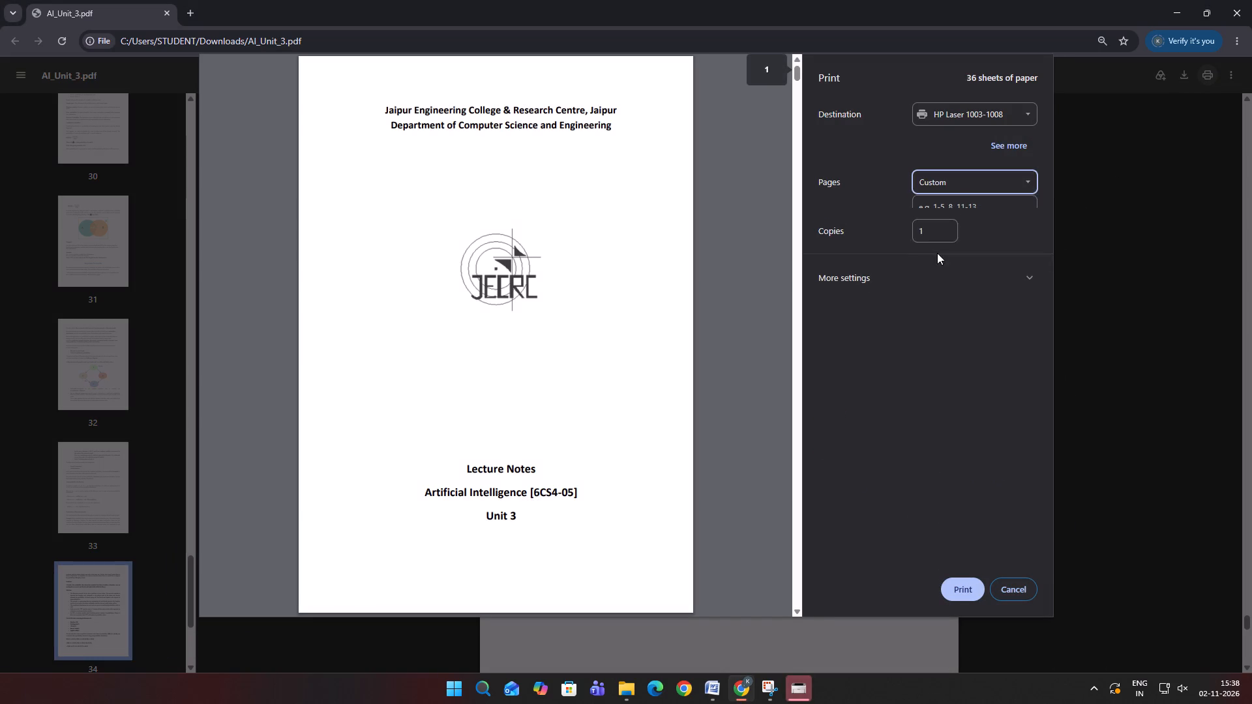
{"action": "type", "text": "34"}
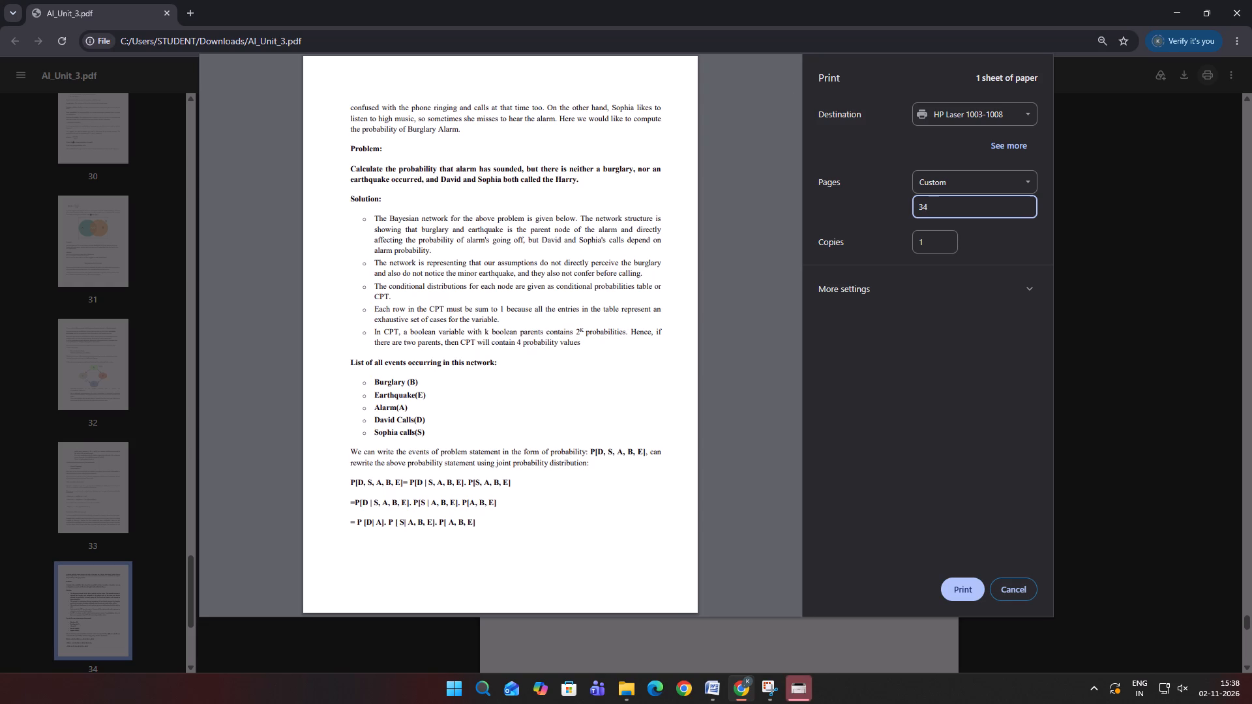
{"action": "left_click", "coordinate": [961, 587]}
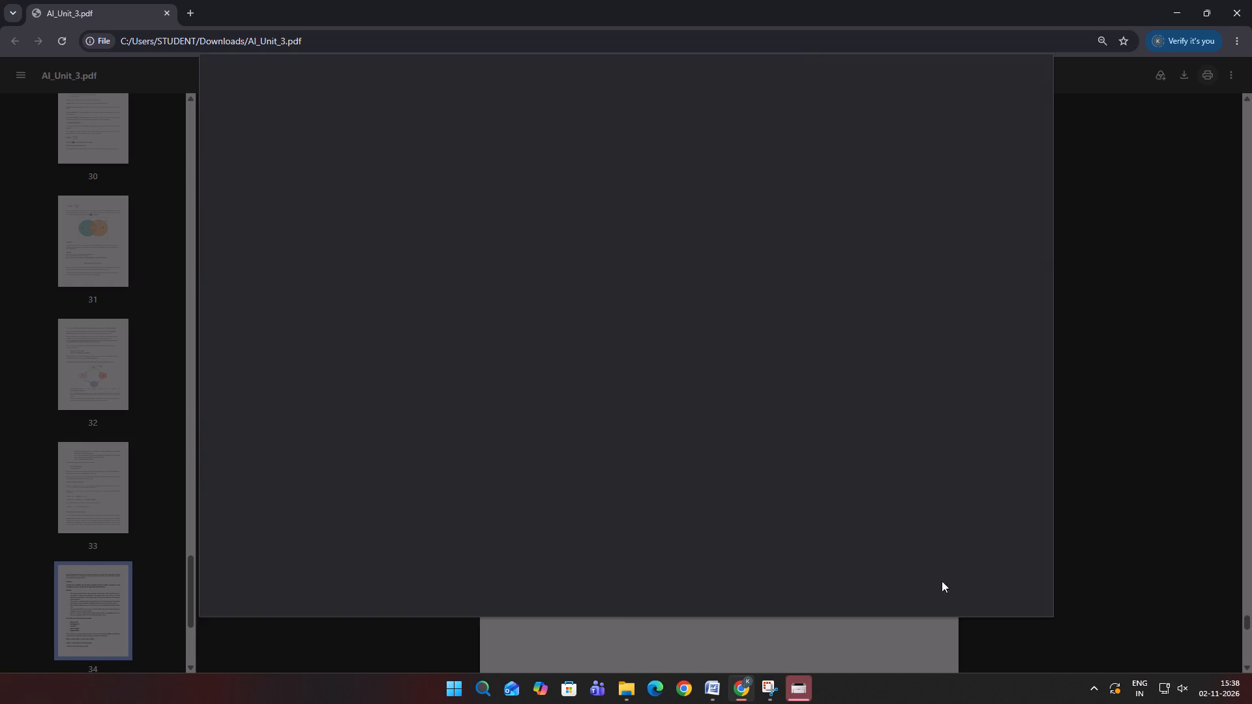
Print only page 35 of AI_Unit_3.pdf, with the alarm network diagram and Alarm A probability table, on the HP Laser 1003-1008.
{"action": "scroll", "coordinate": [606, 456], "scroll_direction": "down", "scroll_amount": 8}
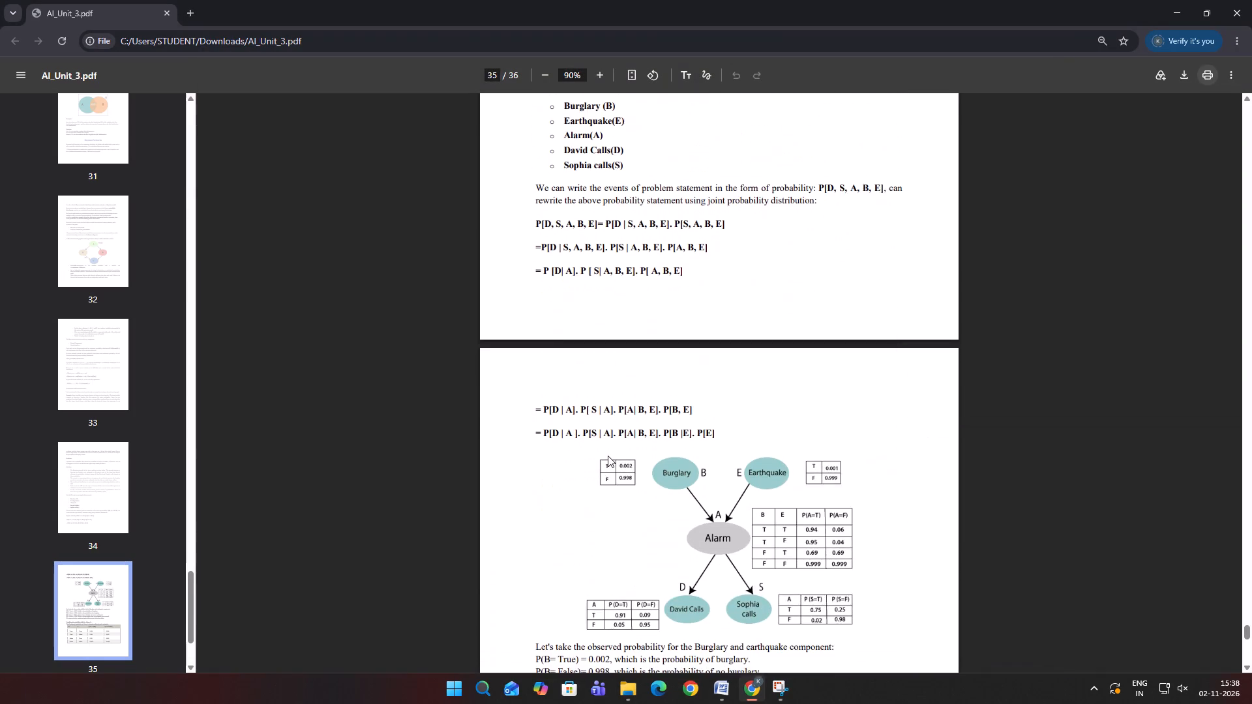
{"action": "scroll", "coordinate": [612, 453], "scroll_direction": "down", "scroll_amount": 4}
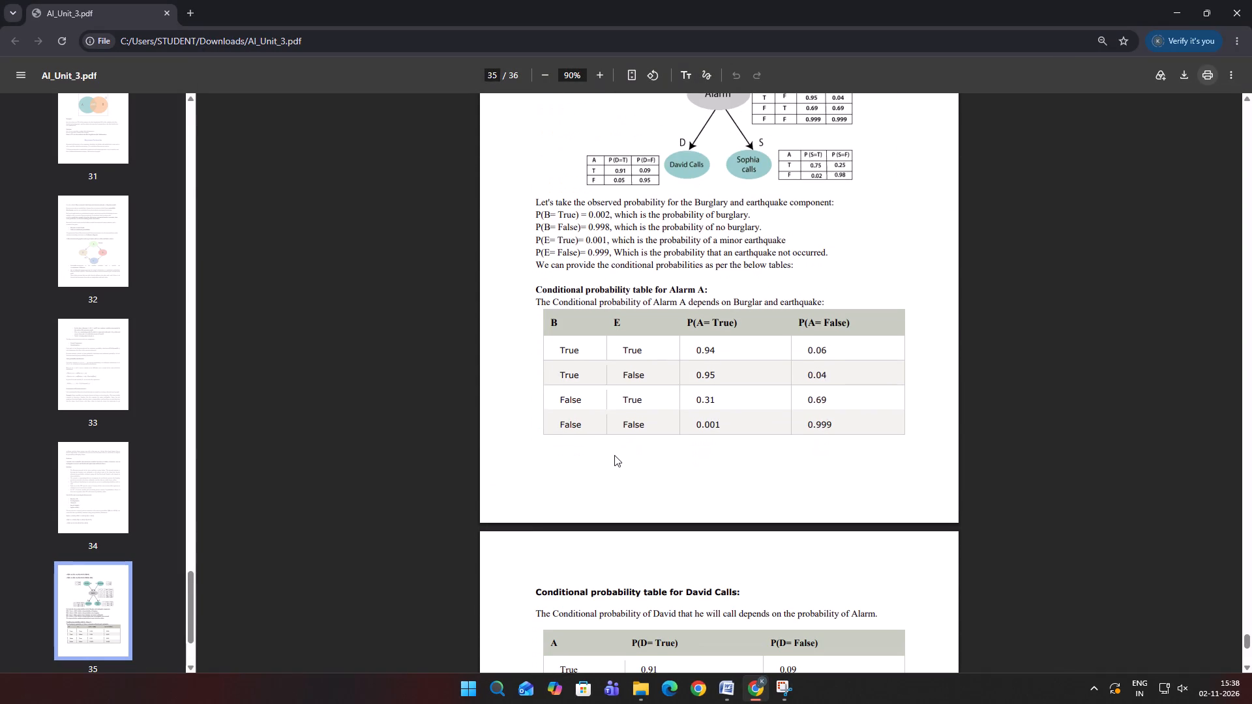
{"action": "scroll", "coordinate": [614, 455], "scroll_direction": "up", "scroll_amount": 2}
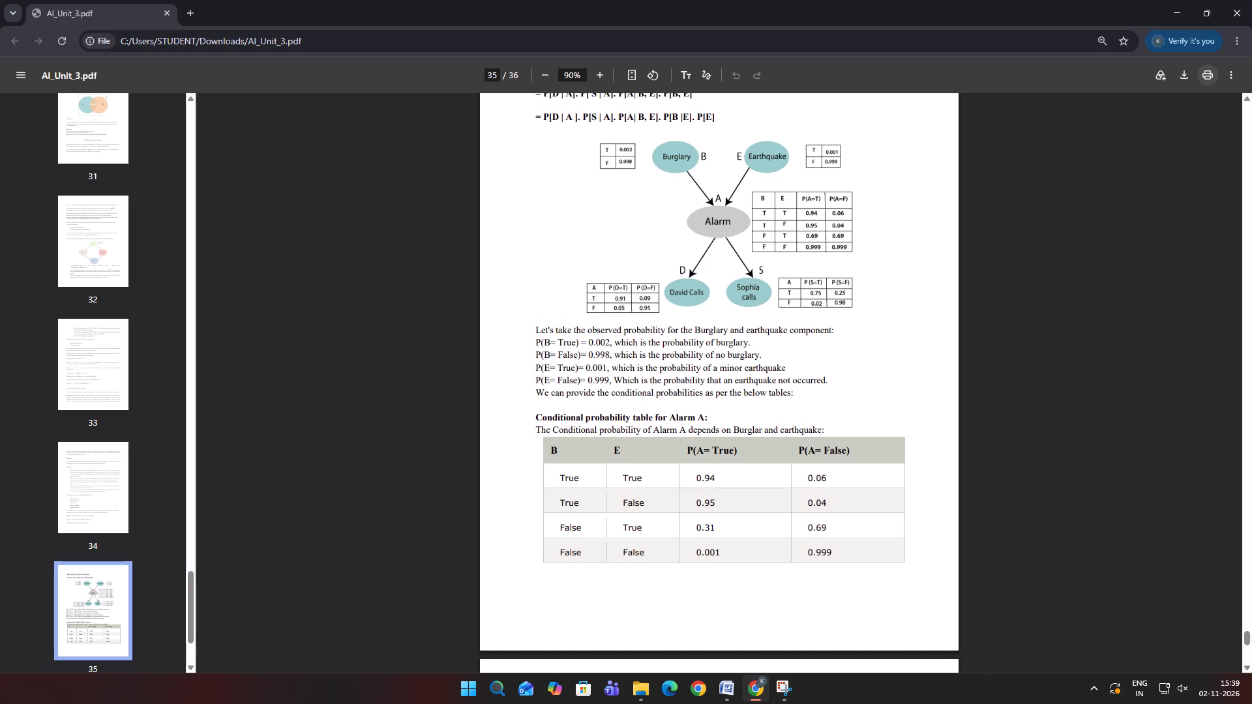
{"action": "left_click", "coordinate": [1212, 76]}
{"action": "left_click", "coordinate": [936, 184]}
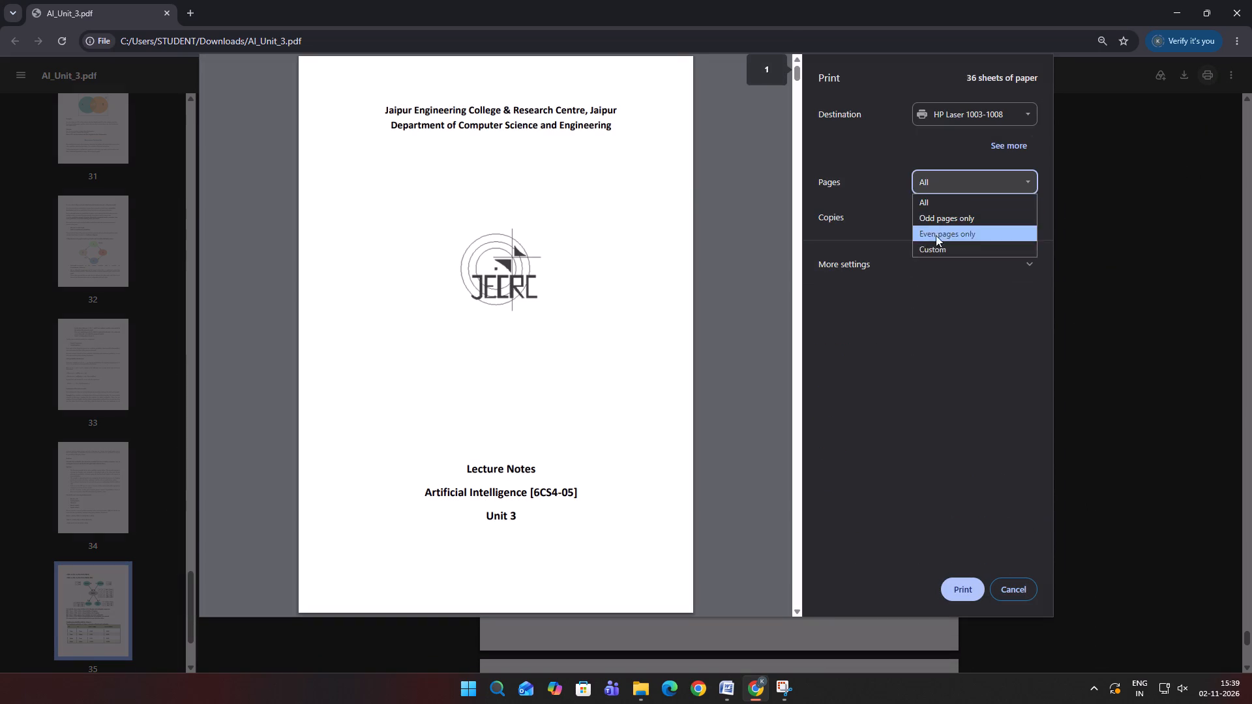
{"action": "left_click", "coordinate": [934, 250]}
{"action": "type", "text": "35"}
{"action": "left_click", "coordinate": [970, 591]}
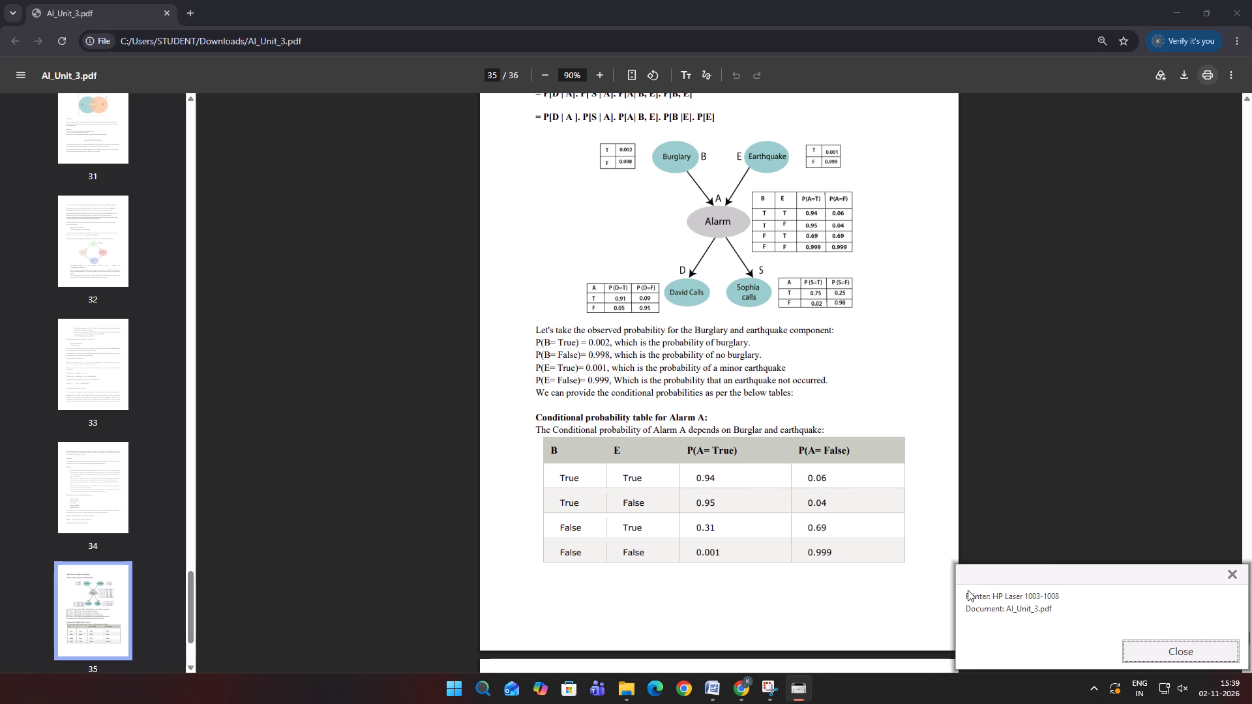
Print only page 36 of AI_Unit_3.pdf, with the David Calls and Sophia Calls probability tables, on the HP Laser 1003-1008.
{"action": "scroll", "coordinate": [912, 603], "scroll_direction": "down", "scroll_amount": 3}
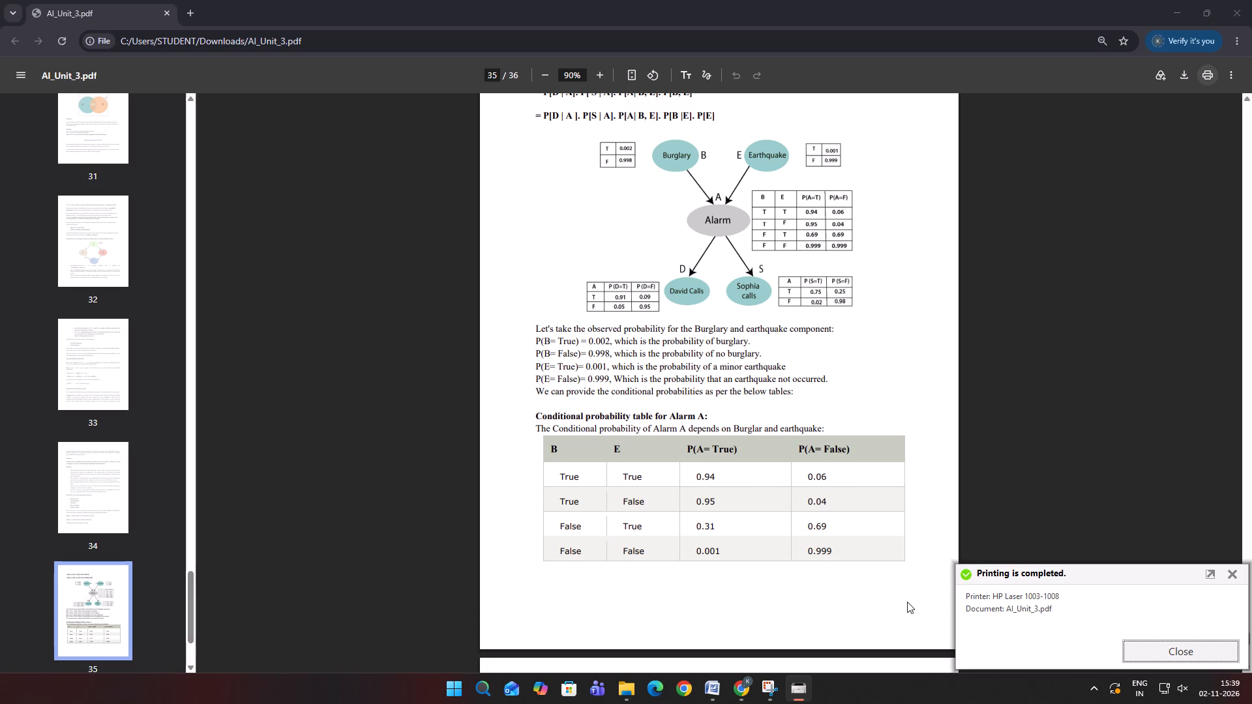
{"action": "scroll", "coordinate": [907, 602], "scroll_direction": "down", "scroll_amount": 7}
{"action": "scroll", "coordinate": [761, 506], "scroll_direction": "up", "scroll_amount": 1}
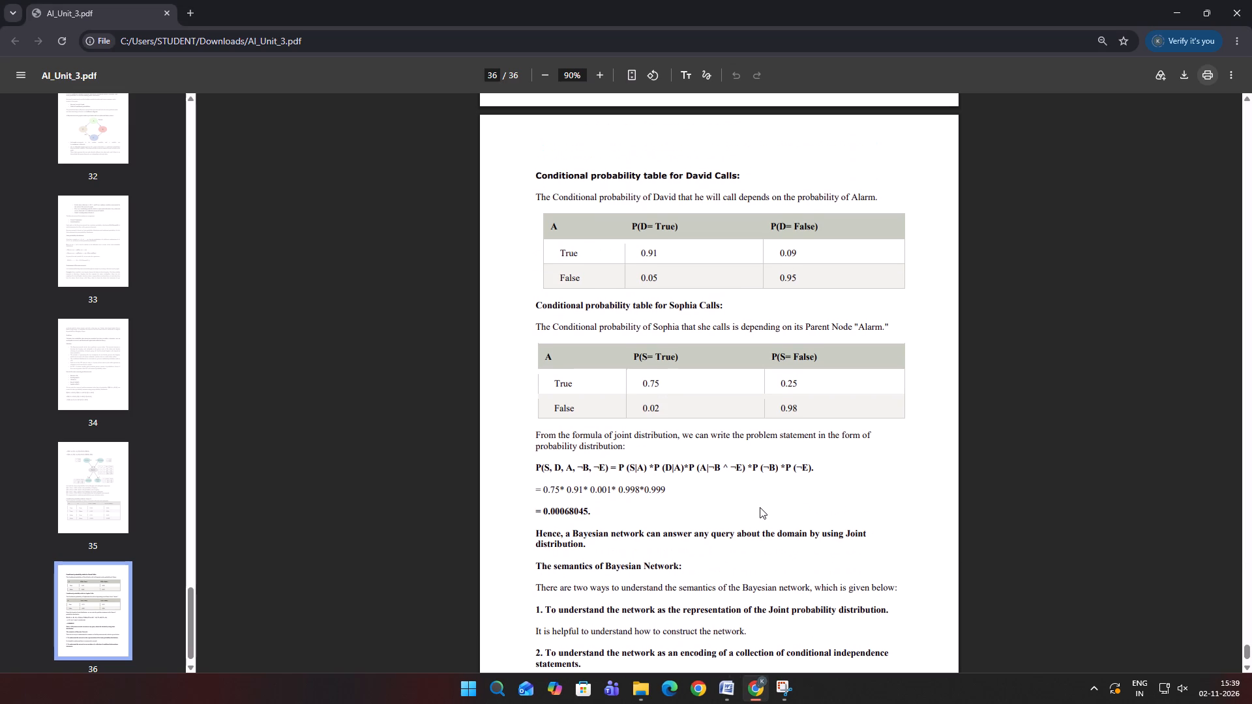
{"action": "left_click", "coordinate": [1216, 75]}
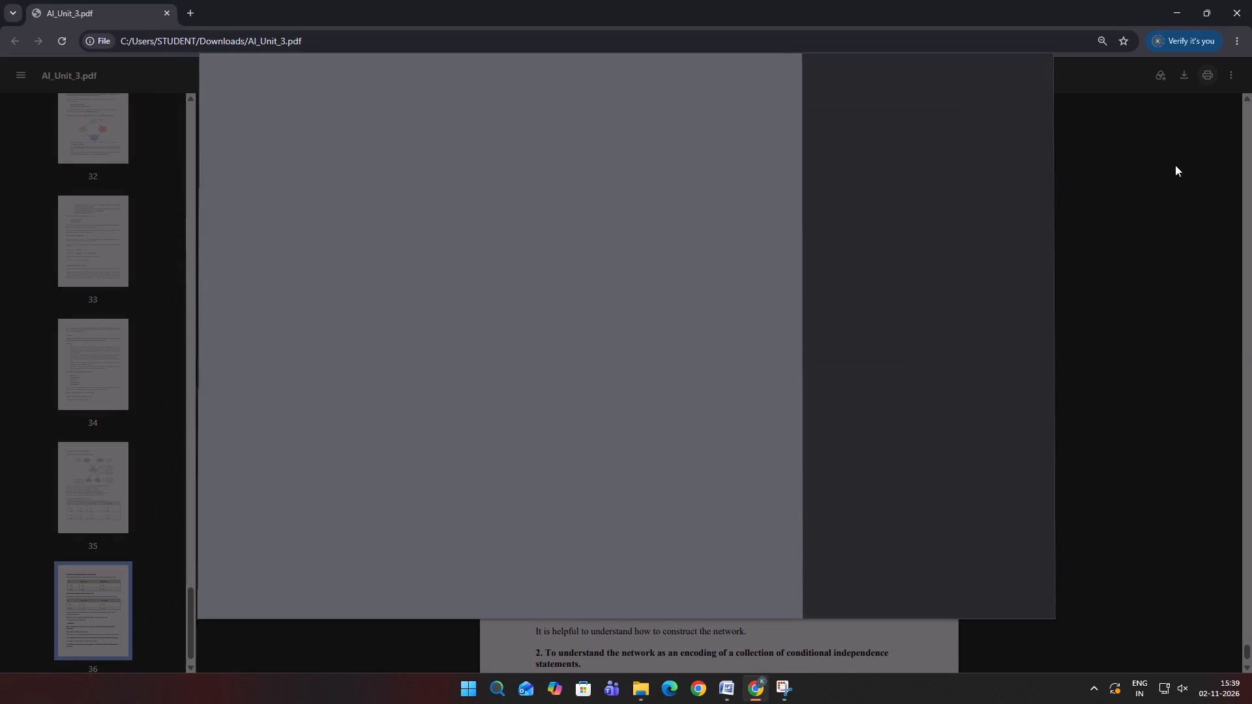
{"action": "left_click", "coordinate": [970, 178]}
{"action": "left_click", "coordinate": [959, 252]}
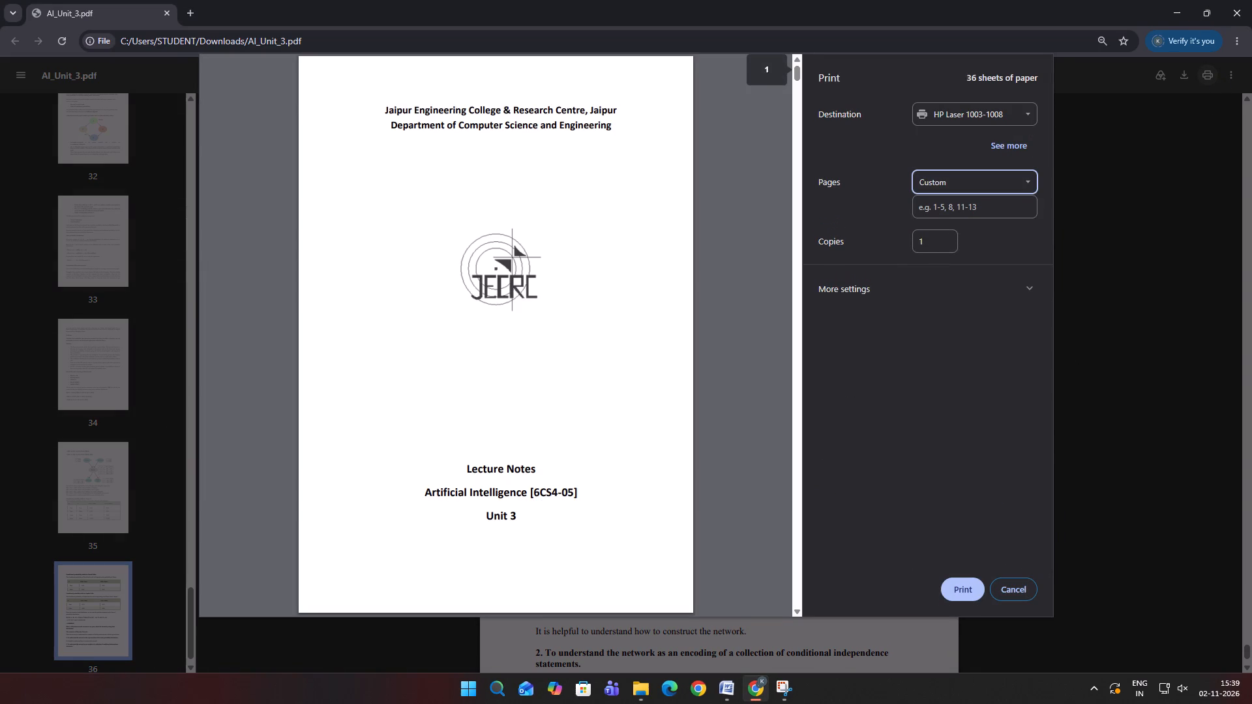
{"action": "type", "text": "36"}
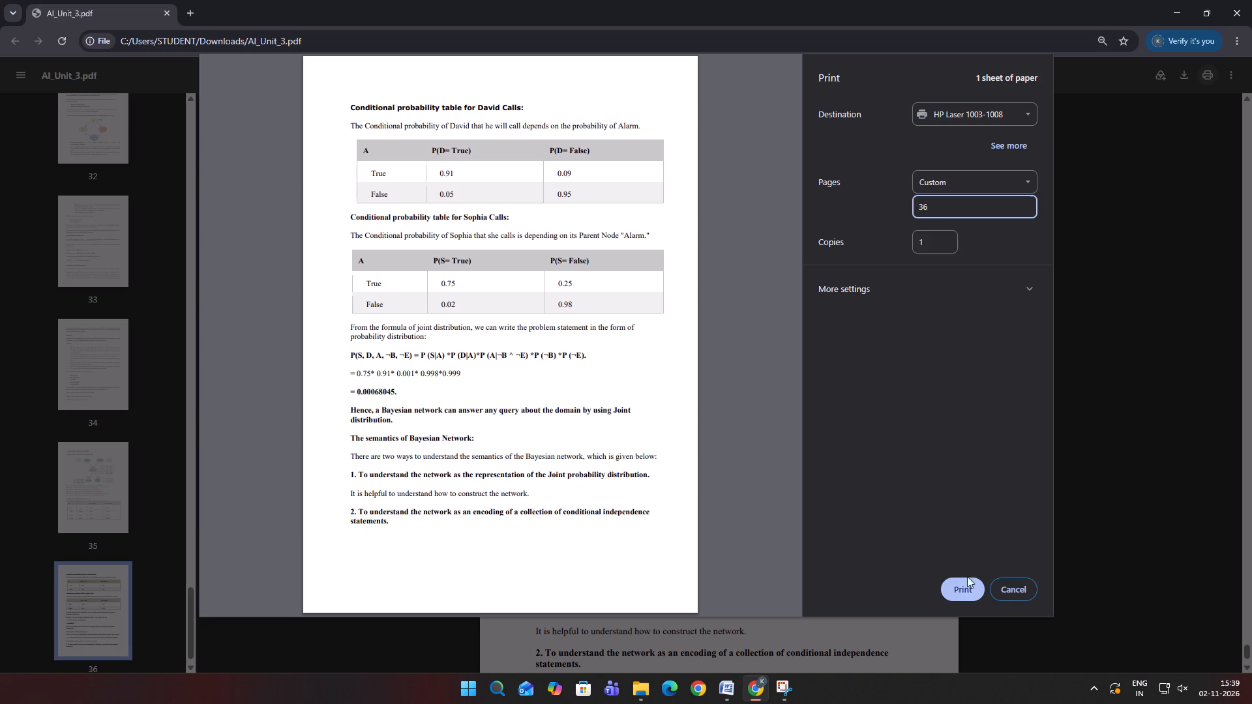
{"action": "left_click", "coordinate": [964, 586]}
Check the end of AI_Unit_3.pdf, close the browser window and return to Doc3.docx in Word.
{"action": "scroll", "coordinate": [638, 507], "scroll_direction": "down", "scroll_amount": 8}
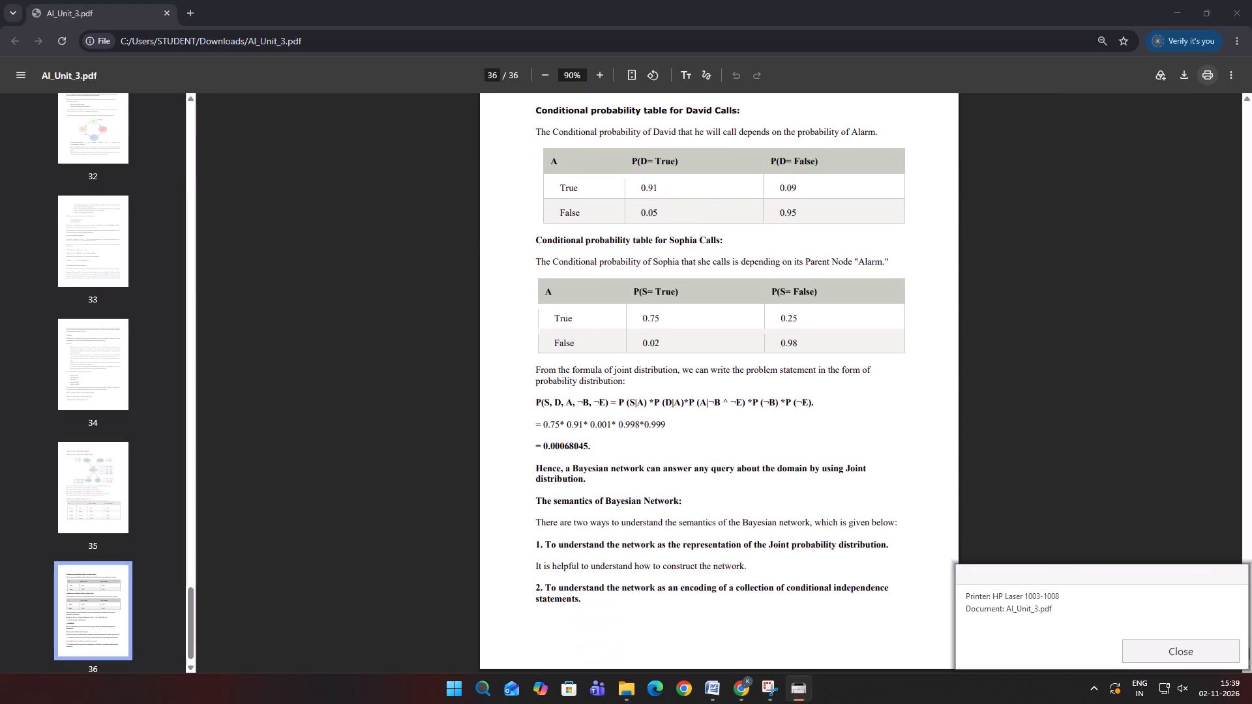
{"action": "scroll", "coordinate": [641, 497], "scroll_direction": "down", "scroll_amount": 3}
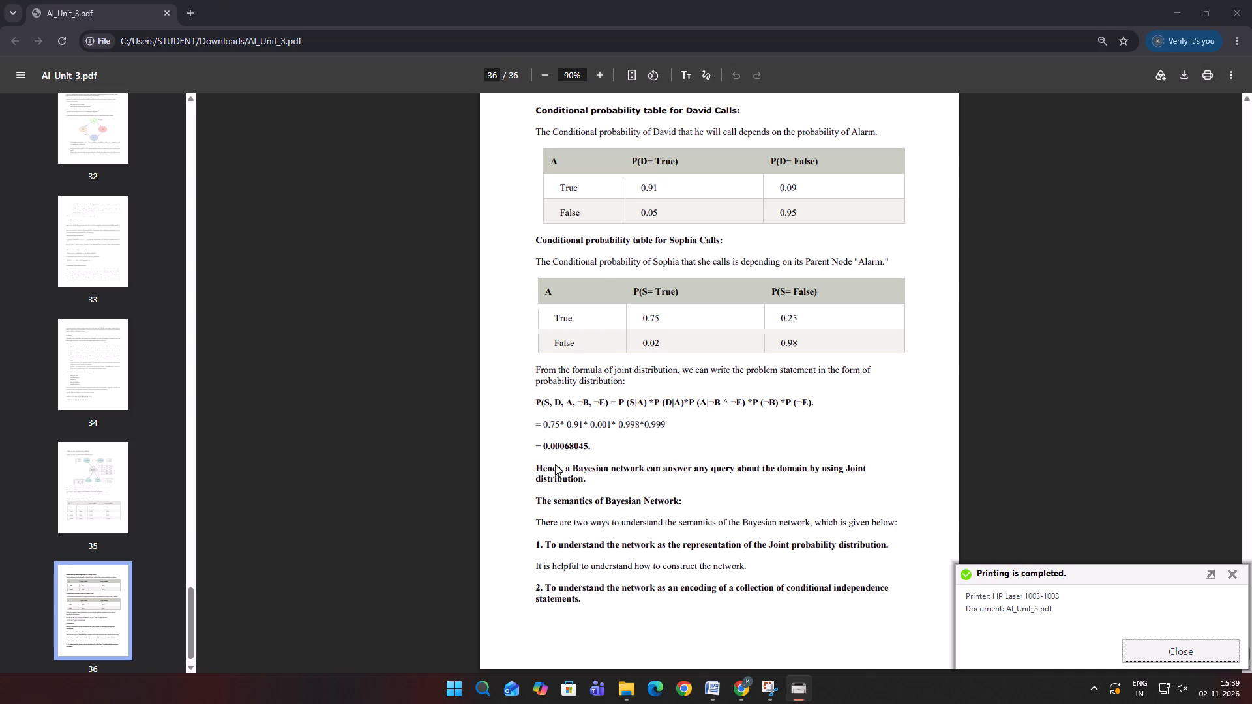
{"action": "scroll", "coordinate": [811, 567], "scroll_direction": "down", "scroll_amount": 9}
{"action": "left_click", "coordinate": [1251, 0]}
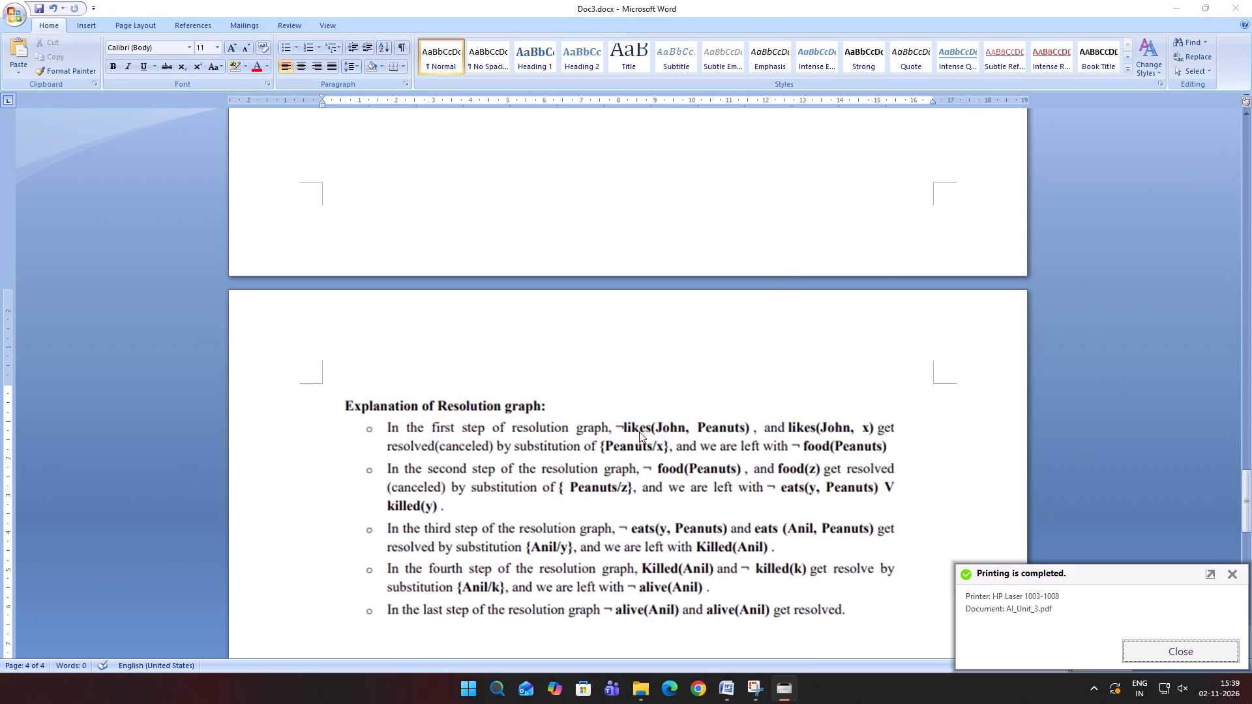
{"action": "left_click", "coordinate": [608, 457]}
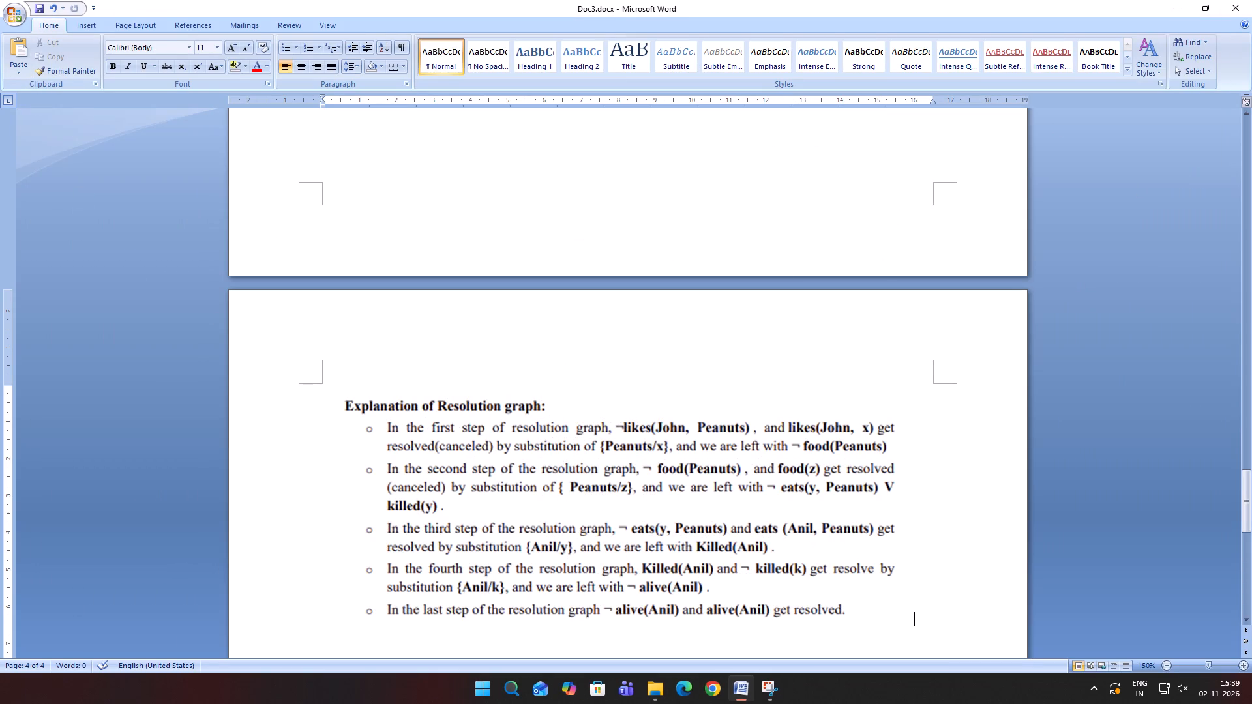
Save Doc3.docx with the collected resolution example.
{"action": "scroll", "coordinate": [511, 455], "scroll_direction": "up", "scroll_amount": 12}
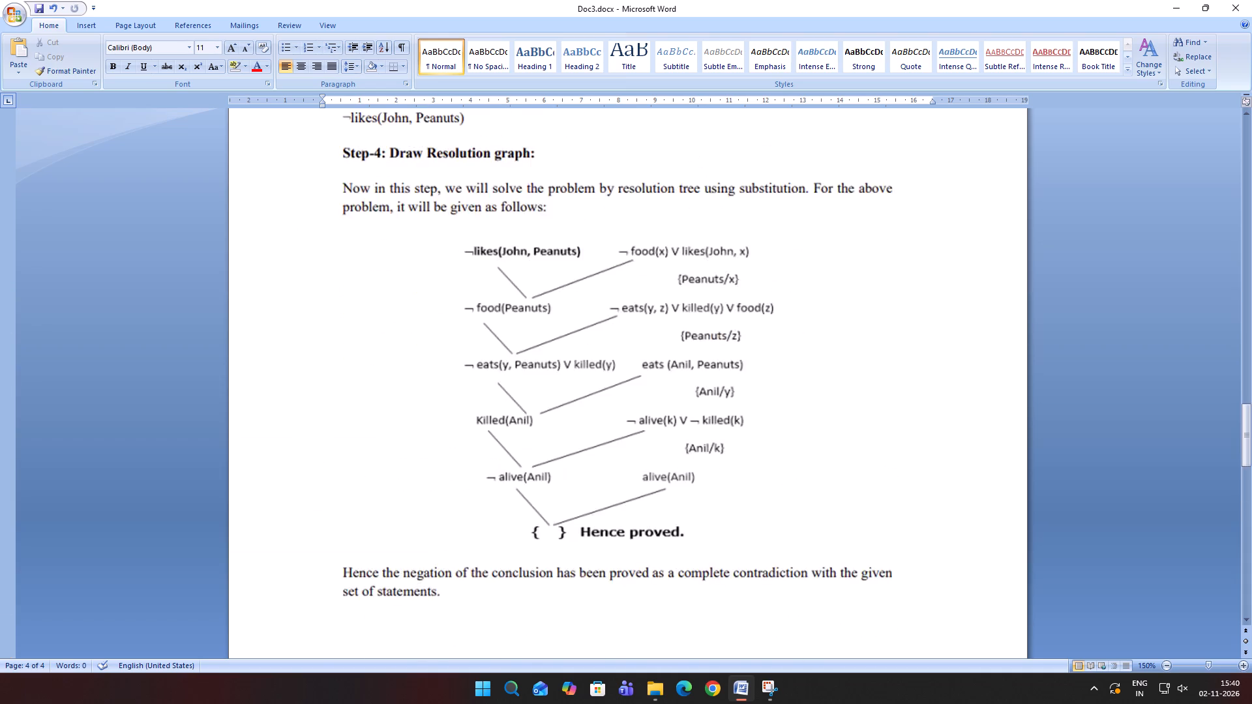
{"action": "scroll", "coordinate": [511, 473], "scroll_direction": "up", "scroll_amount": 20}
{"action": "scroll", "coordinate": [511, 473], "scroll_direction": "up", "scroll_amount": 20}
{"action": "scroll", "coordinate": [511, 473], "scroll_direction": "up", "scroll_amount": 11}
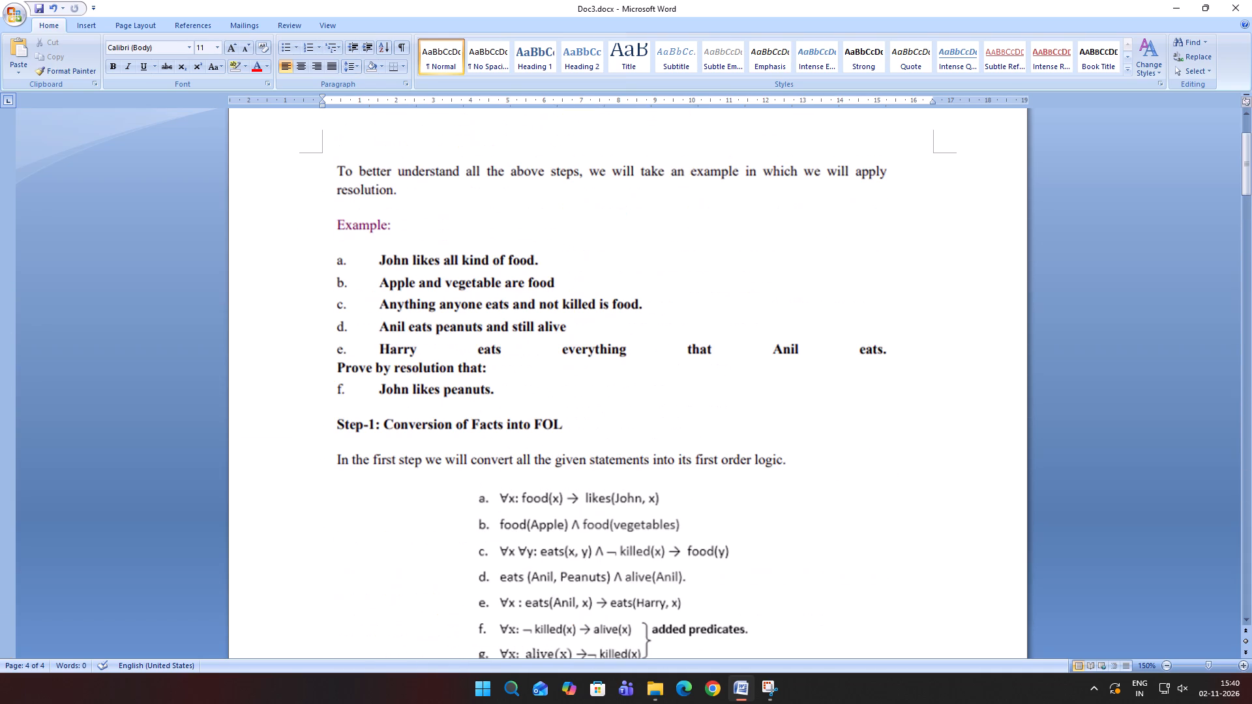
{"action": "left_click", "coordinate": [38, 7]}
Print only page 1 of Doc3.docx, with the resolution example statements, as one copy on the HP Laser 1003-1008.
{"action": "left_click", "coordinate": [10, 12]}
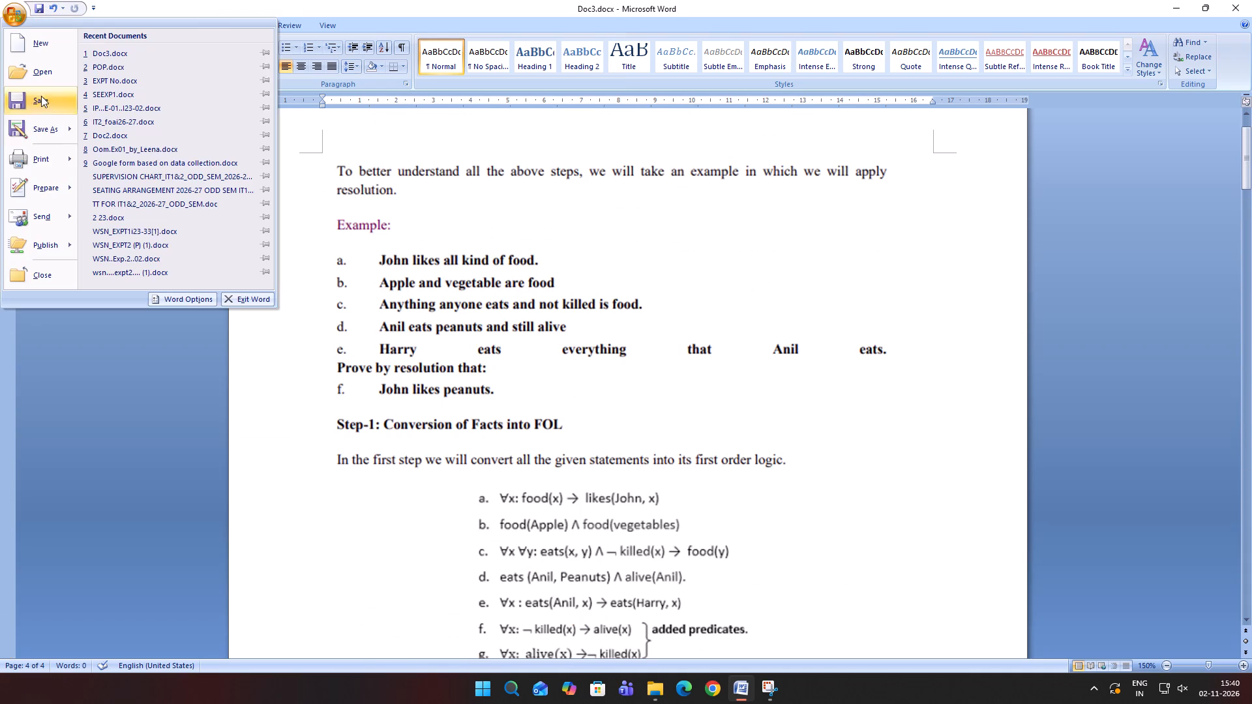
{"action": "left_click", "coordinate": [43, 162]}
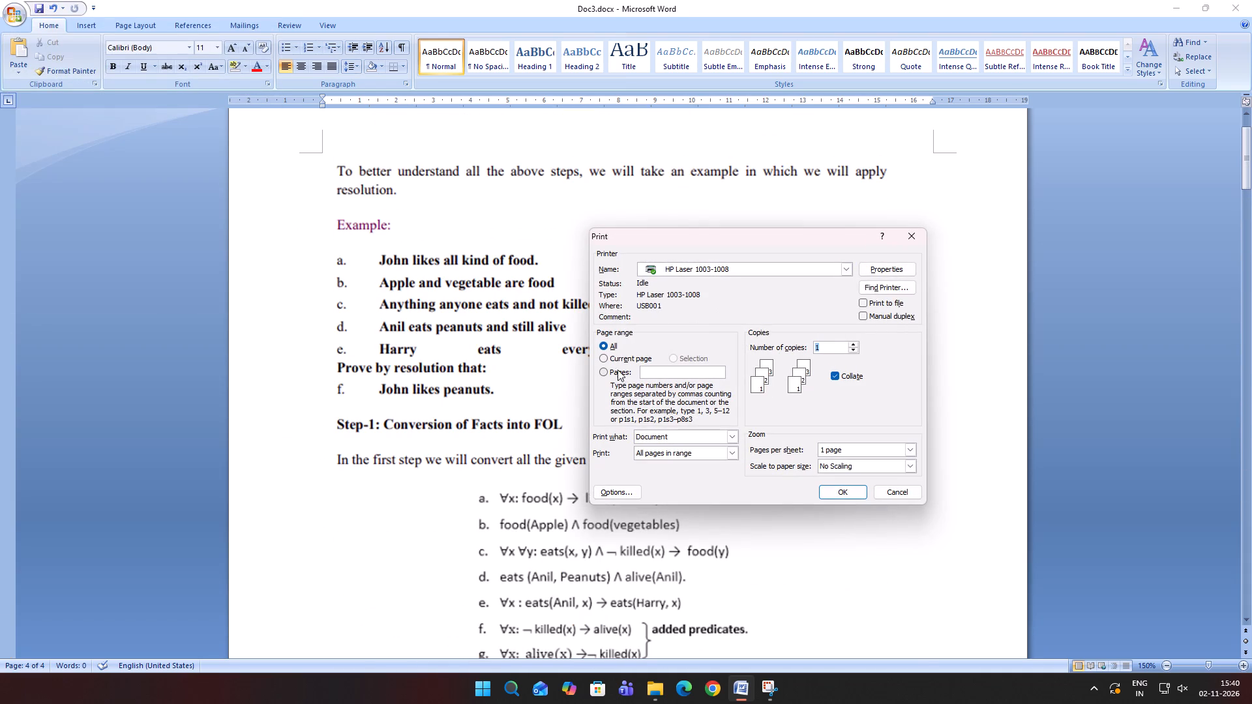
{"action": "left_click", "coordinate": [618, 370]}
{"action": "key", "text": "1"}
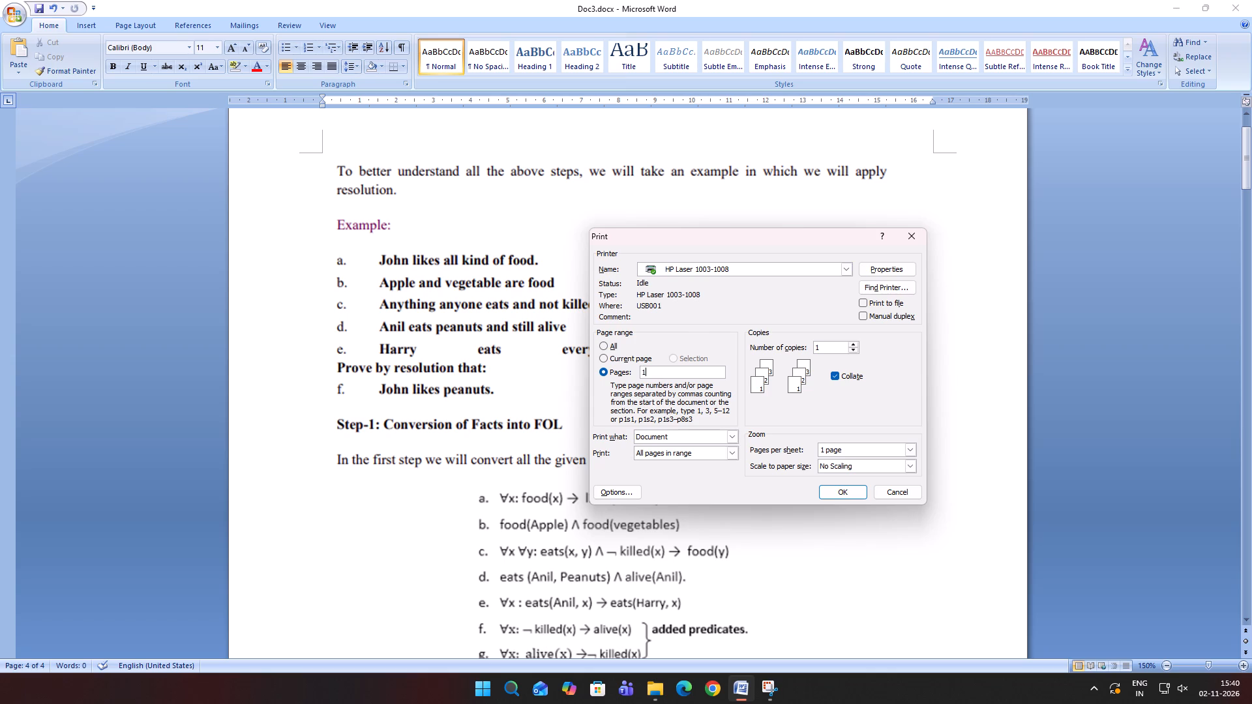
{"action": "left_click", "coordinate": [843, 490]}
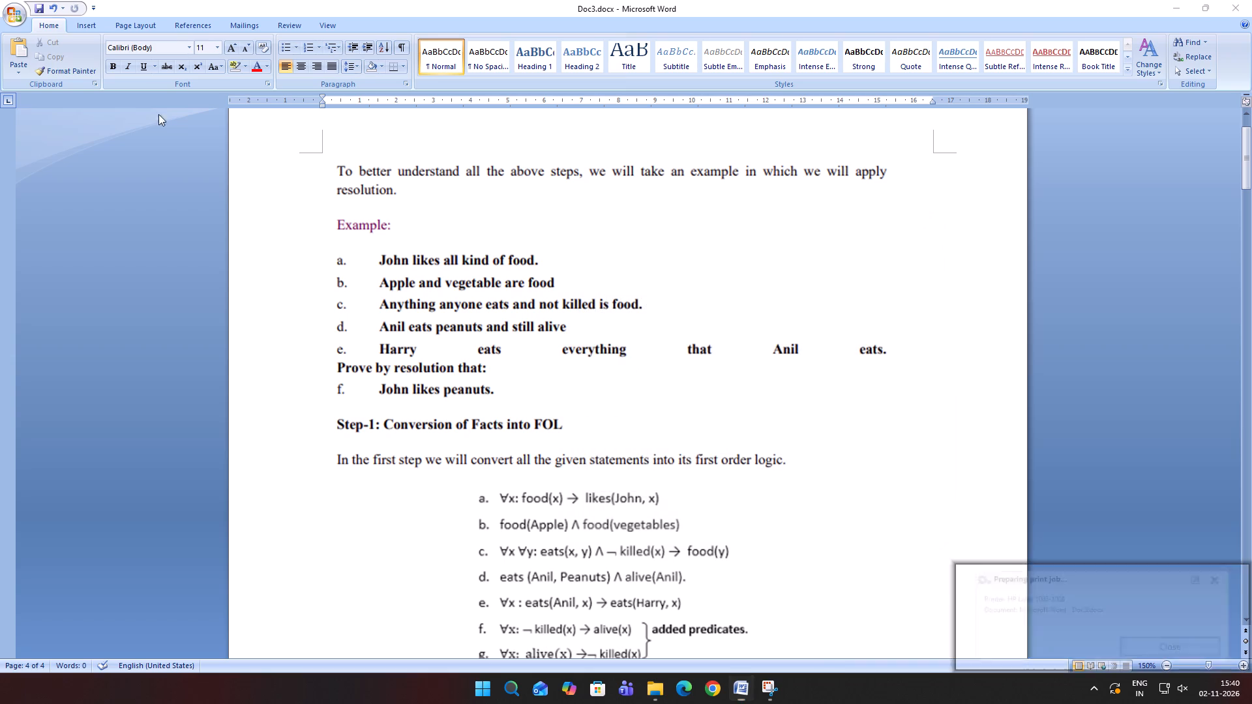
Print only page 2 of Doc3.docx as one copy on the HP Laser 1003-1008.
{"action": "left_click", "coordinate": [18, 24]}
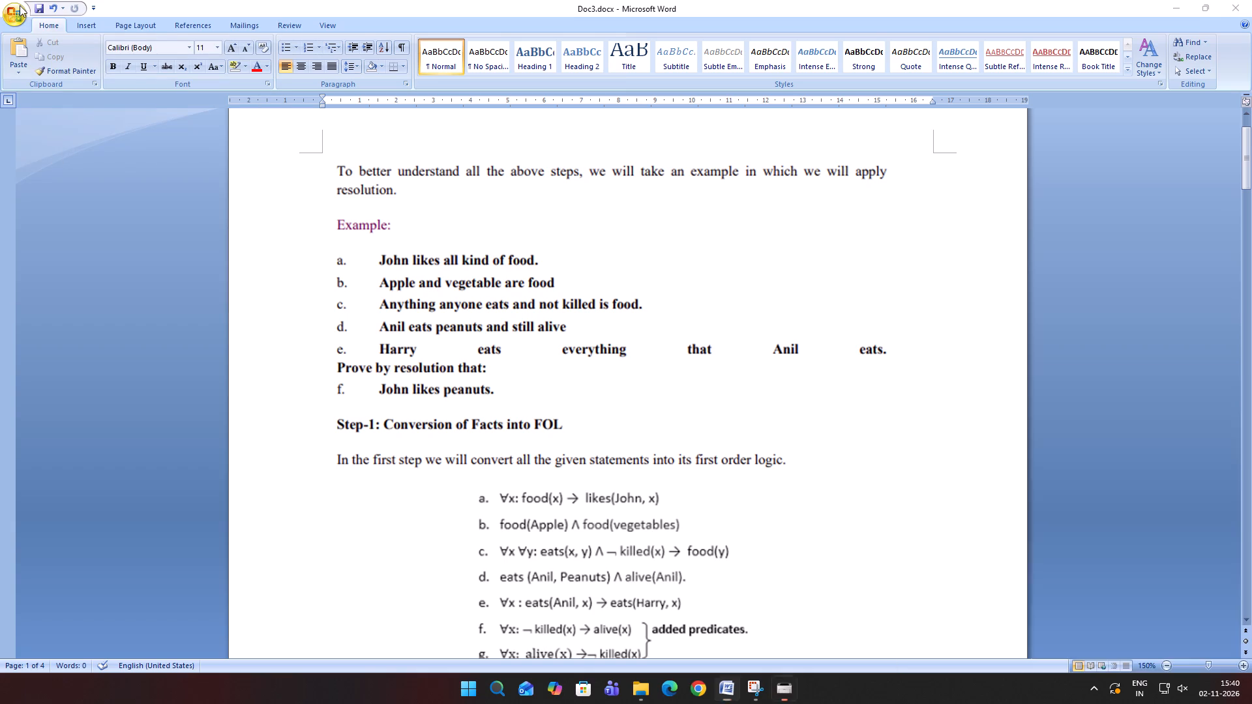
{"action": "left_click", "coordinate": [20, 5]}
{"action": "left_click", "coordinate": [50, 156]}
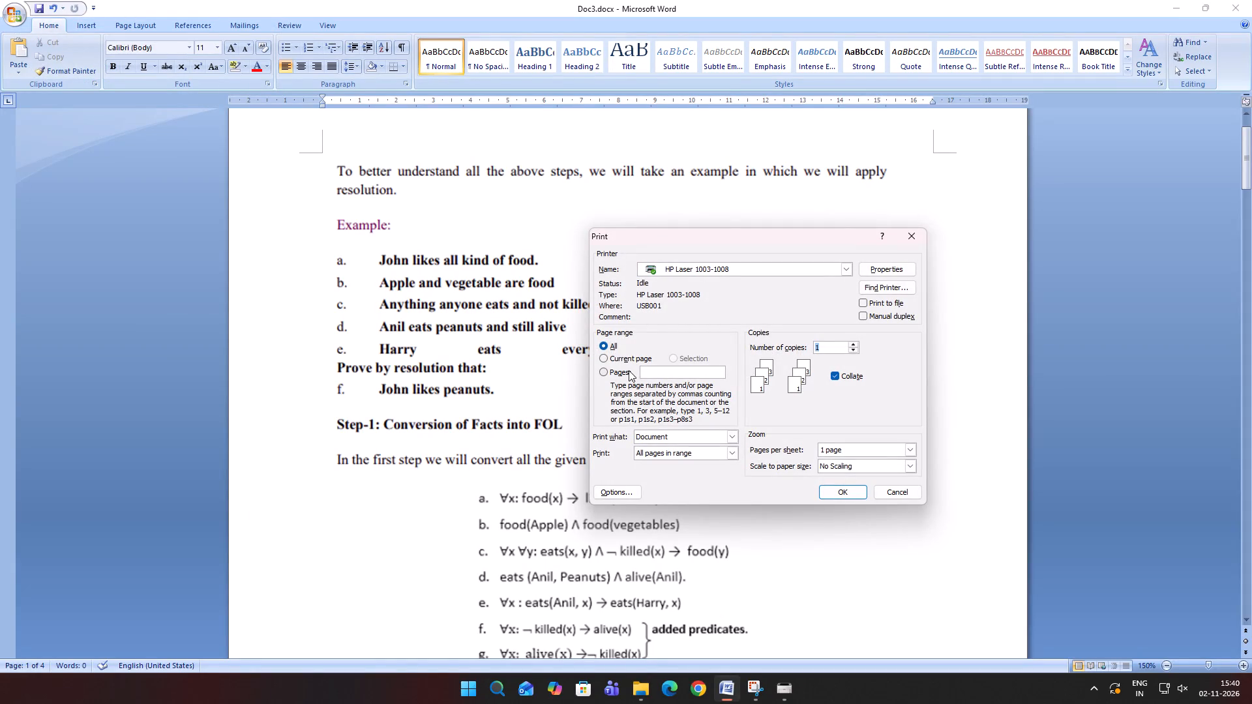
{"action": "left_click", "coordinate": [629, 370]}
{"action": "key", "text": "2"}
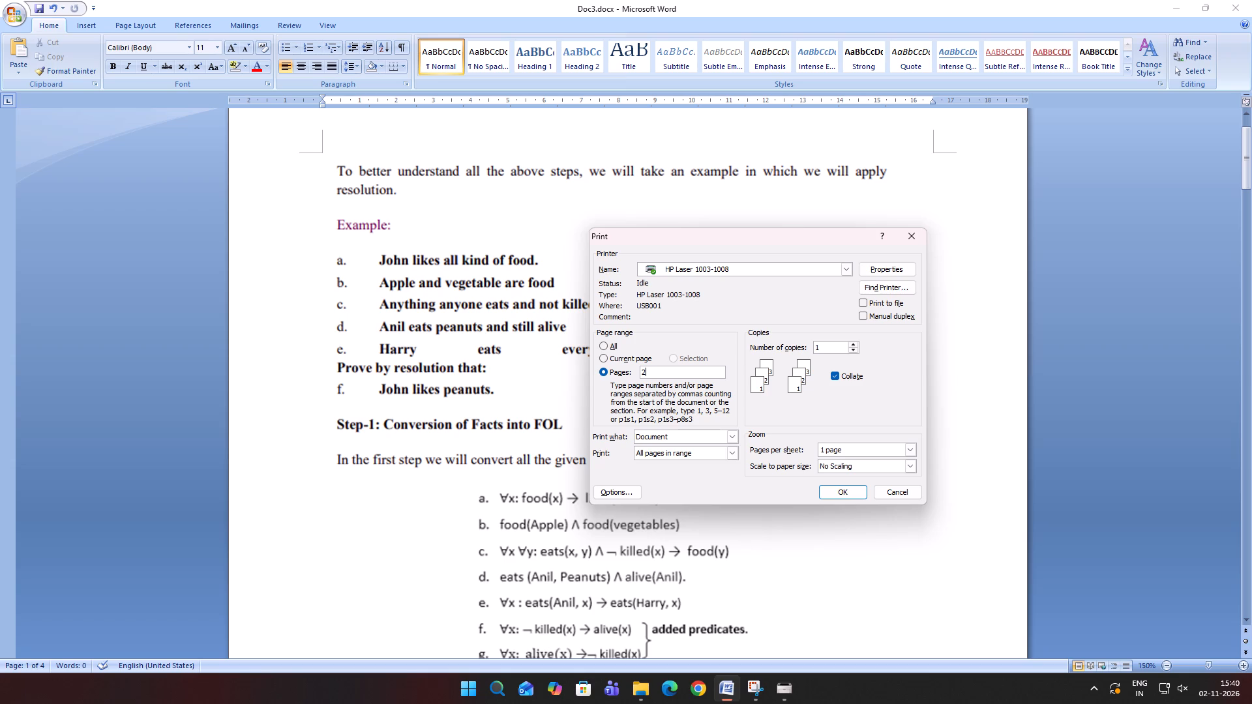
{"action": "left_click", "coordinate": [849, 490]}
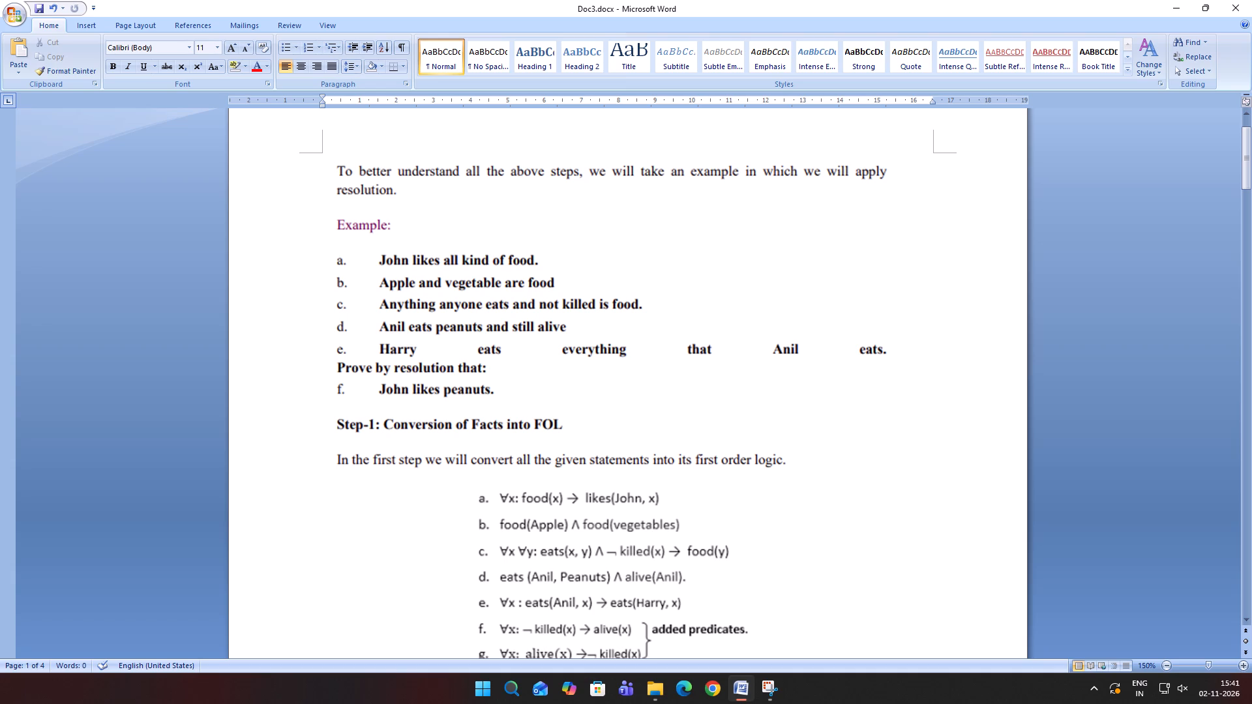
Print only page 3 of Doc3.docx as one copy on the HP Laser 1003-1008.
{"action": "left_click", "coordinate": [1, 22]}
{"action": "left_click", "coordinate": [52, 156]}
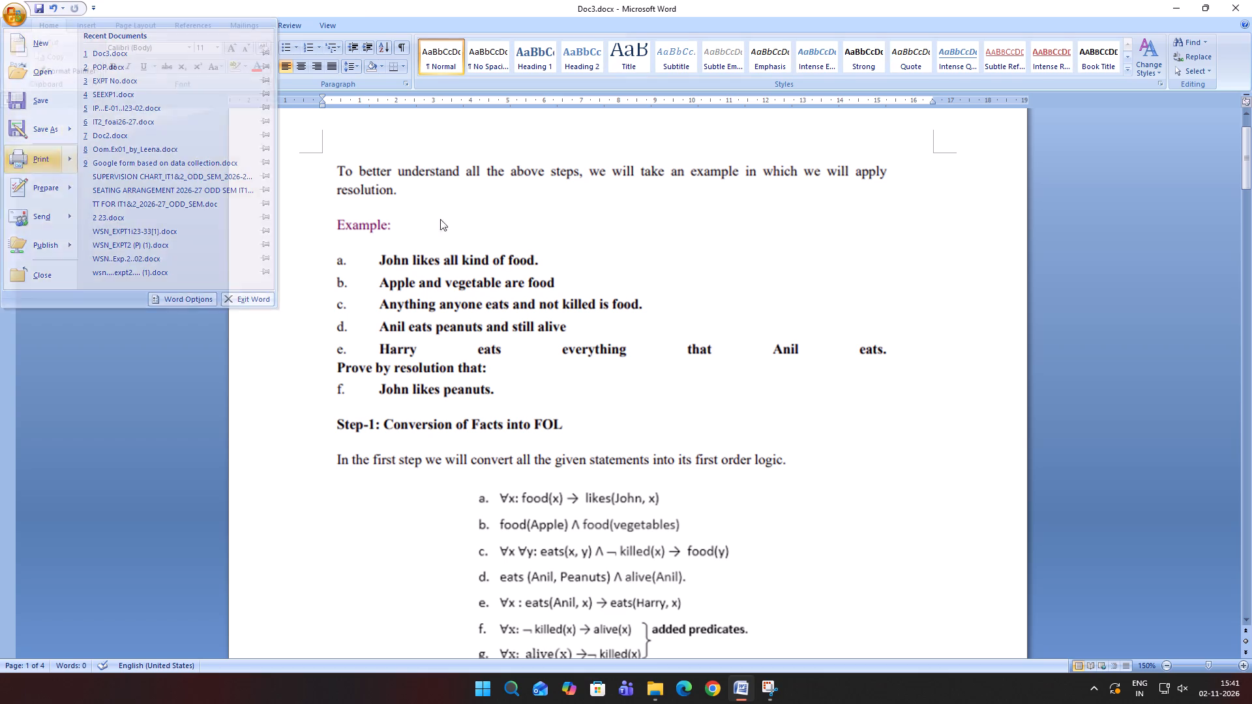
{"action": "left_click", "coordinate": [627, 376]}
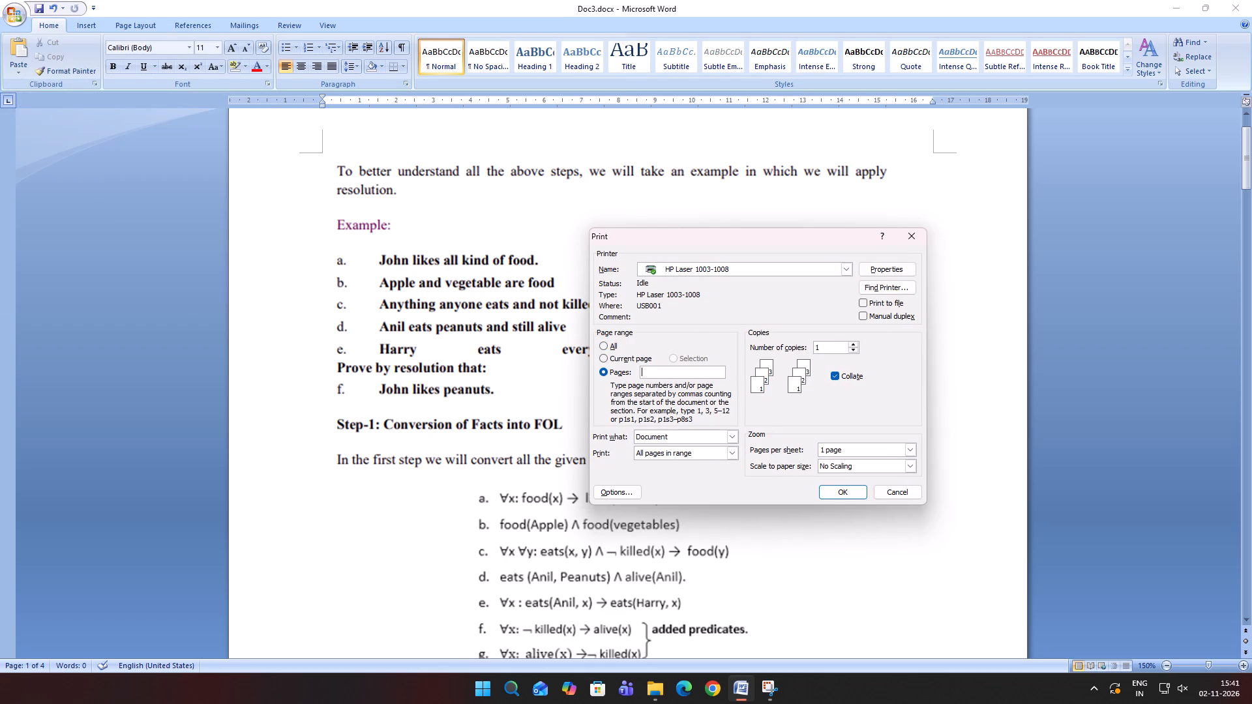
{"action": "key", "text": "3"}
{"action": "left_click", "coordinate": [853, 492]}
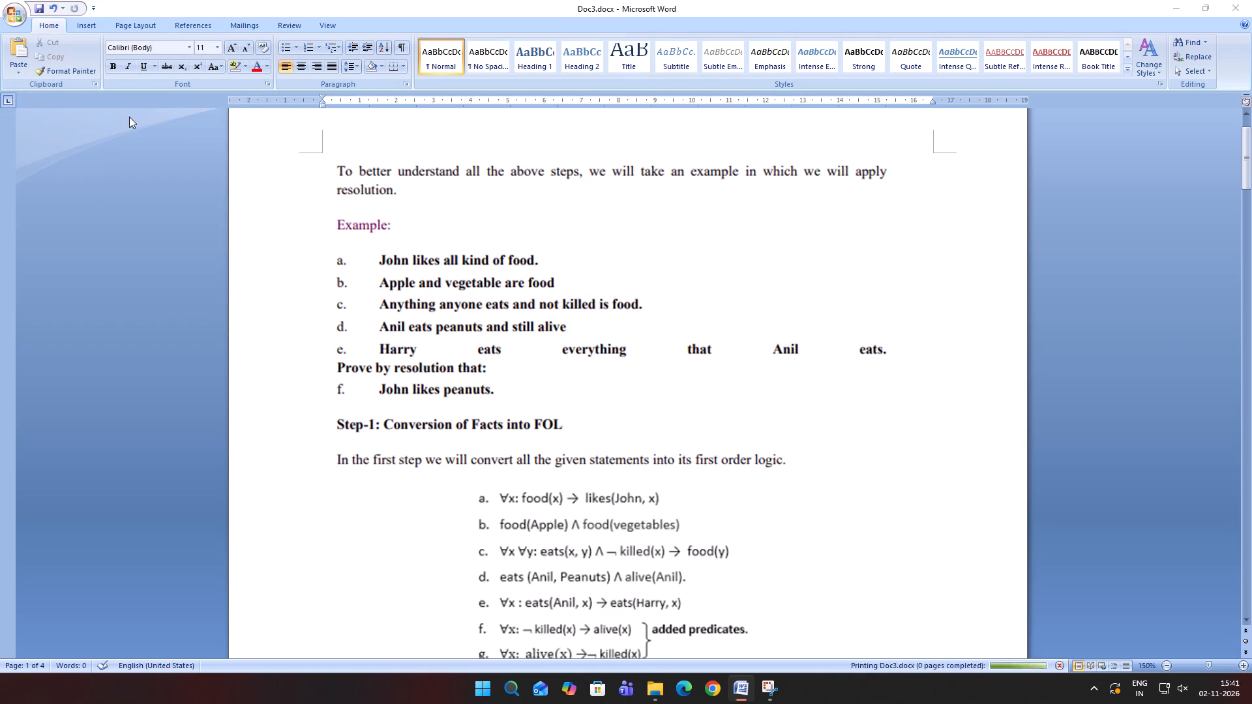
Print only page 4 of Doc3.docx as one copy on the HP Laser 1003-1008.
{"action": "left_click", "coordinate": [11, 8]}
{"action": "left_click", "coordinate": [19, 158]}
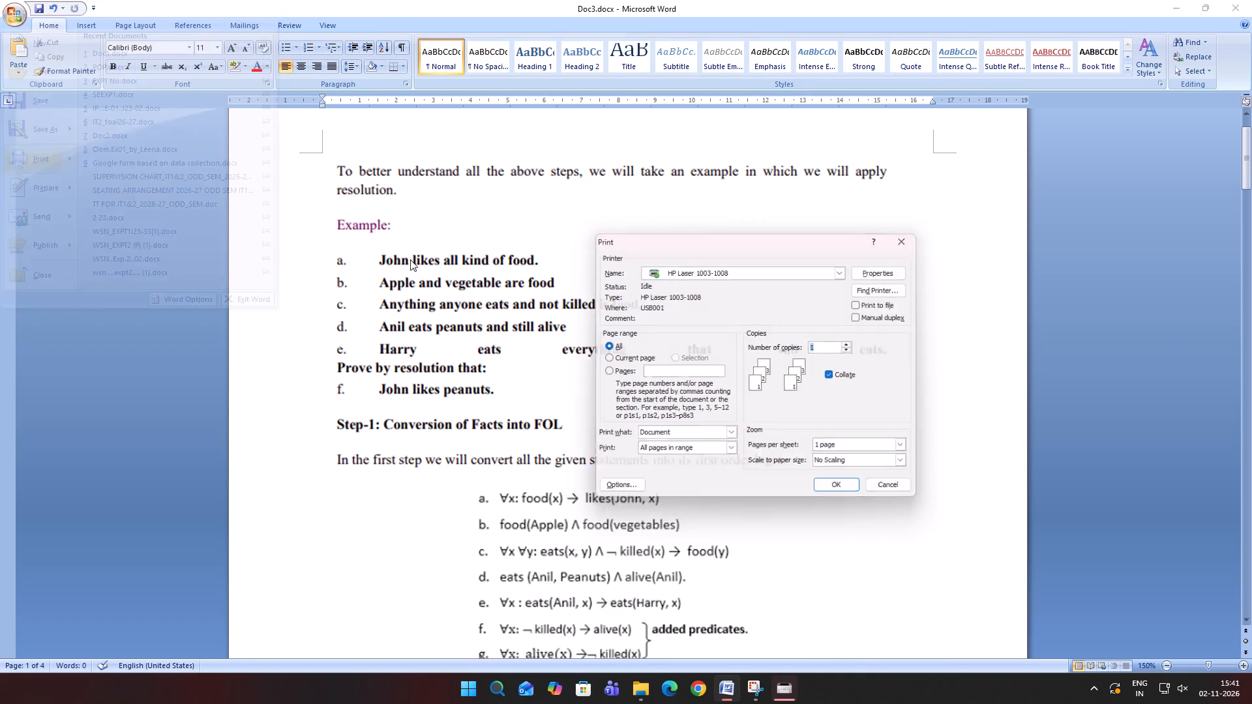
{"action": "left_click", "coordinate": [619, 372]}
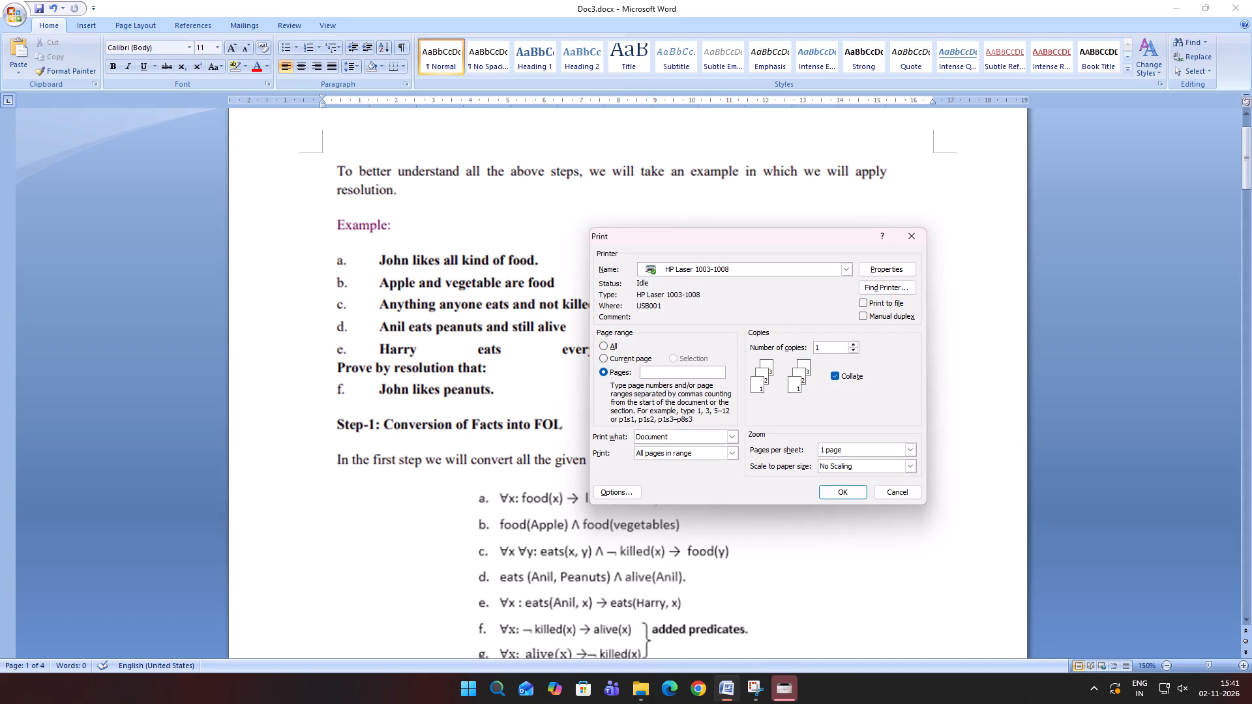
{"action": "key", "text": "4"}
{"action": "left_click", "coordinate": [850, 490]}
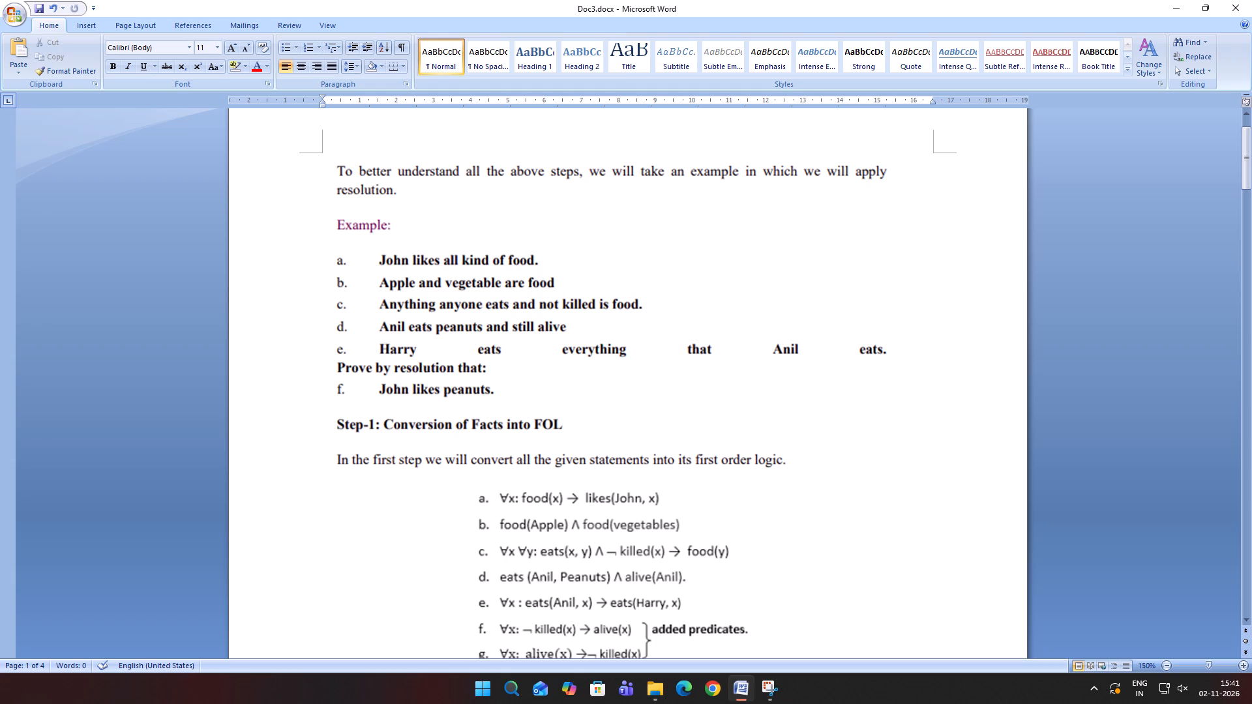
Close Doc3.docx and its Word window.
{"action": "scroll", "coordinate": [724, 397], "scroll_direction": "down", "scroll_amount": 9}
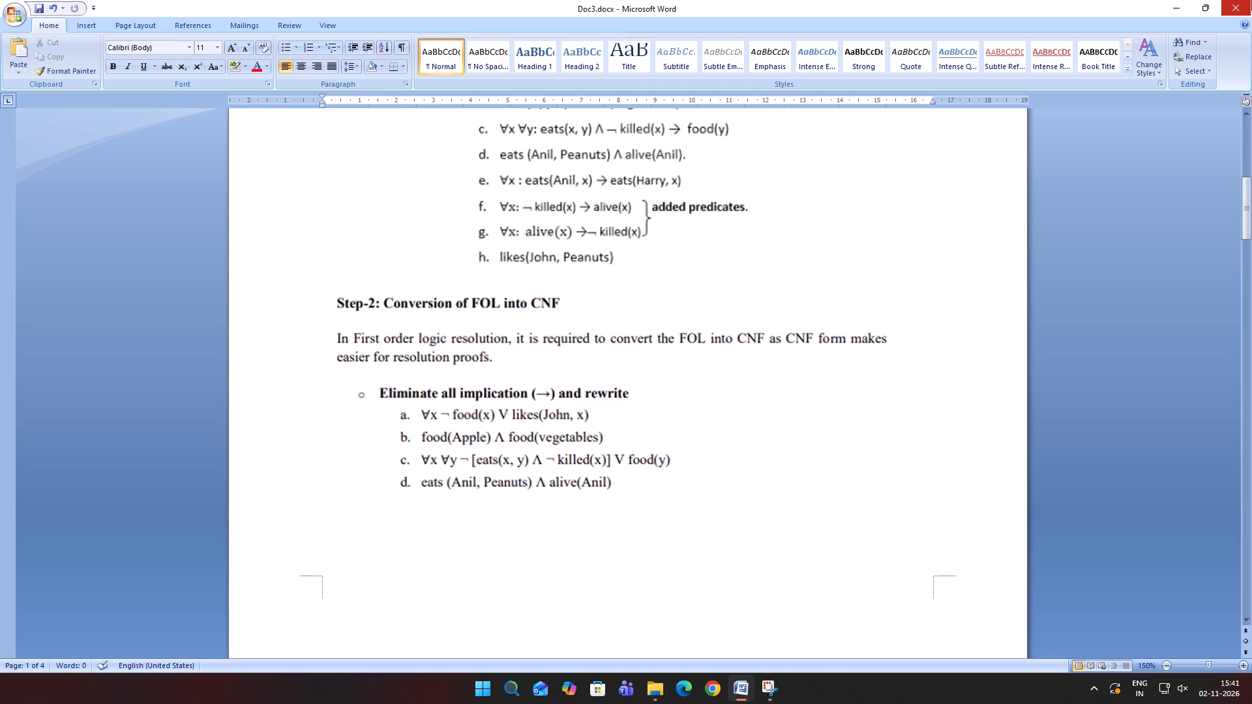
{"action": "left_click", "coordinate": [1230, 0]}
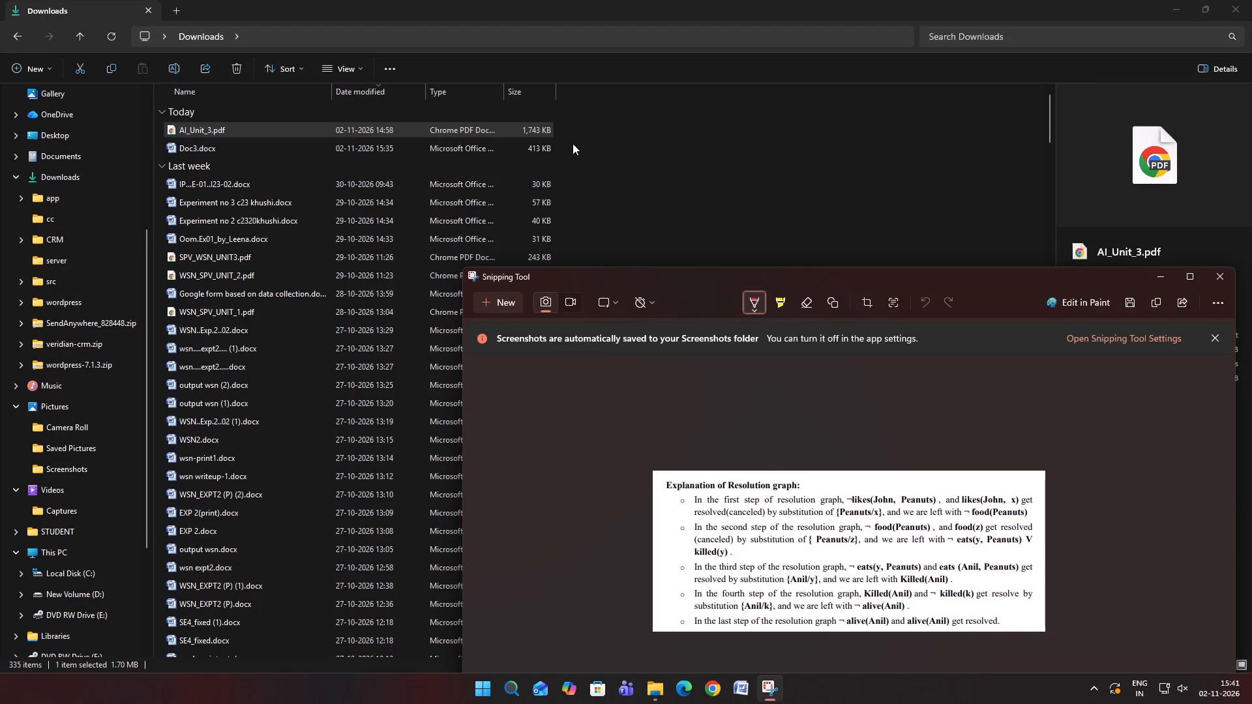
Delete AI_Unit_3.pdf and Doc3.docx together from the Downloads folder.
{"action": "left_click_drag", "start_coordinate": [574, 146], "coordinate": [482, 130]}
{"action": "key", "text": "Delete"}
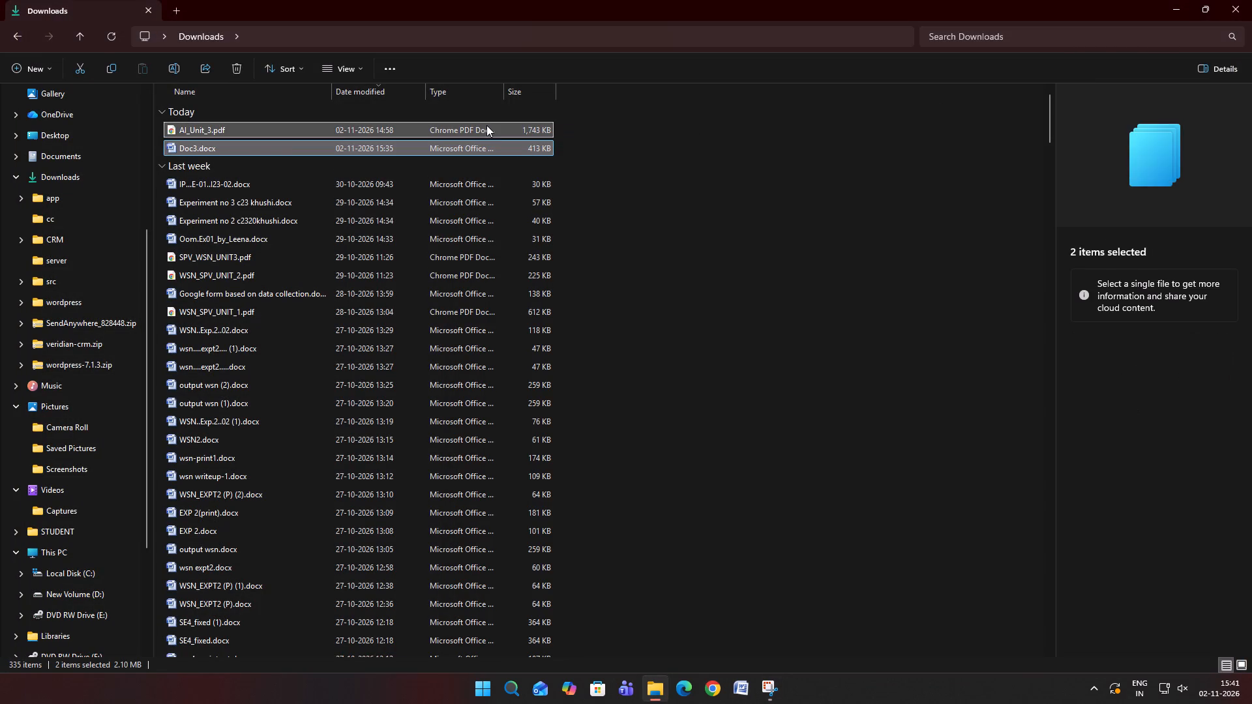
Close the Snipping Tool with the resolution graph capture and the Downloads folder window.
{"action": "left_click", "coordinate": [773, 682]}
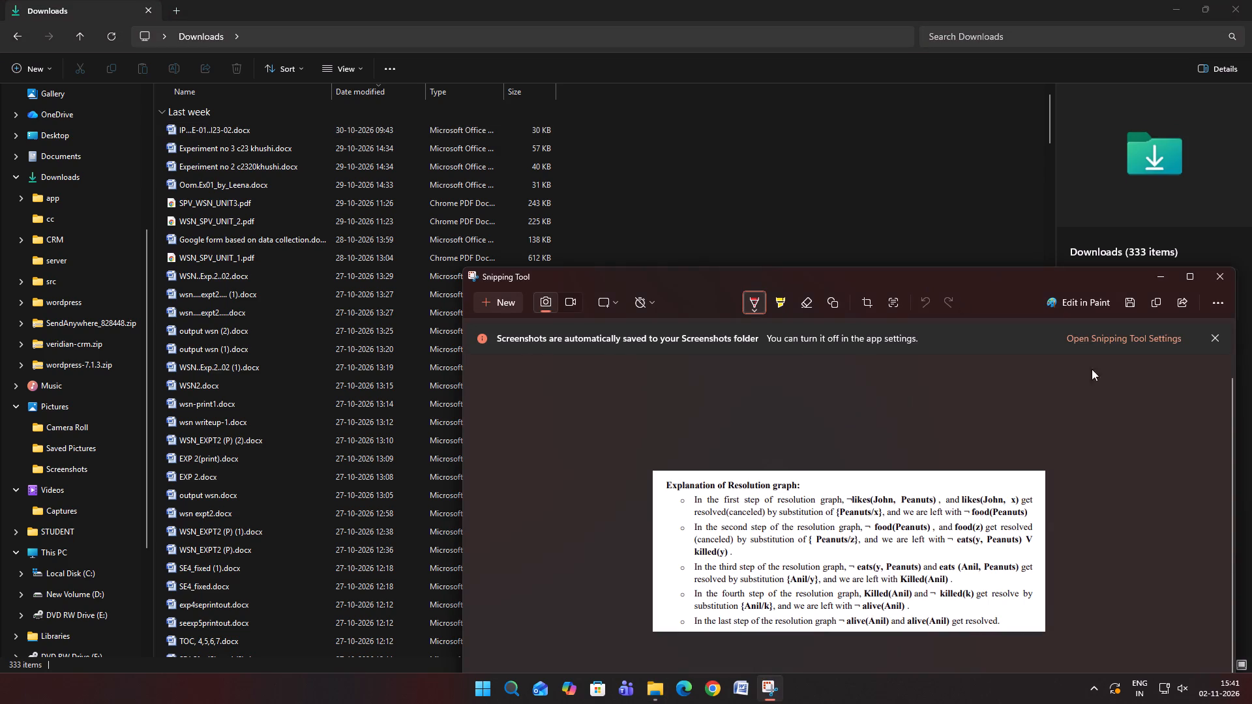
{"action": "left_click", "coordinate": [1219, 271]}
{"action": "left_click", "coordinate": [985, 235]}
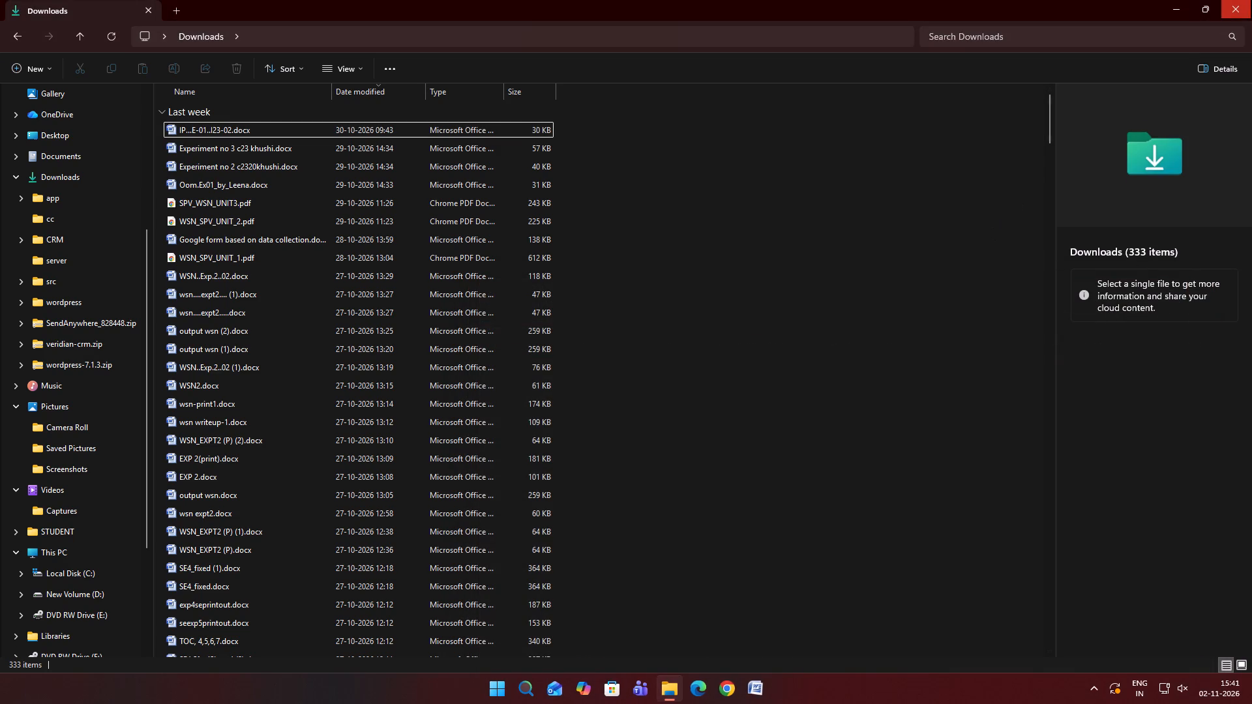
{"action": "left_click", "coordinate": [1251, 0]}
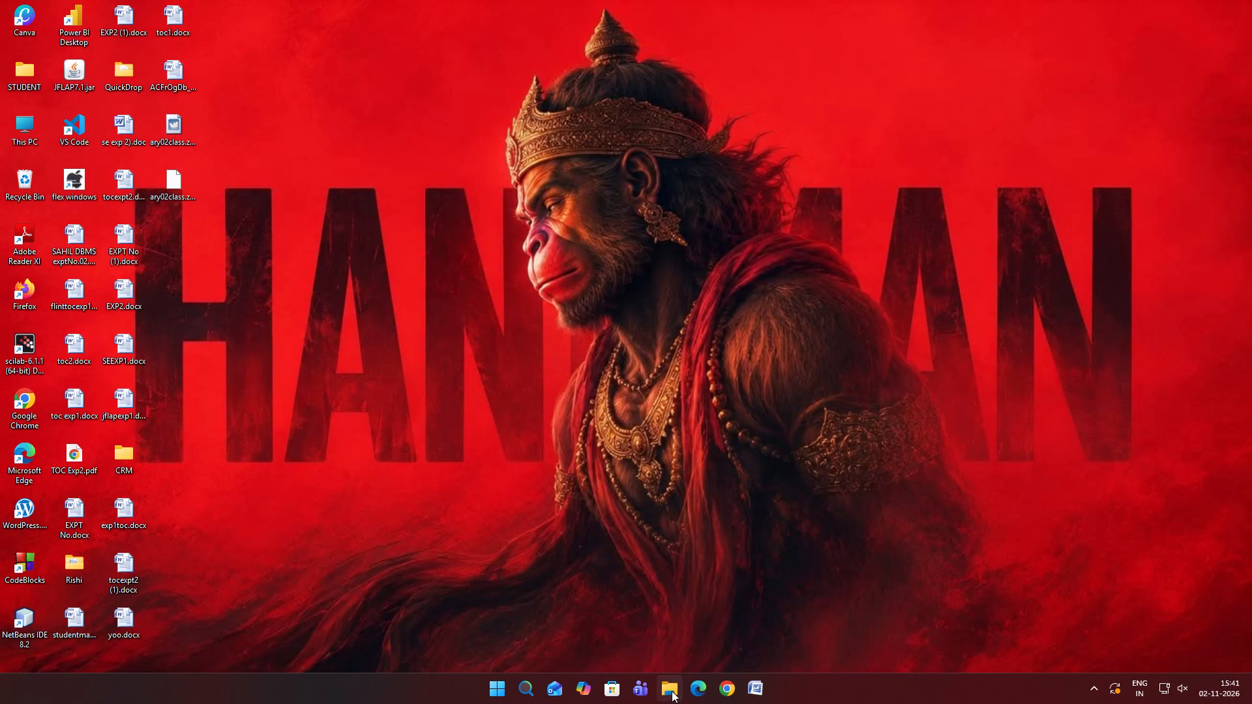
In Chrome, delete the last hour of browsing history, cookies, cached files and download history from this device, and close all browser windows.
{"action": "double_click", "coordinate": [730, 684]}
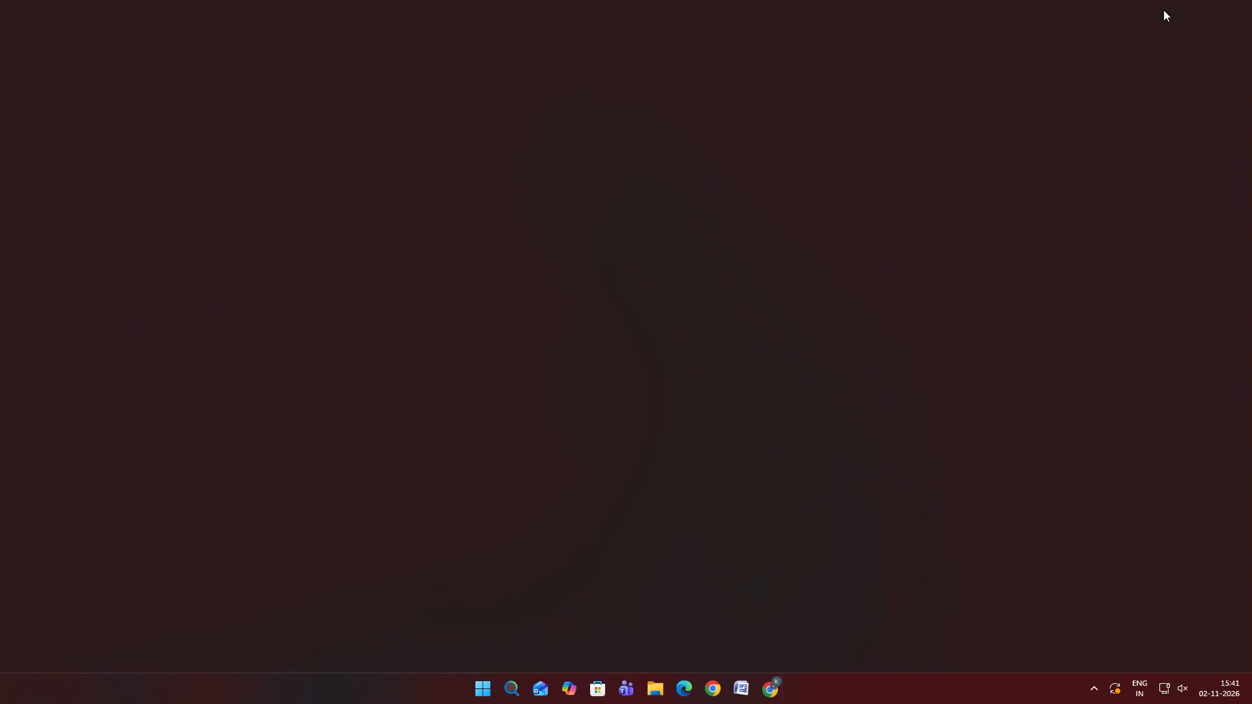
{"action": "left_click", "coordinate": [1236, 44]}
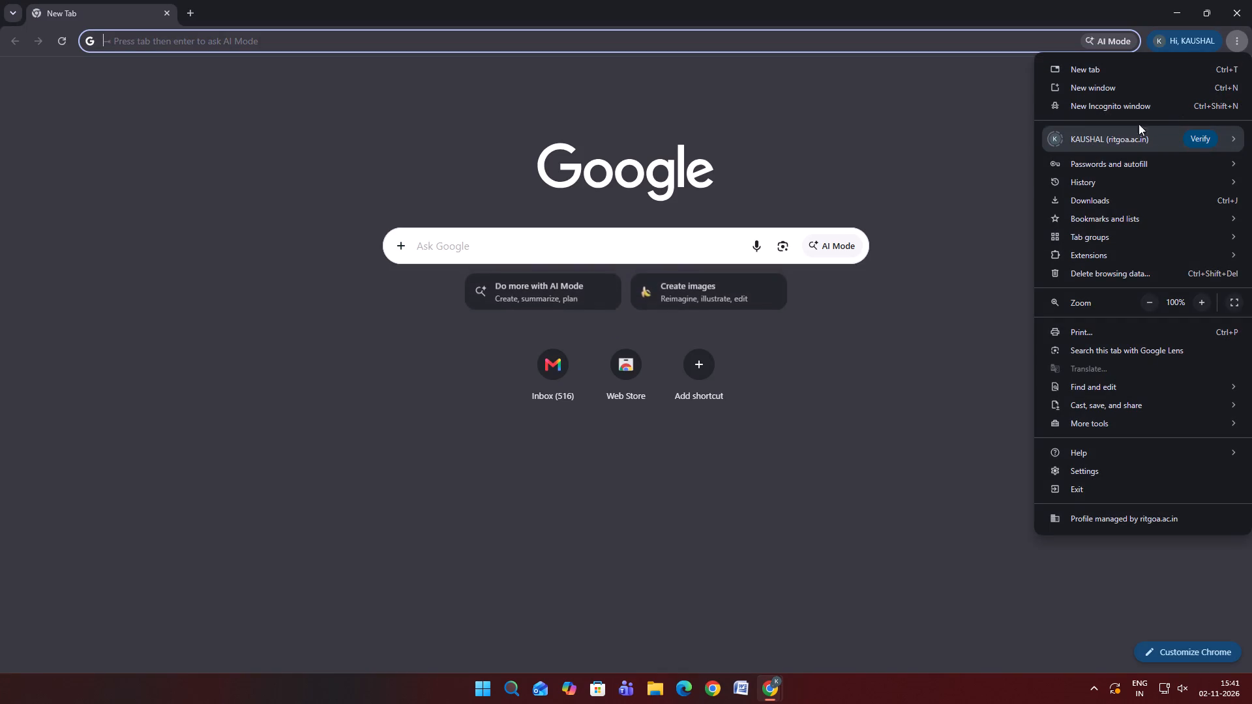
{"action": "left_click", "coordinate": [1083, 181]}
{"action": "left_click", "coordinate": [738, 183]}
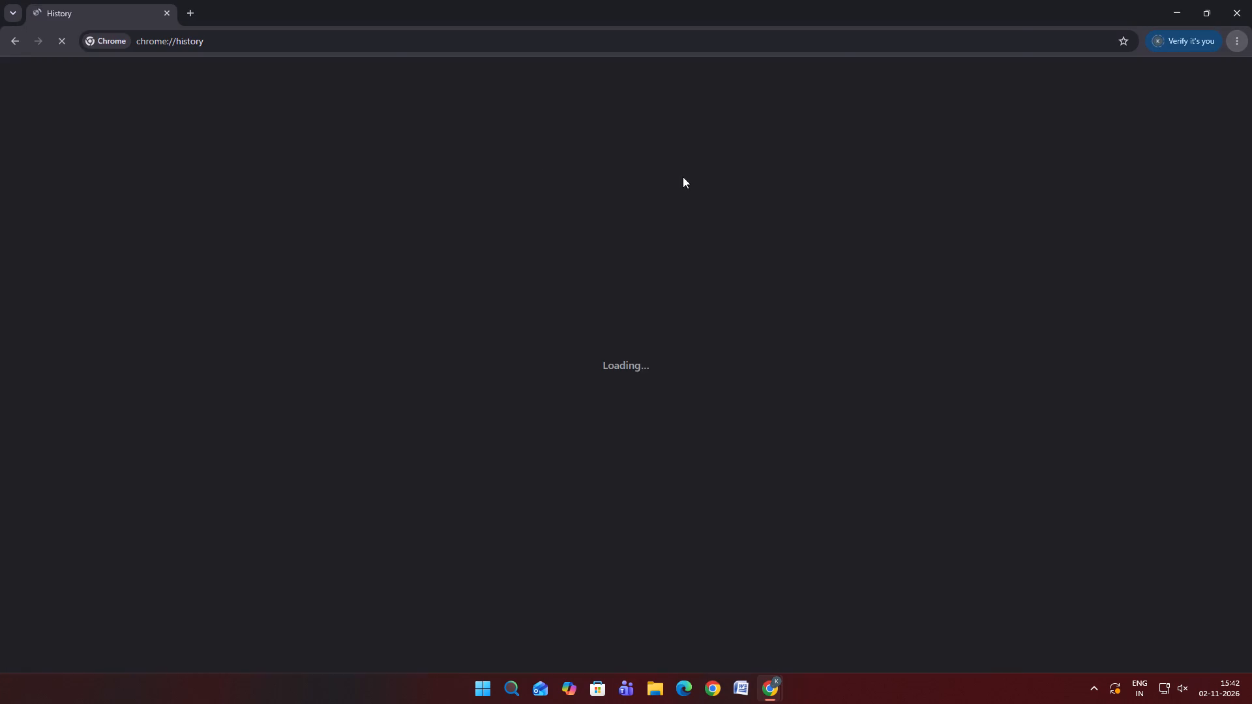
{"action": "left_click", "coordinate": [83, 164]}
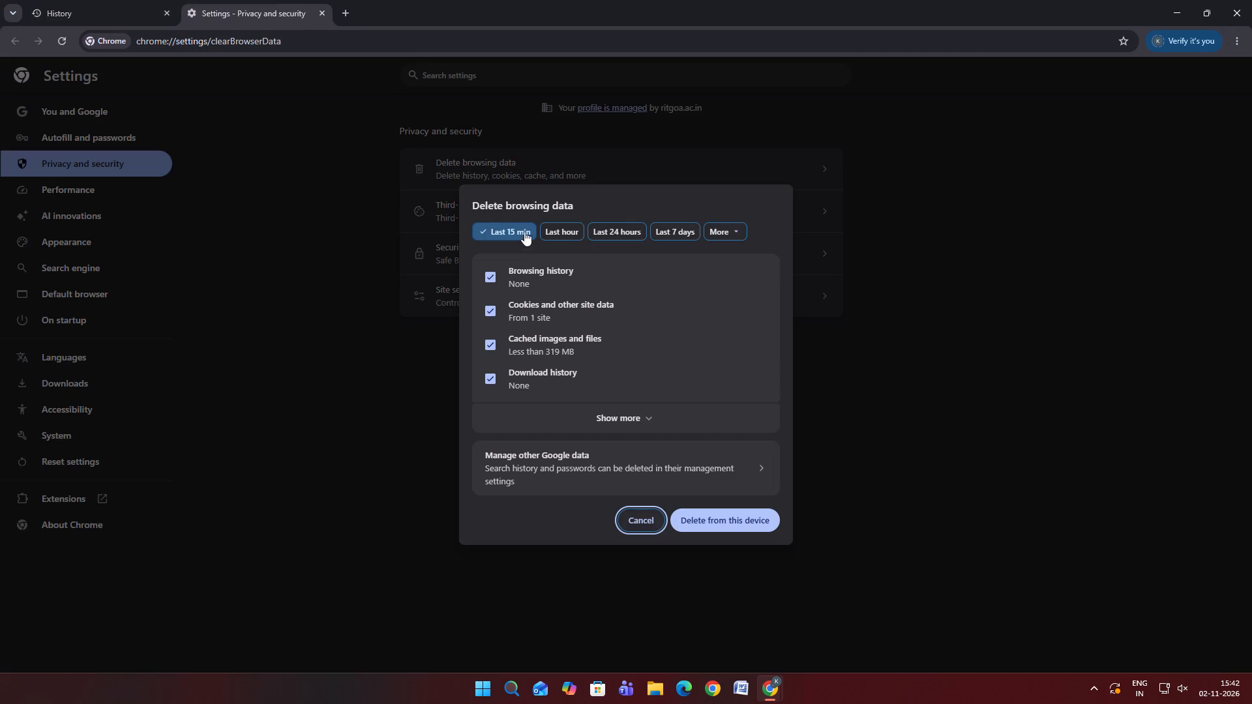
{"action": "left_click", "coordinate": [566, 232]}
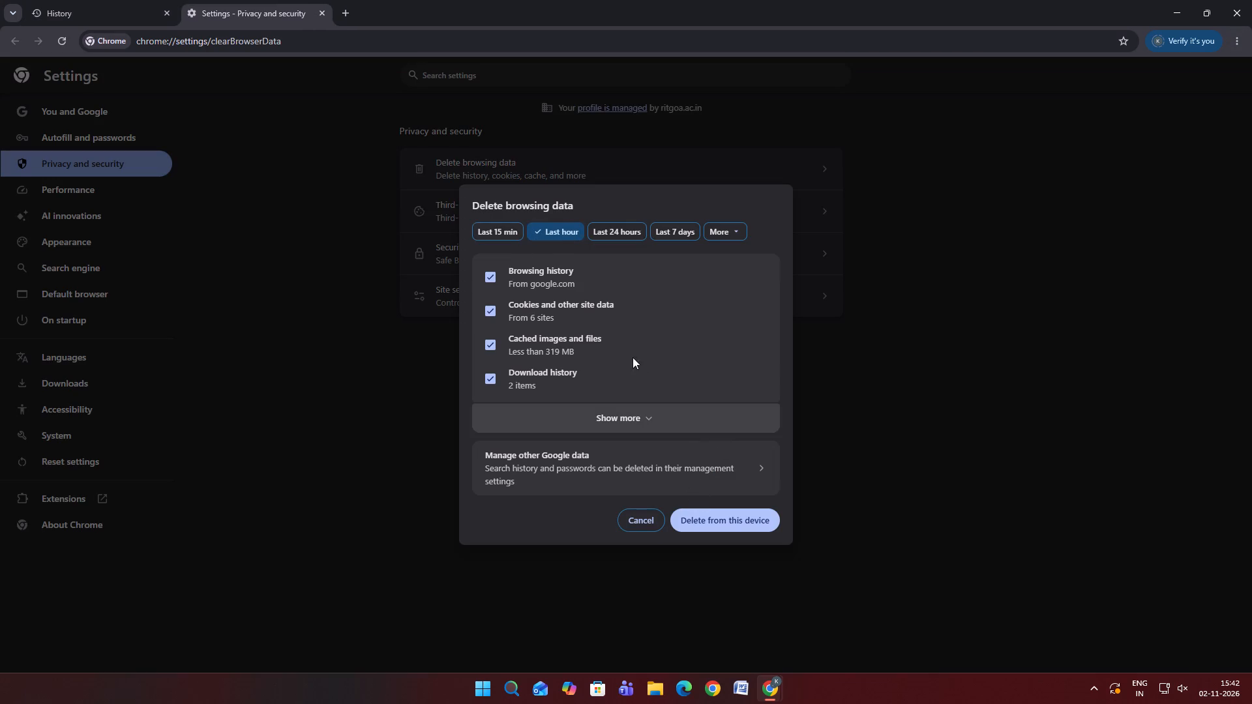
{"action": "left_click", "coordinate": [700, 511]}
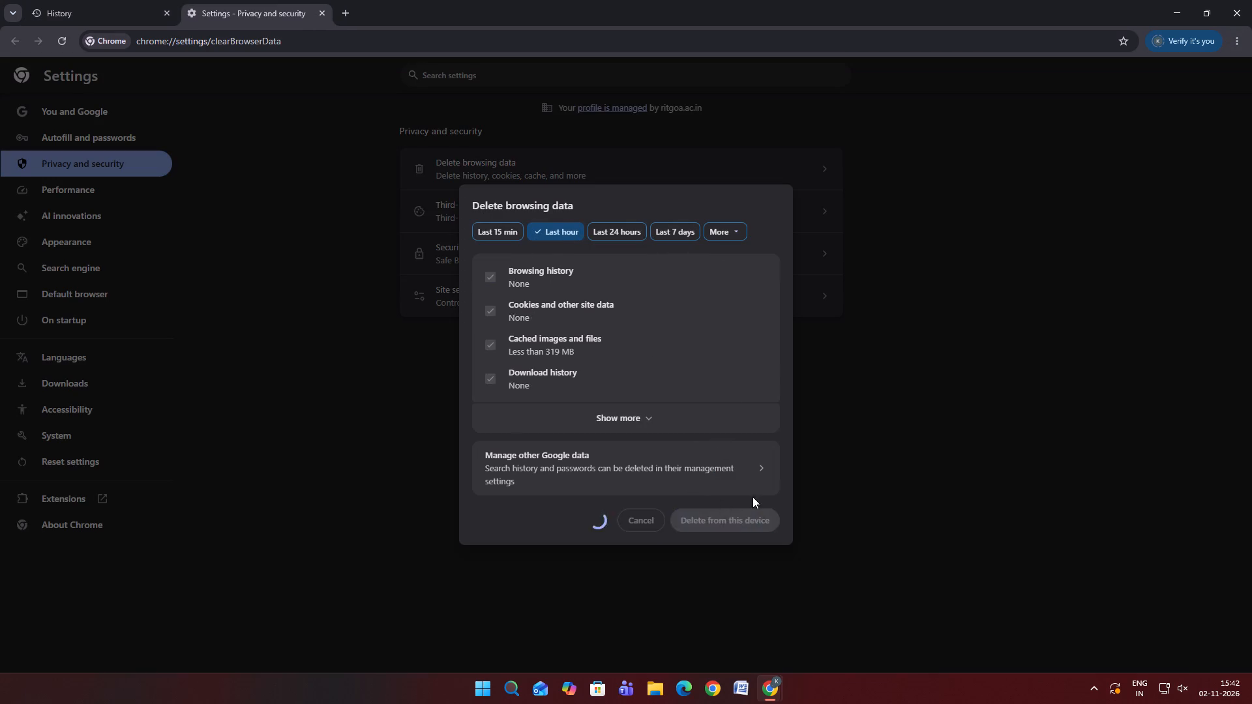
{"action": "left_click", "coordinate": [1240, 10]}
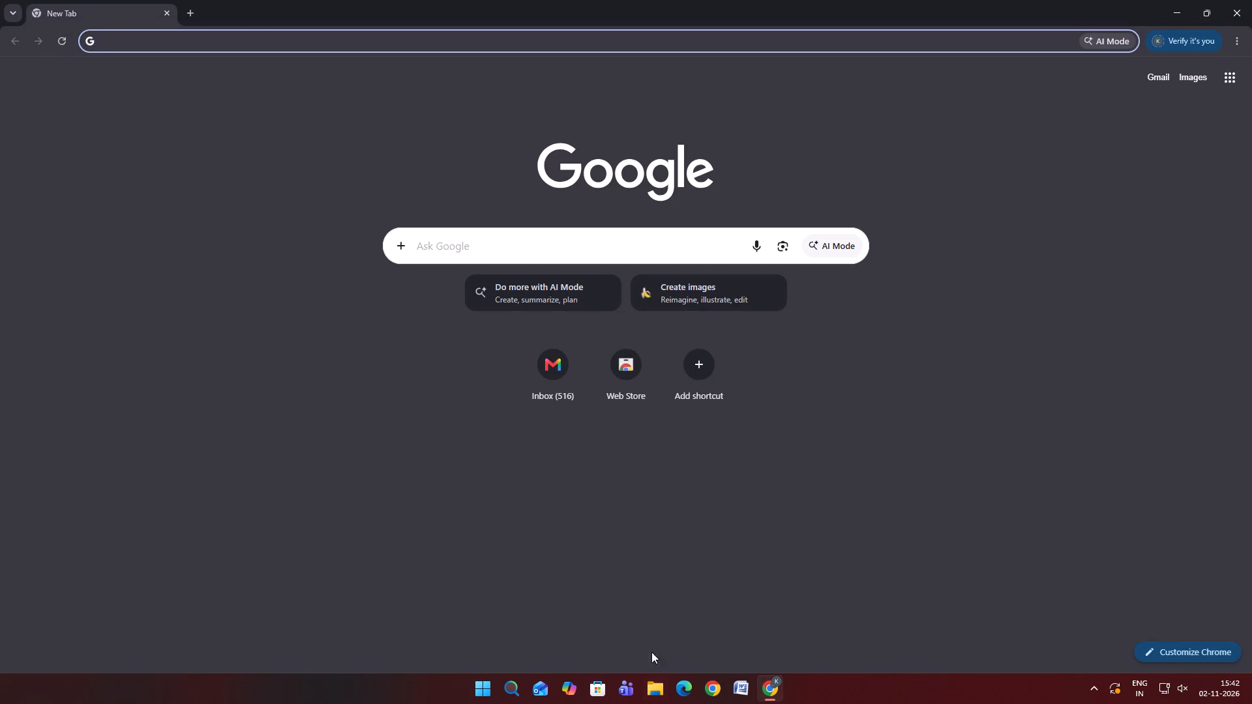
{"action": "left_click", "coordinate": [1238, 8]}
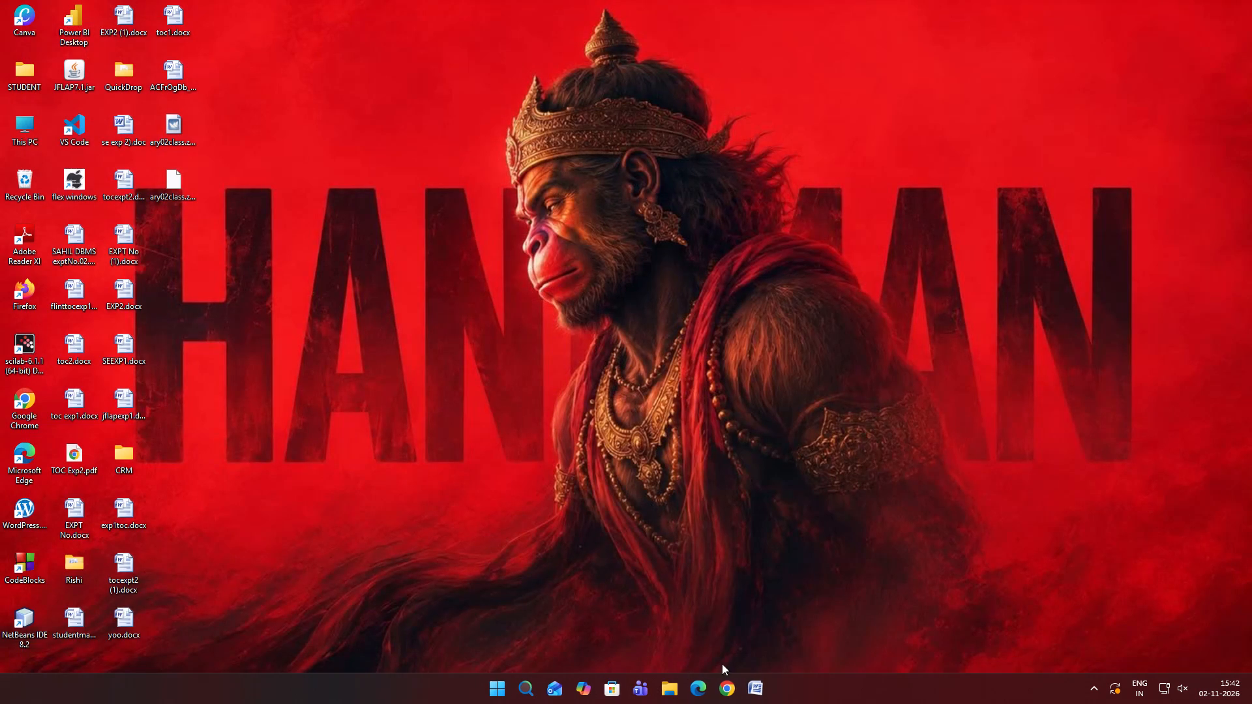
Open the Windows power options and choose one to end the session on the computer.
{"action": "left_click", "coordinate": [498, 687]}
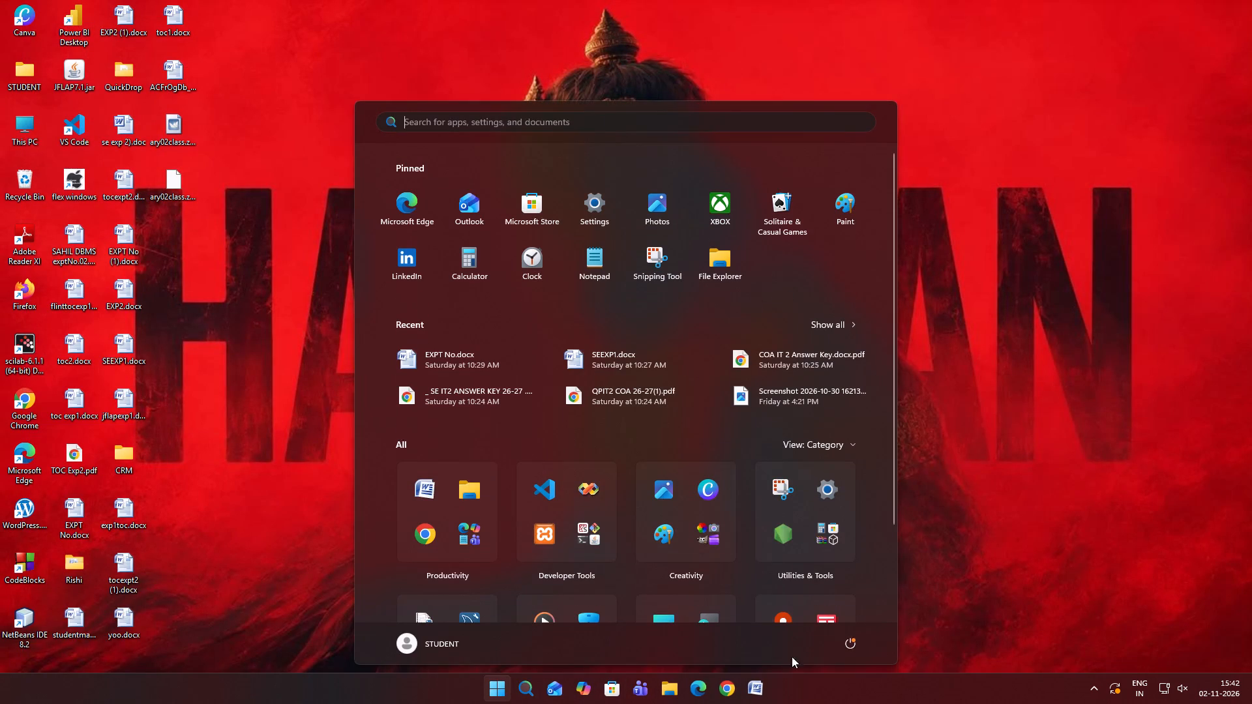
{"action": "left_click", "coordinate": [857, 642]}
{"action": "left_click", "coordinate": [839, 576]}
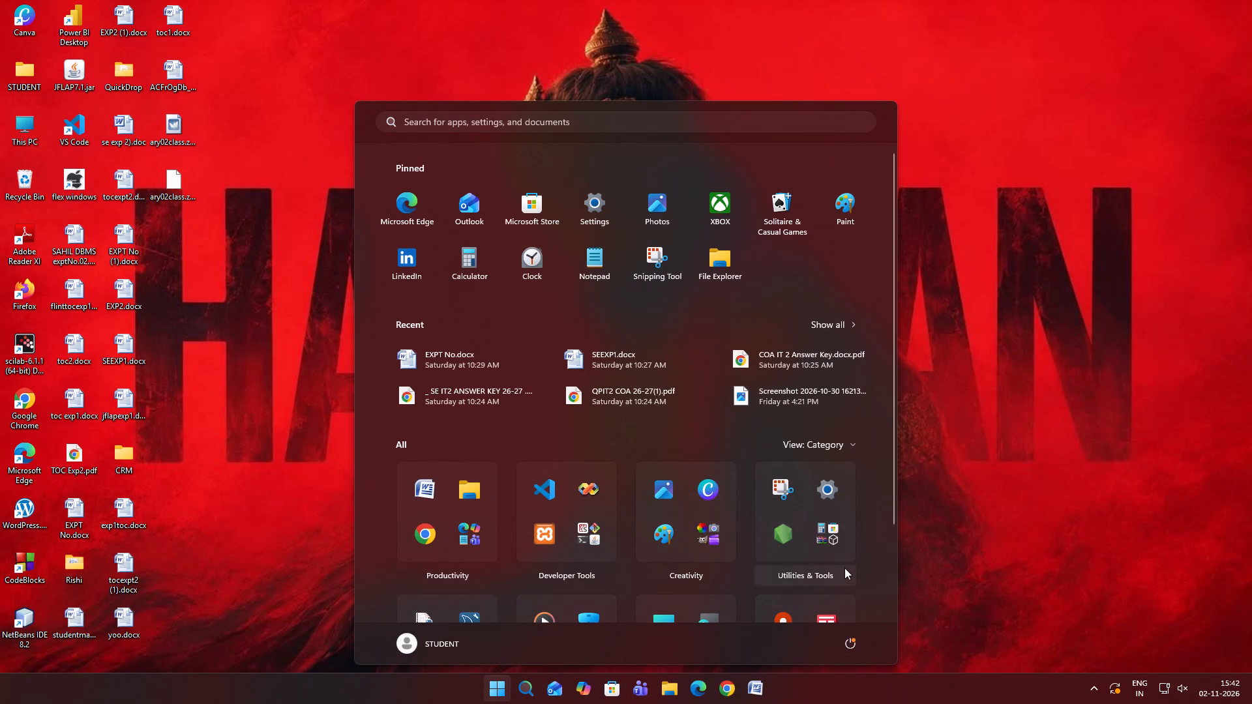